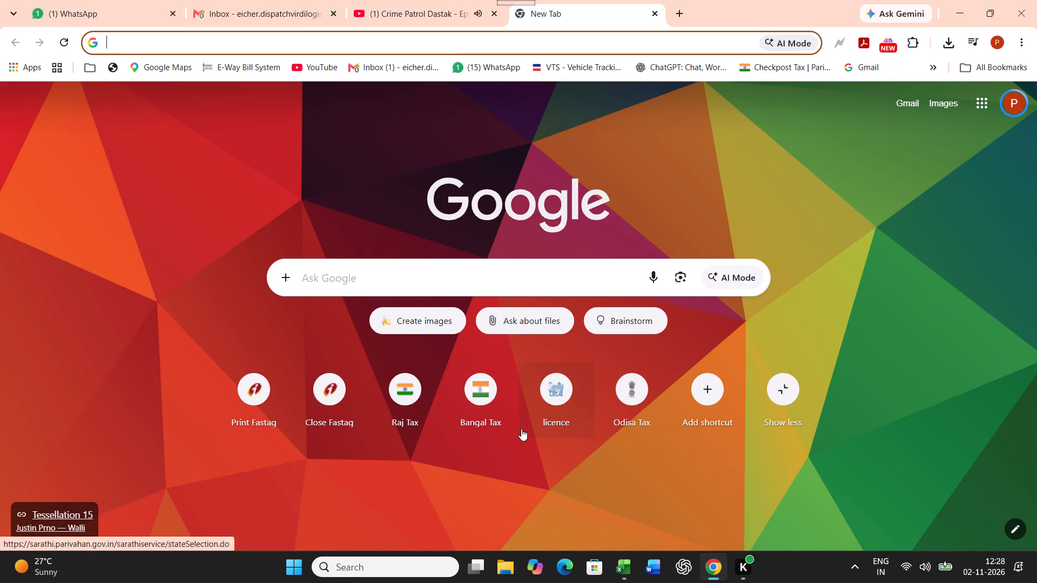
# Open the Parivahan checkpost tax portal for Rajasthan from the Raj Tax shortcut and go to its Print Payment Receipt page.
pyautogui.click(393, 426)
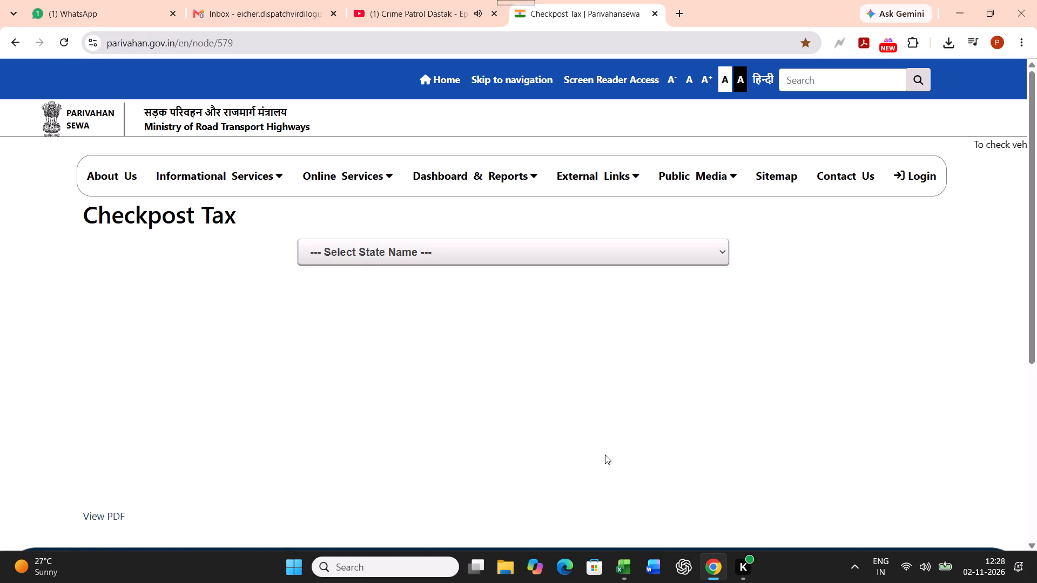
pyautogui.click(373, 247)
pyautogui.scroll(-17, 433, 408)
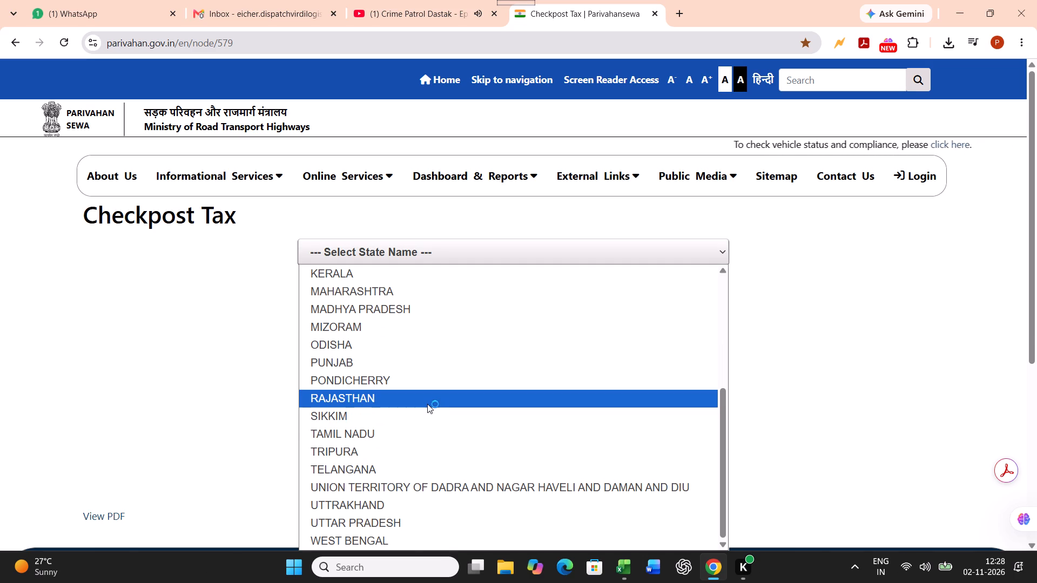
pyautogui.click(359, 398)
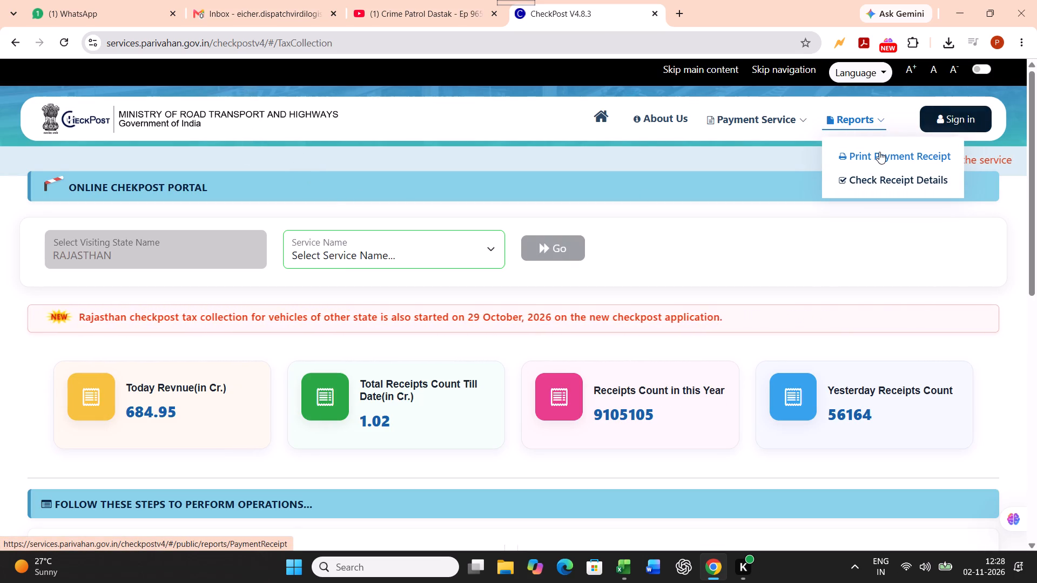
pyautogui.click(859, 157)
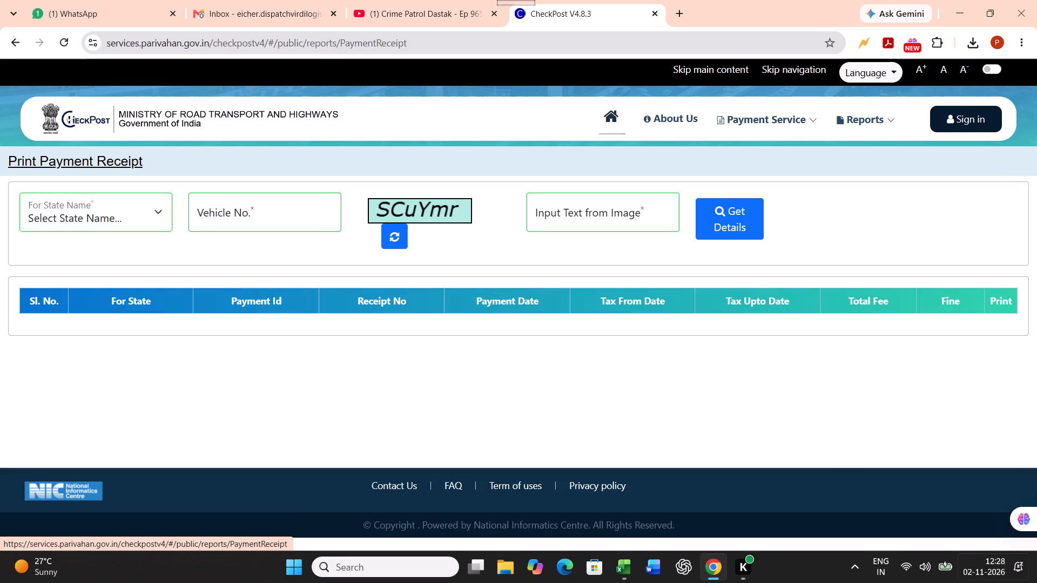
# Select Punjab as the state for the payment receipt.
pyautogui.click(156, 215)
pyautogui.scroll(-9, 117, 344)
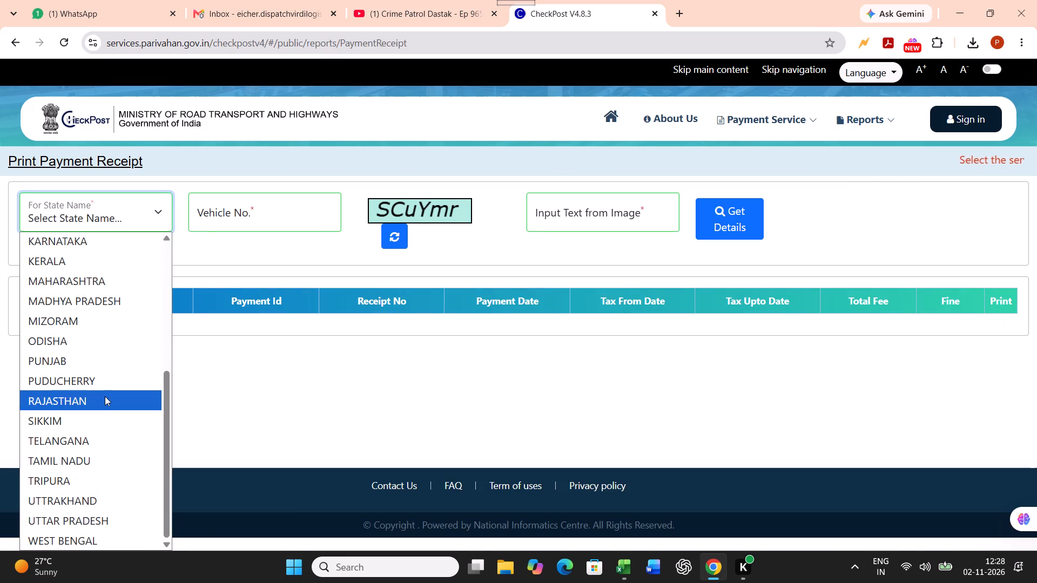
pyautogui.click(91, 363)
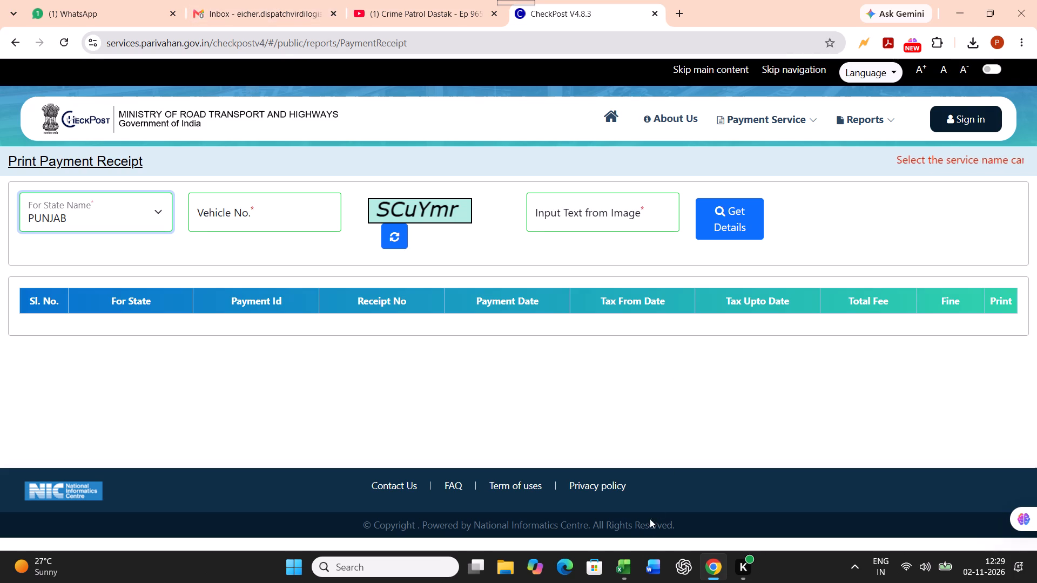
pyautogui.click(631, 564)
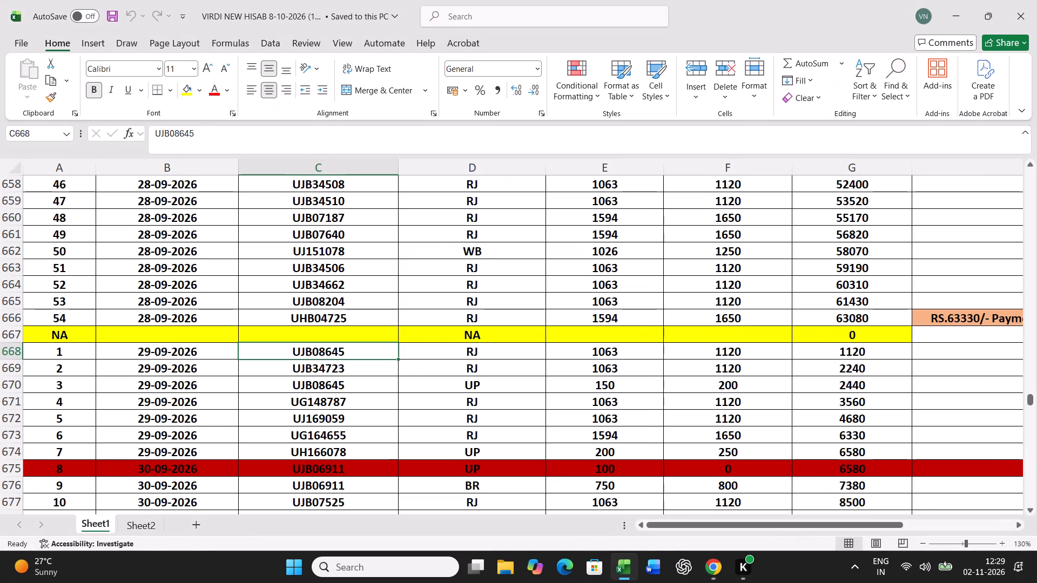
pyautogui.hotkey('ctrl', 'f')
pyautogui.press('Return')
pyautogui.press('Return')
pyautogui.press('Return')
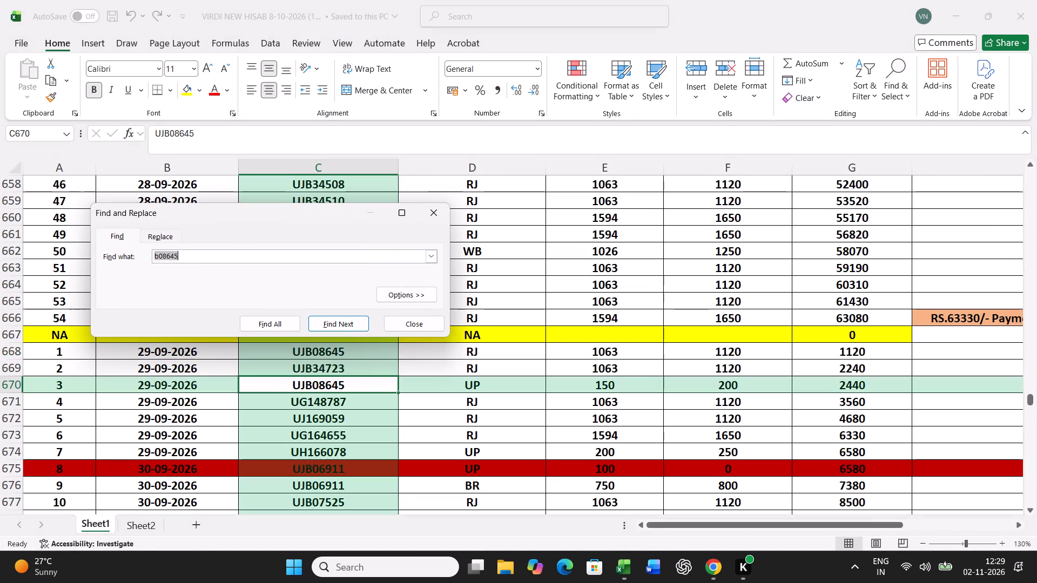
pyautogui.press('Return')
pyautogui.press('Return')
pyautogui.press('Escape')
pyautogui.click(718, 564)
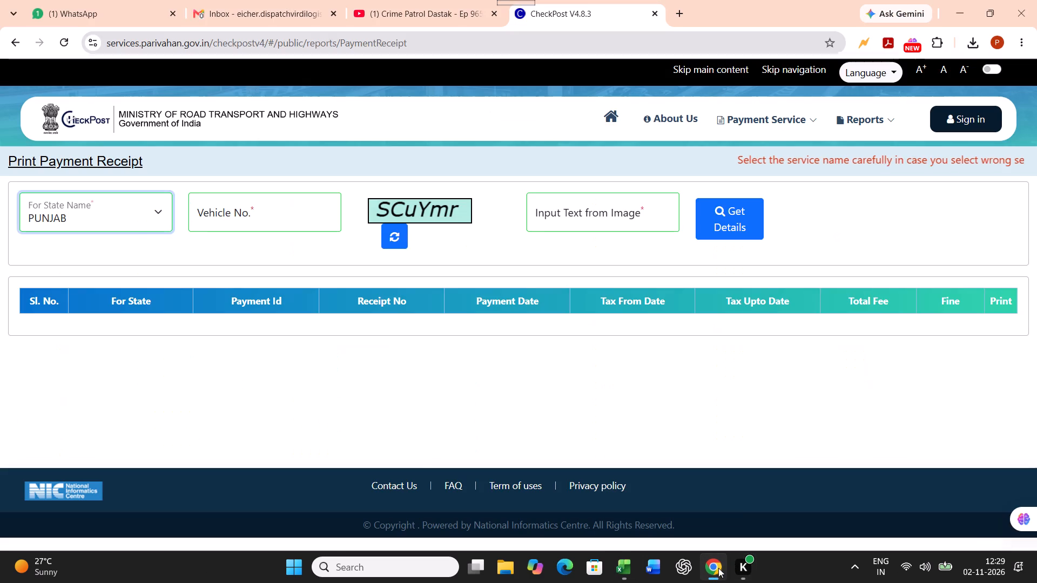
pyautogui.click(151, 212)
pyautogui.scroll(-11, 96, 504)
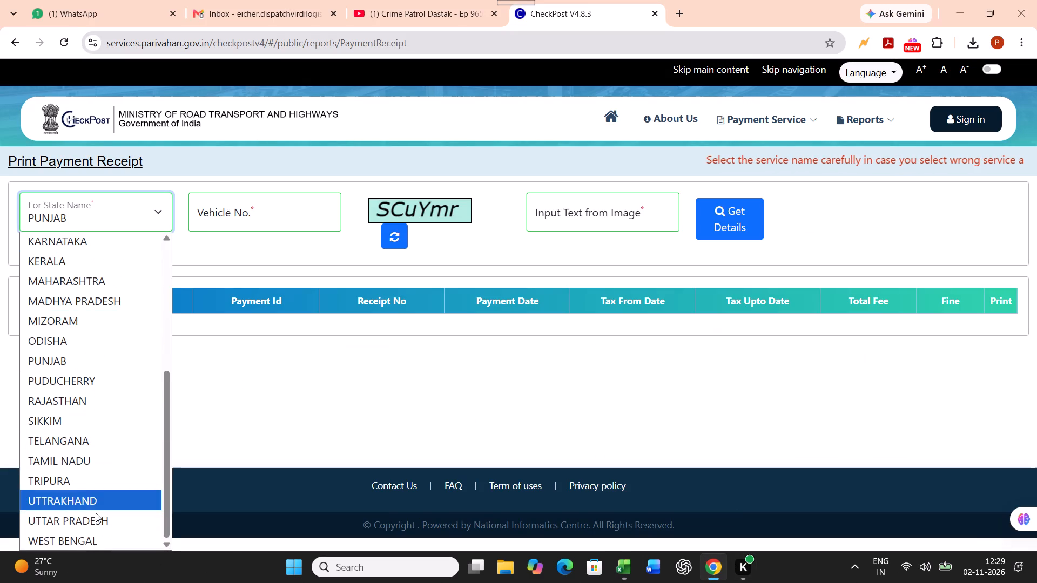
pyautogui.click(98, 526)
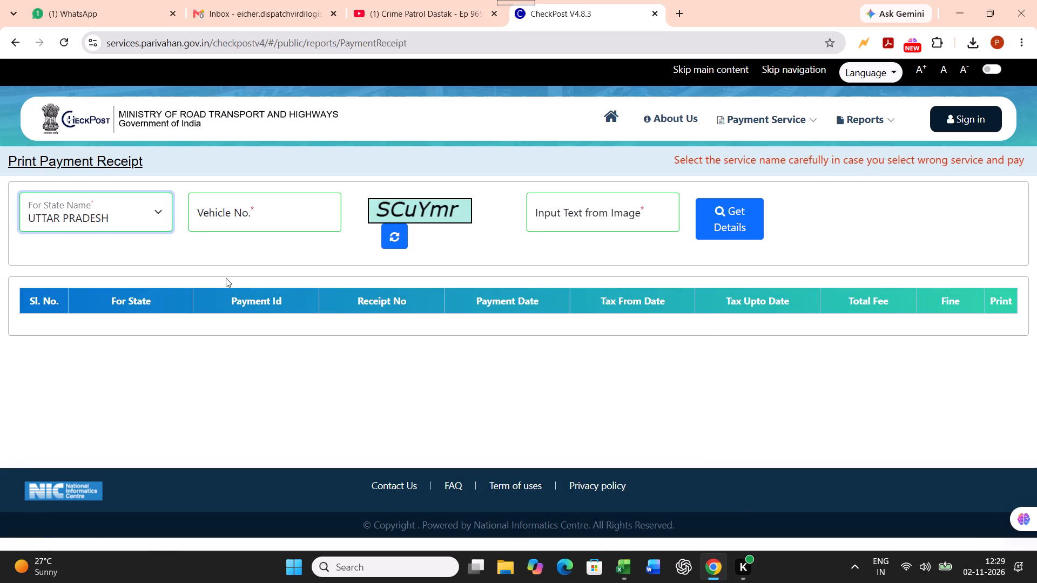
pyautogui.click(247, 223)
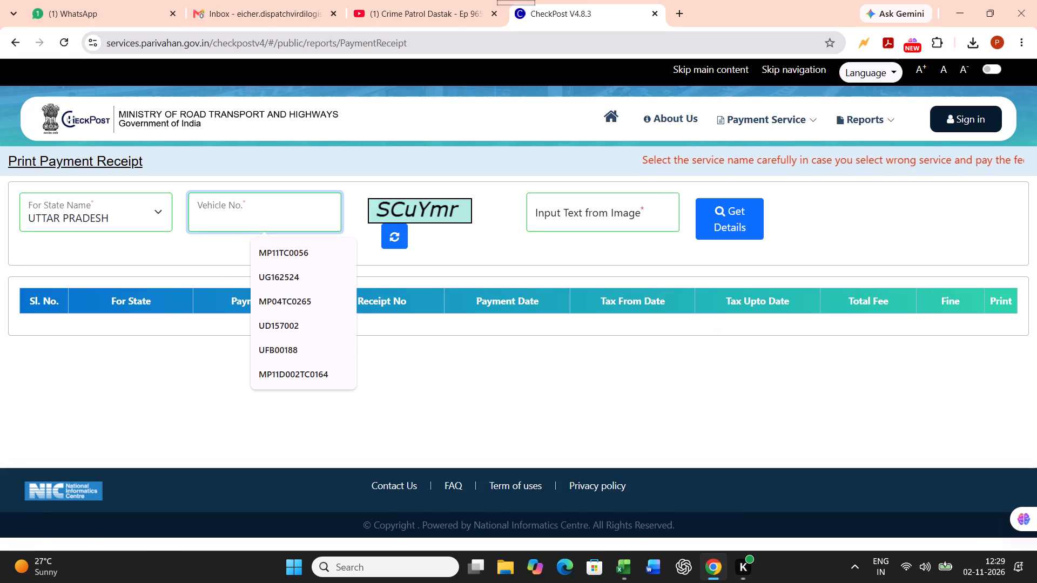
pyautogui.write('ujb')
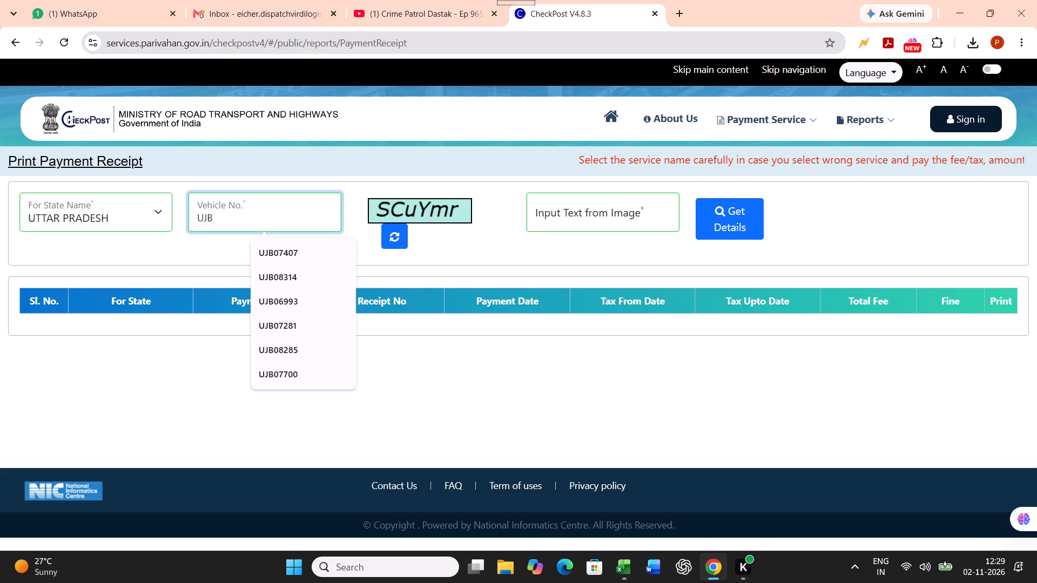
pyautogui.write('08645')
pyautogui.click(576, 204)
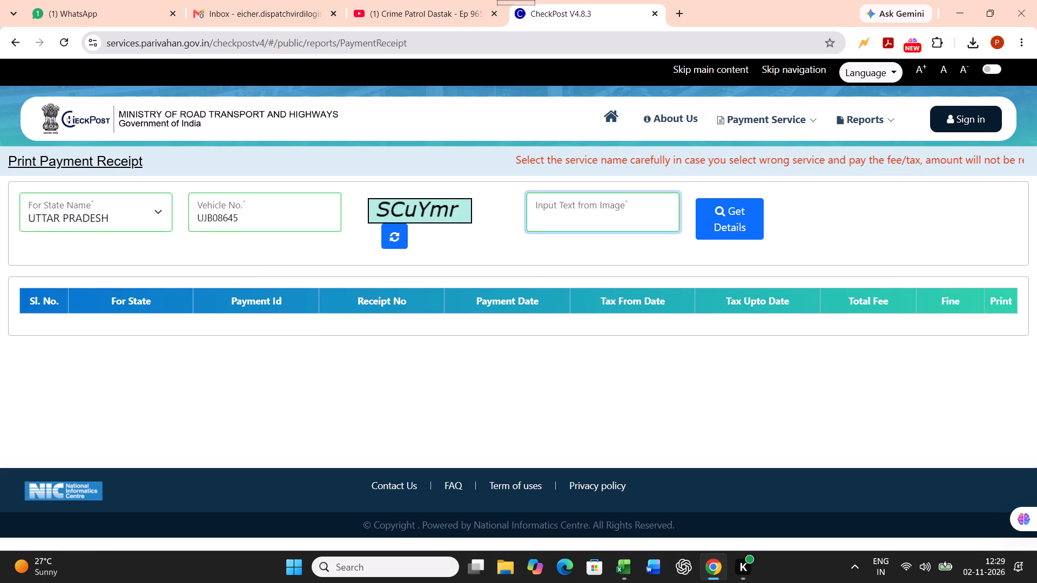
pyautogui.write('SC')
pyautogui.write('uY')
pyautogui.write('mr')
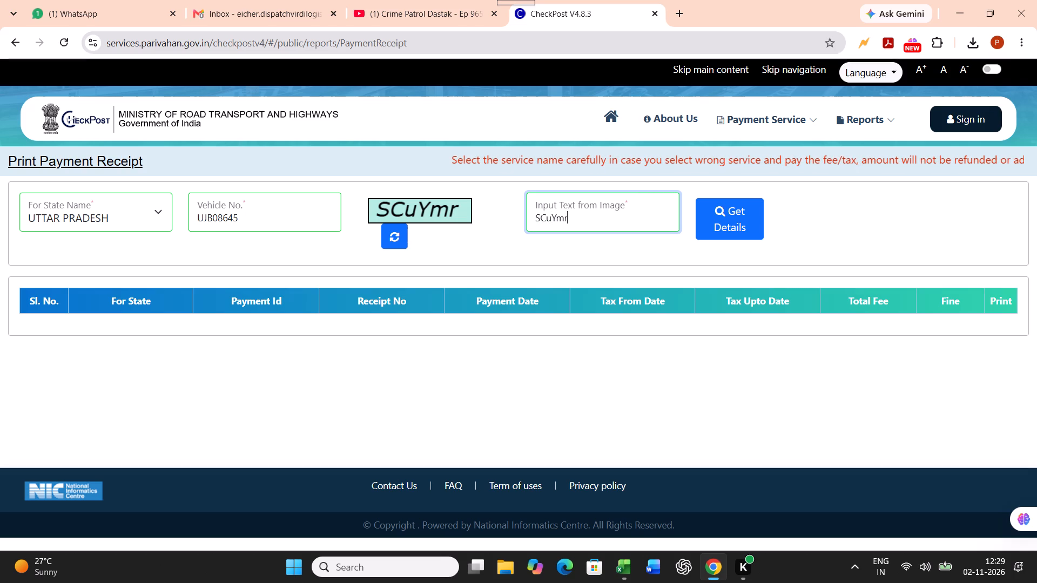
pyautogui.click(736, 214)
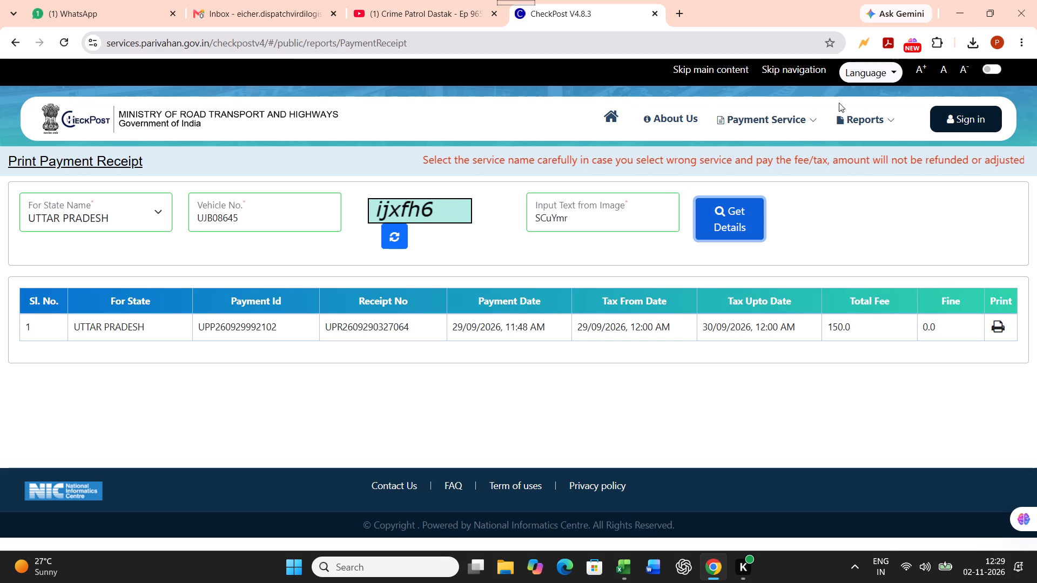
# Open the Uttar Pradesh tax receipt, decline saving the vehicle, and print the receipt on the Canon LBP6030/6040 printer.
pyautogui.click(994, 328)
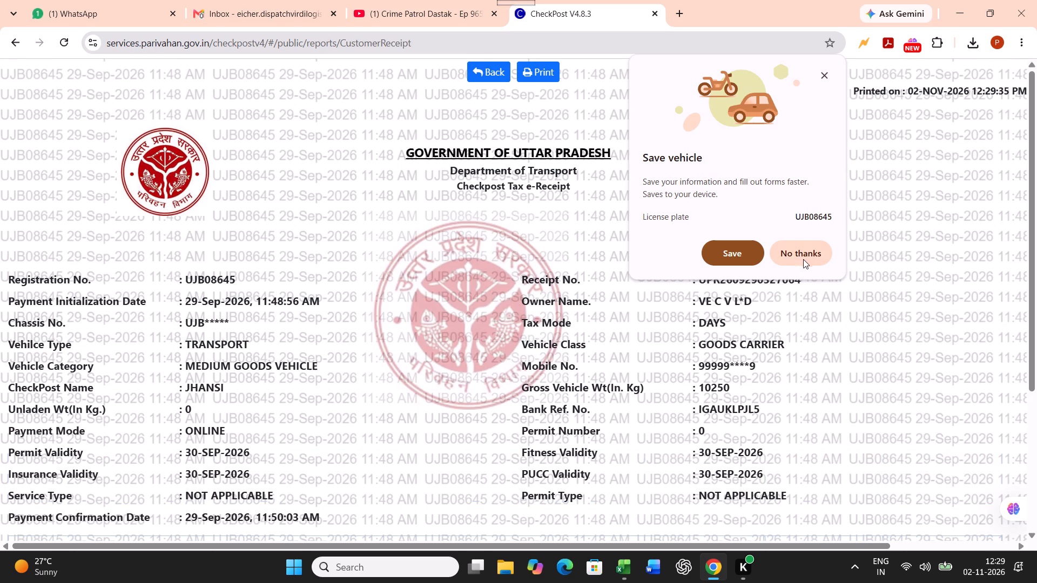
pyautogui.click(804, 258)
pyautogui.click(550, 72)
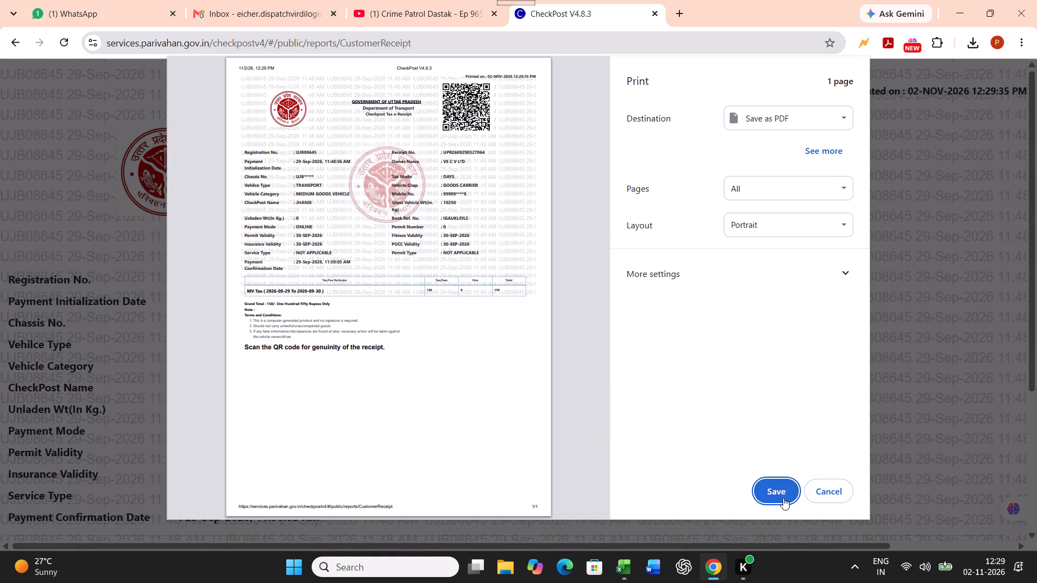
pyautogui.click(802, 119)
pyautogui.click(788, 145)
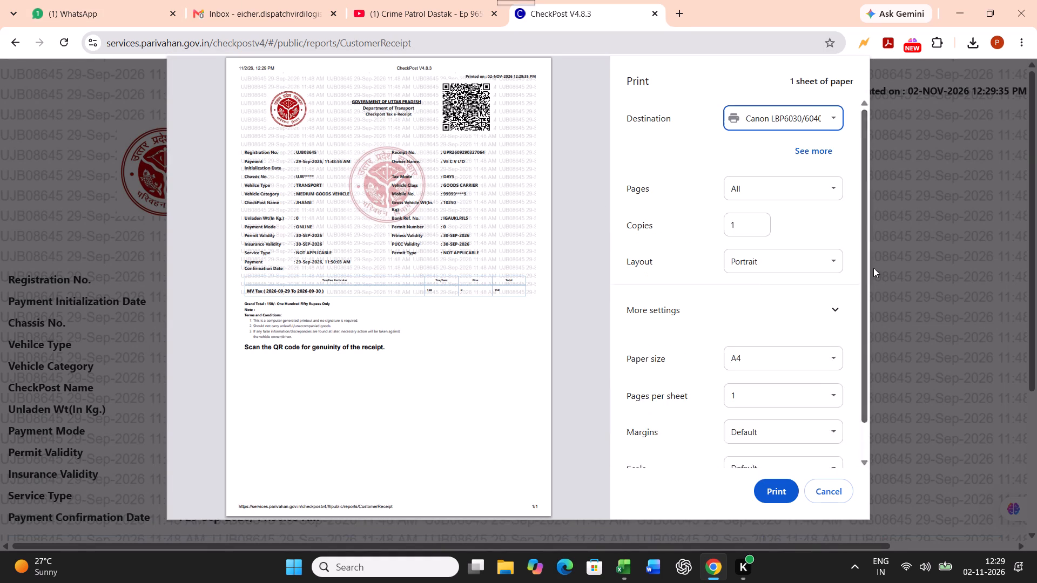
pyautogui.click(773, 485)
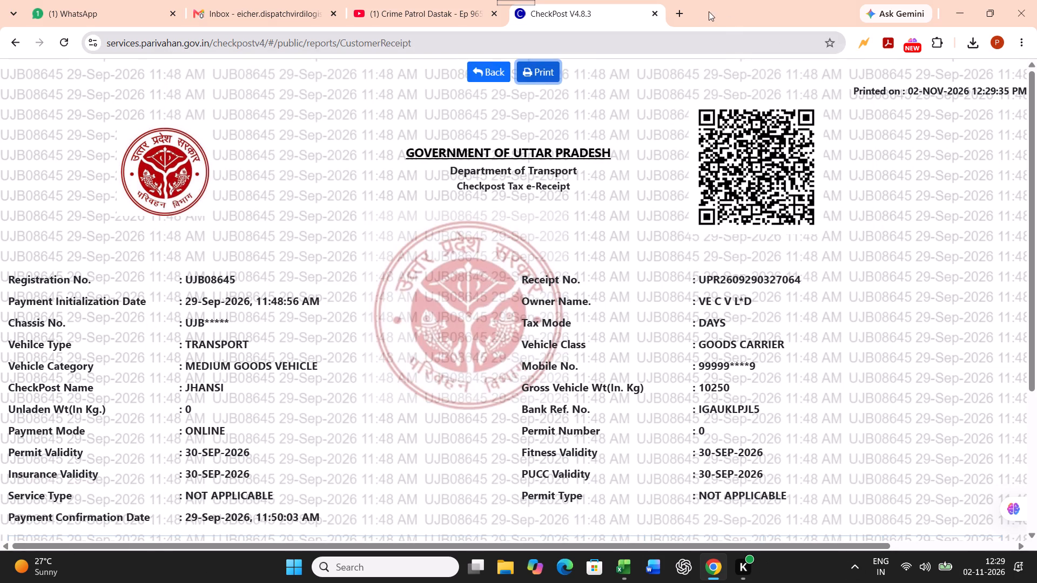
# Close the receipt tab and reopen the Rajasthan checkpost portal's Print Payment Receipt page from the Raj Tax shortcut in a new tab.
pyautogui.click(654, 17)
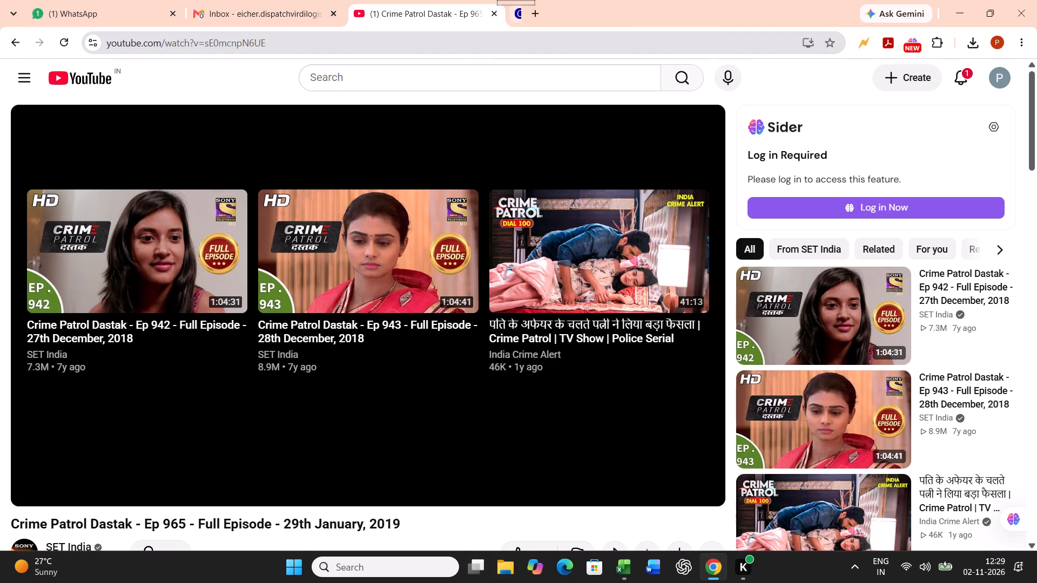
pyautogui.click(516, 16)
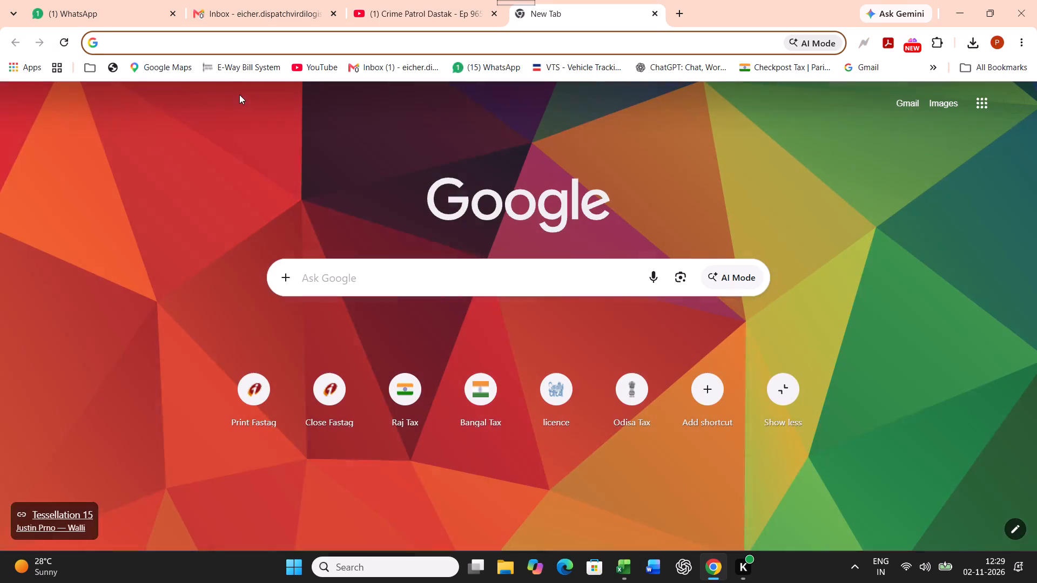
pyautogui.click(413, 417)
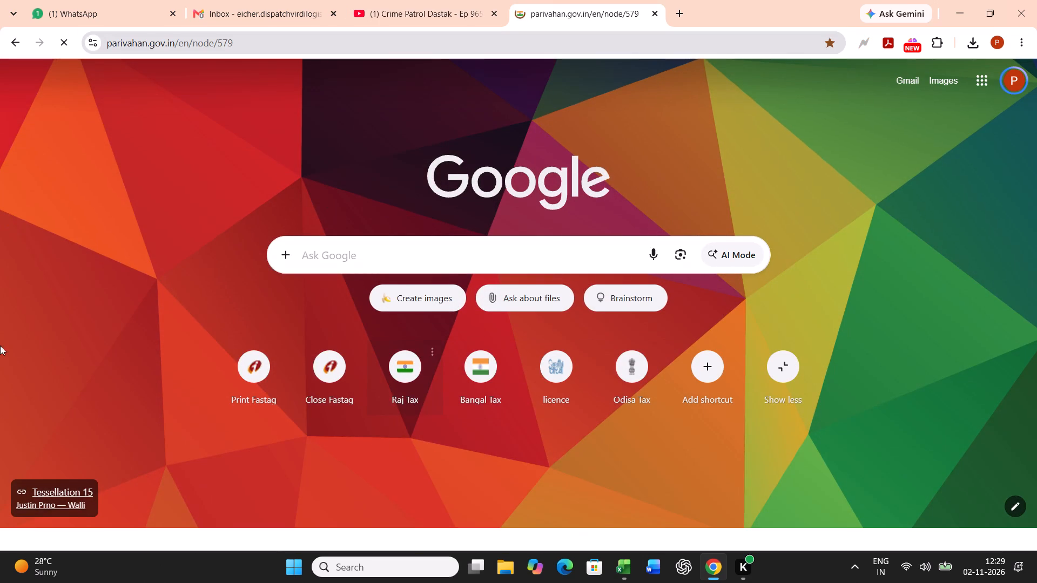
pyautogui.click(554, 246)
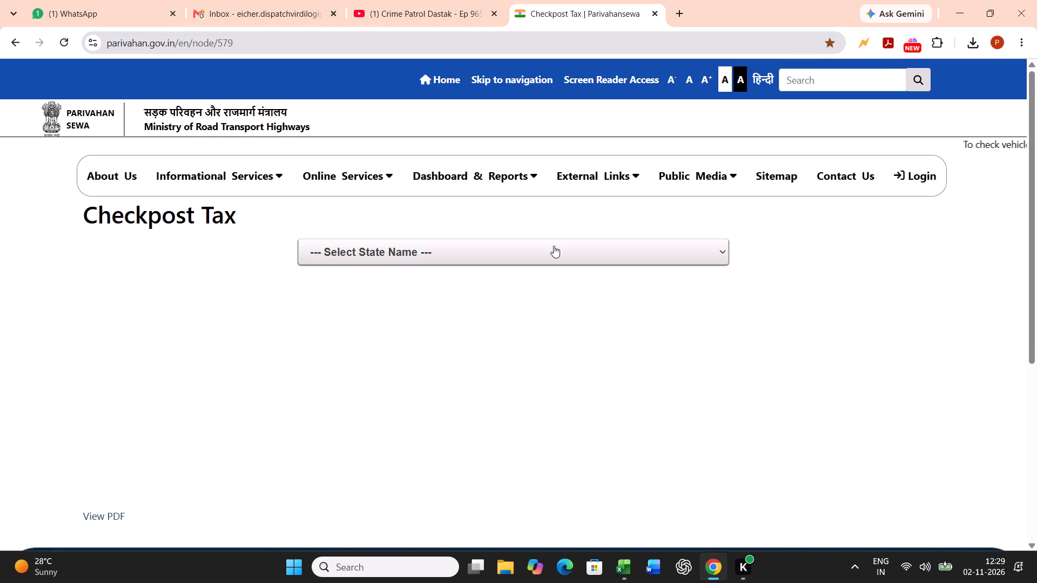
pyautogui.scroll(-11, 496, 338)
pyautogui.click(434, 403)
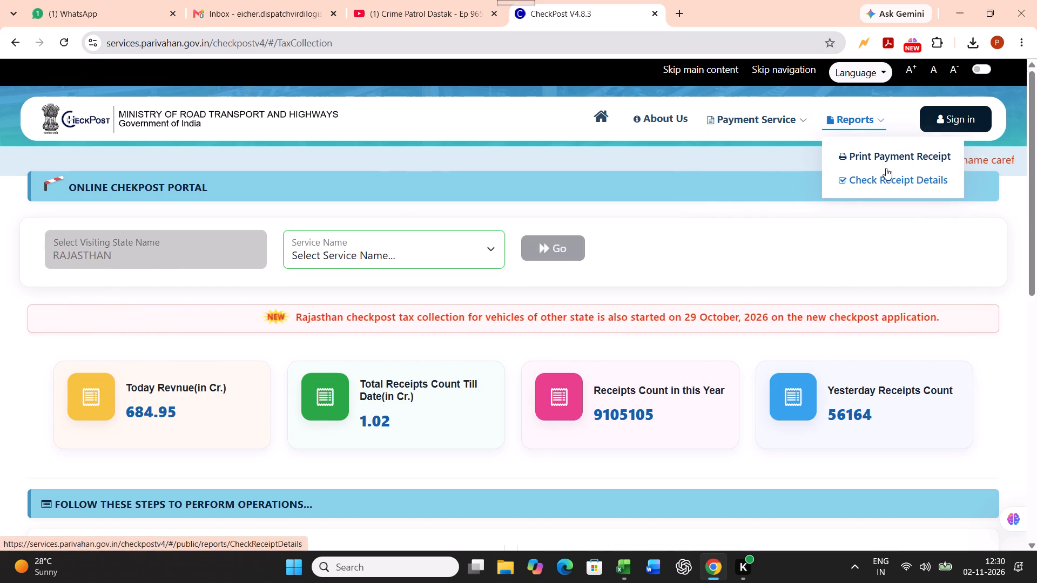
pyautogui.click(888, 159)
pyautogui.click(136, 214)
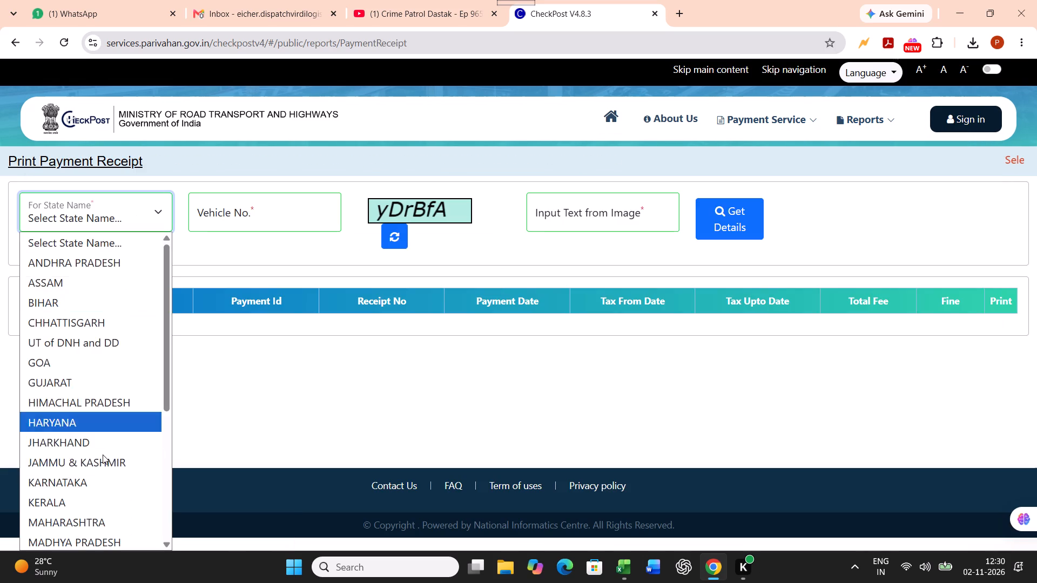
pyautogui.scroll(-10, 103, 455)
pyautogui.click(98, 398)
pyautogui.click(254, 231)
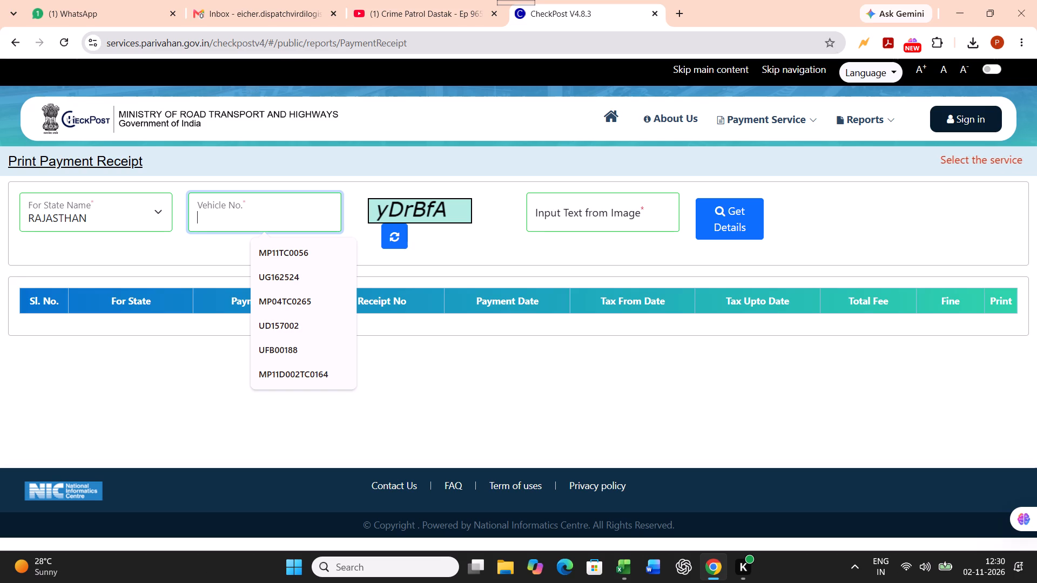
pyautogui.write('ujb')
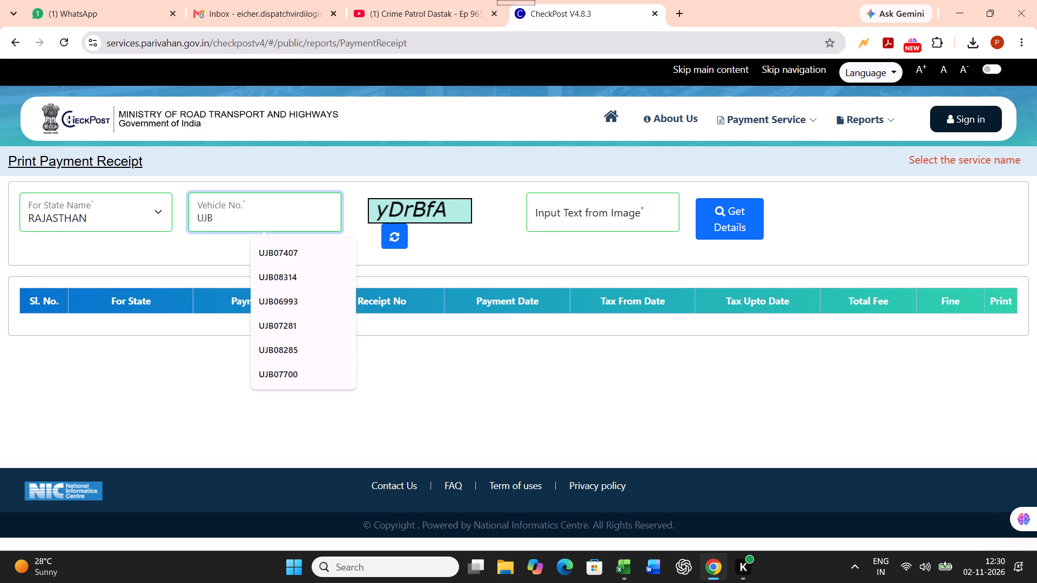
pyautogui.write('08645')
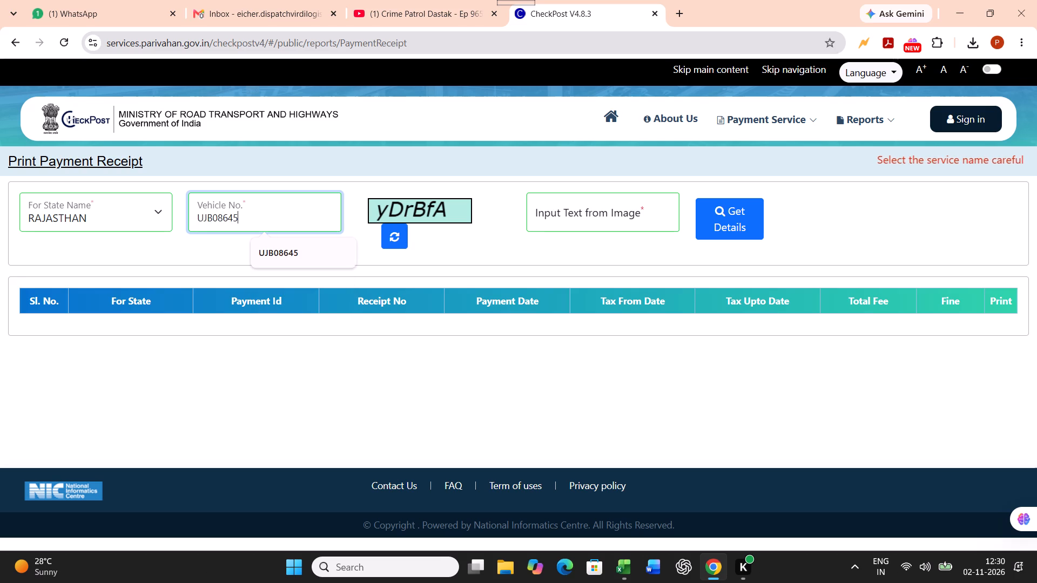
pyautogui.click(585, 225)
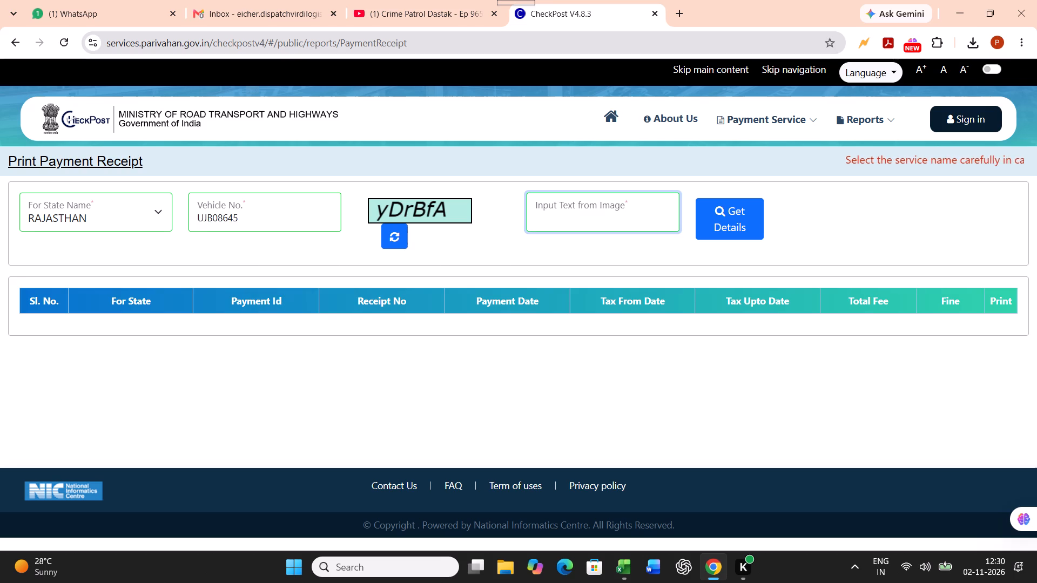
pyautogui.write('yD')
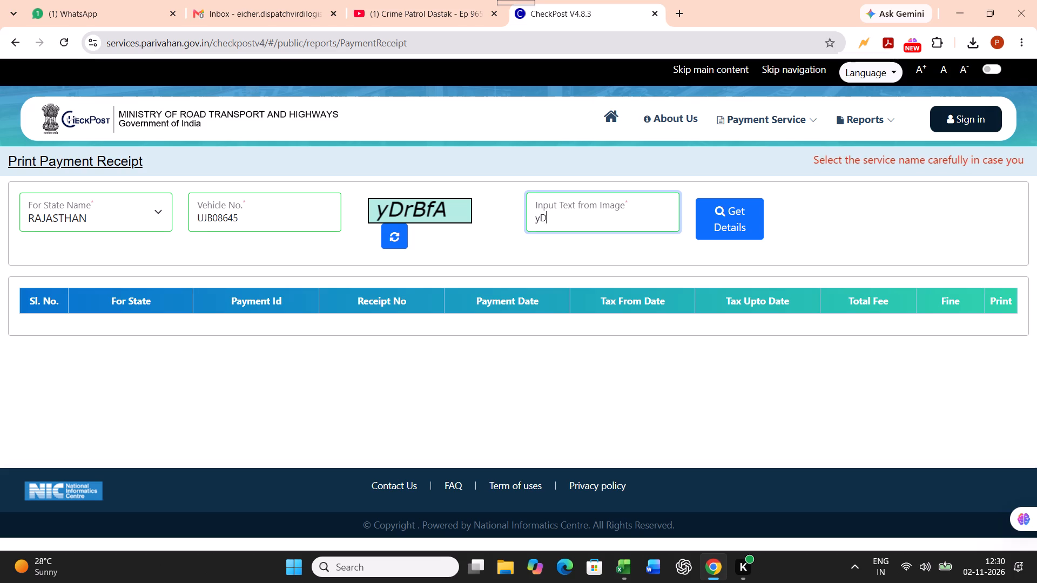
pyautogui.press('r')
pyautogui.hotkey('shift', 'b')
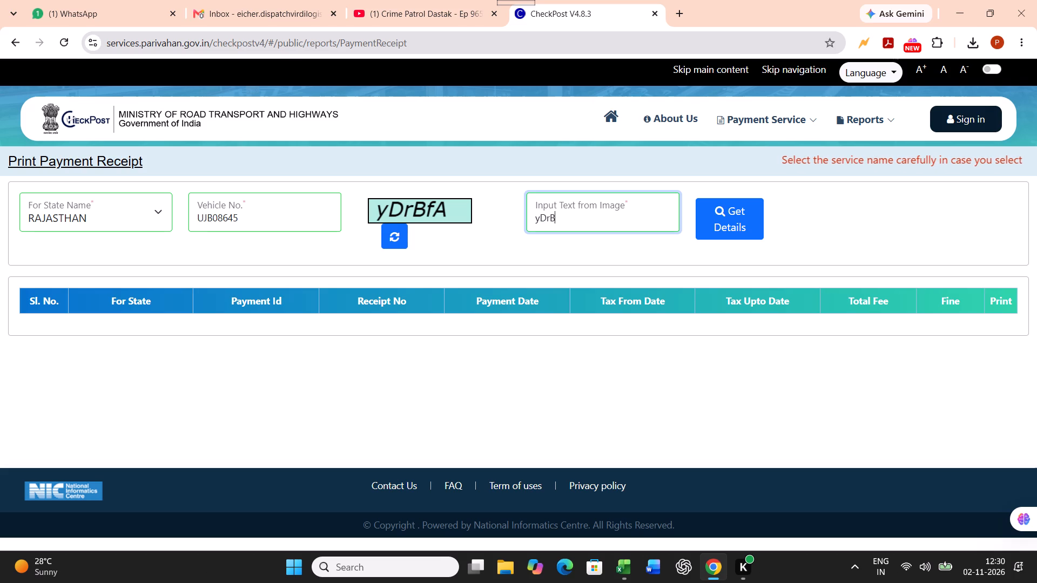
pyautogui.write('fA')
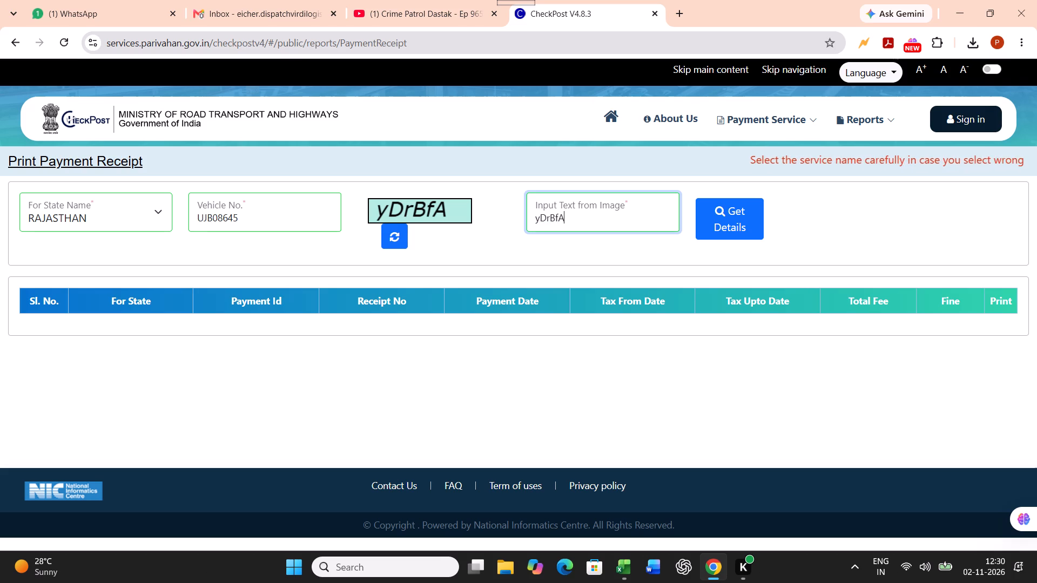
pyautogui.click(741, 214)
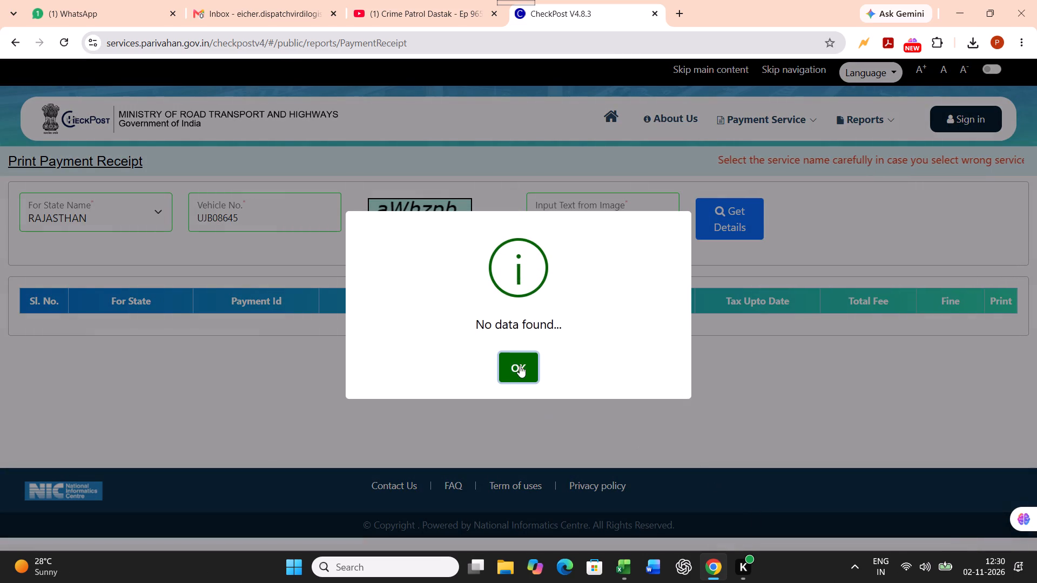
pyautogui.click(519, 365)
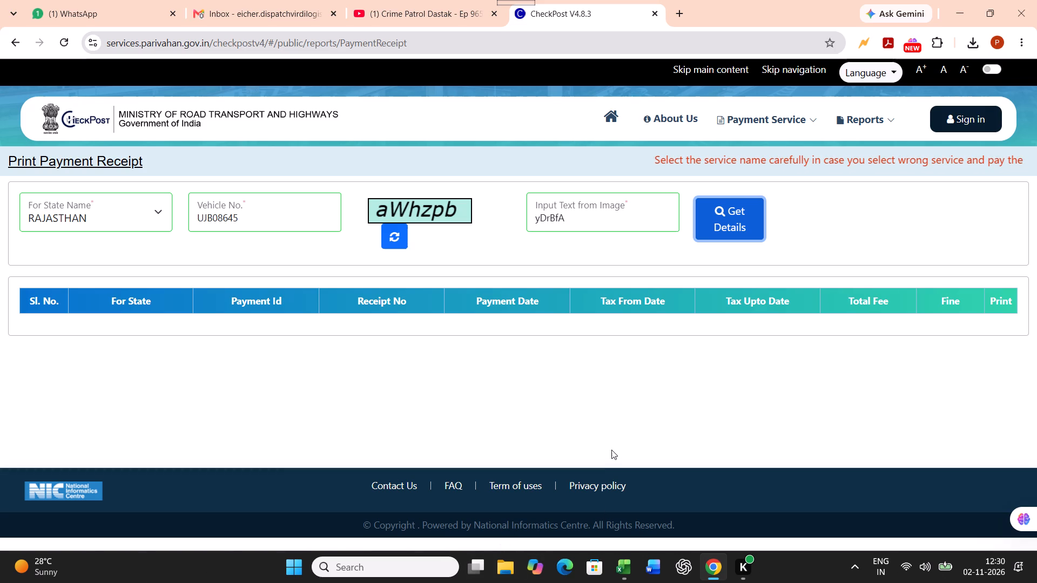
# Open the Checkpost Tax page from the Raj Tax shortcut in a new tab and choose Maharashtra as the state.
pyautogui.click(679, 16)
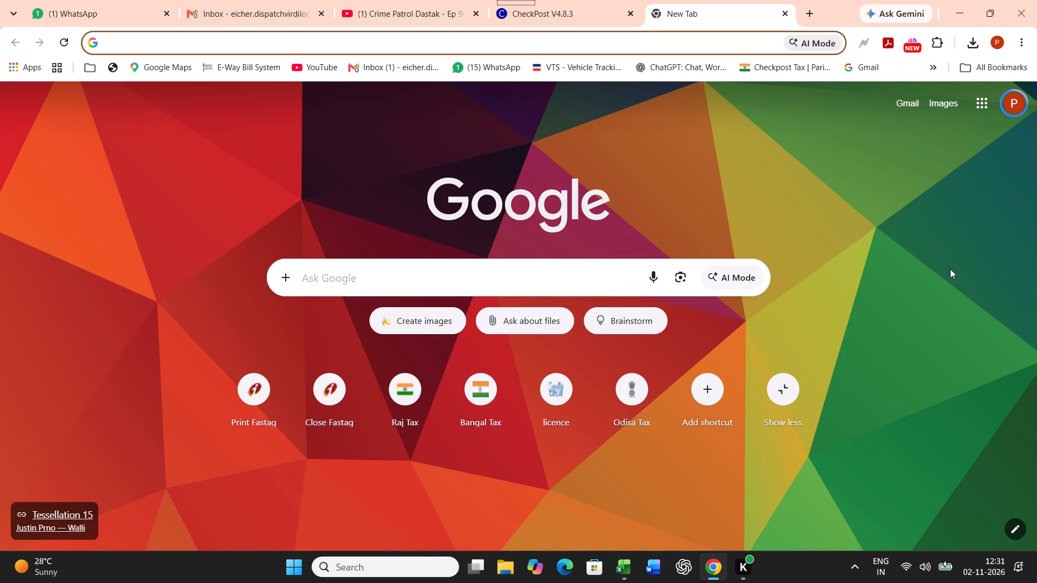
pyautogui.click(401, 418)
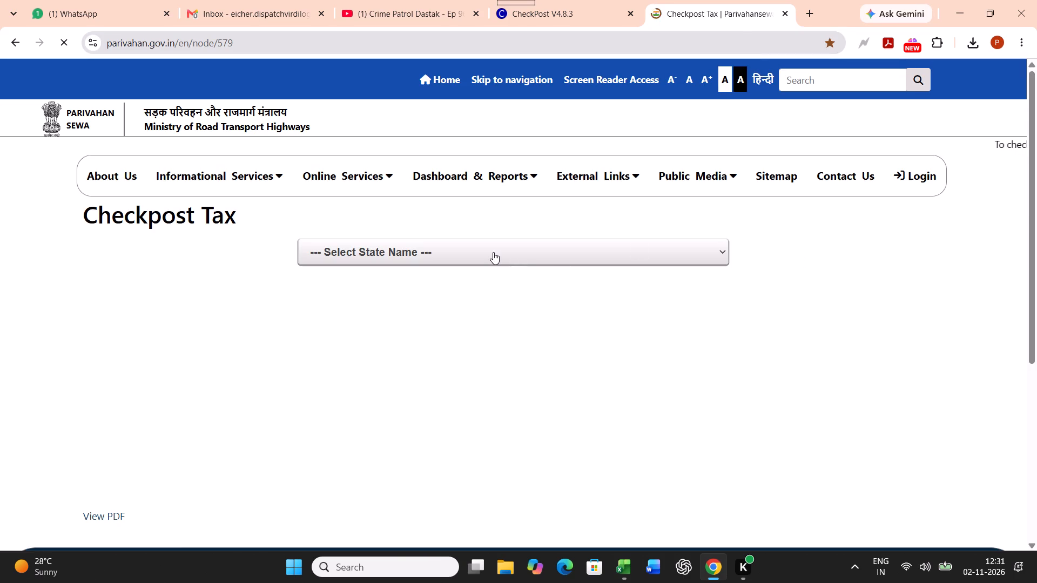
pyautogui.click(493, 252)
pyautogui.scroll(-9, 441, 426)
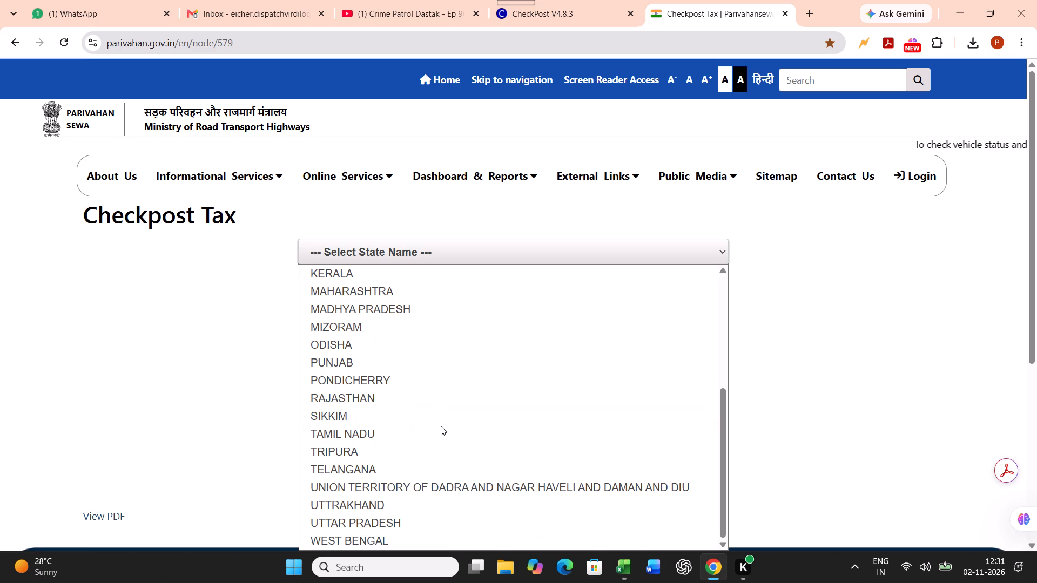
pyautogui.click(414, 291)
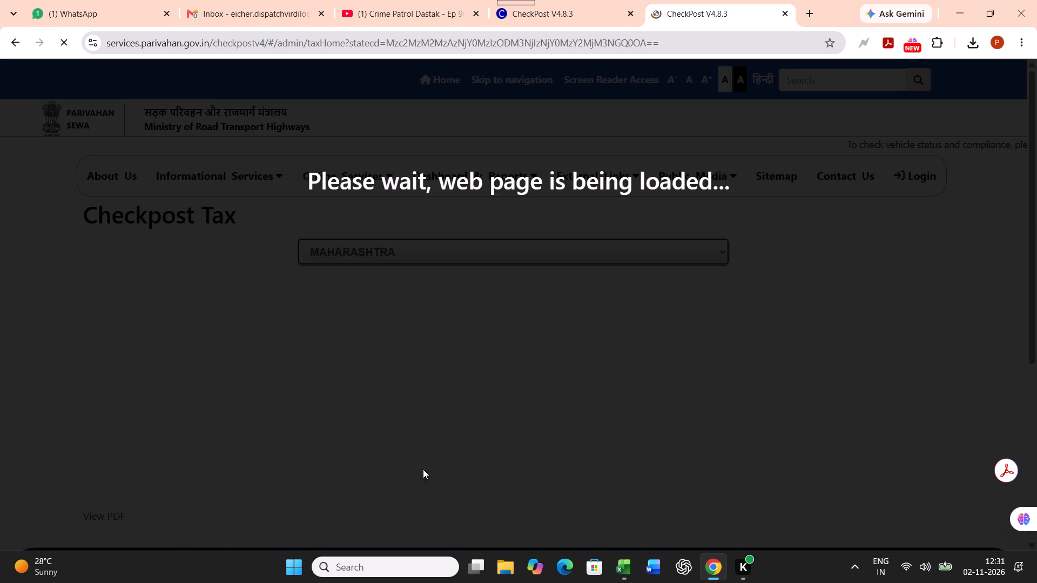
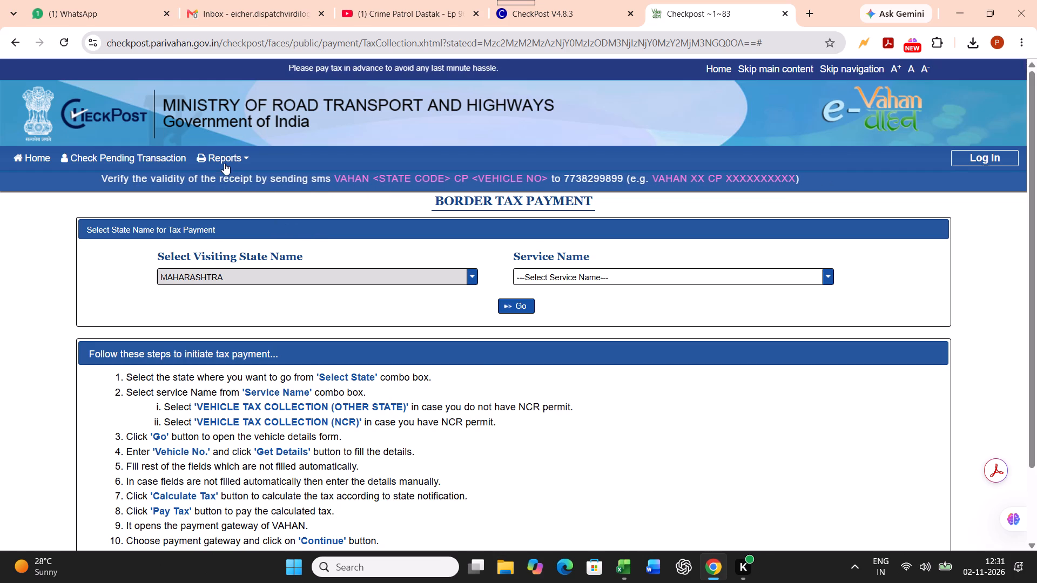
# Open the Print Payment Receipt page of the Maharashtra checkpost portal.
pyautogui.click(232, 186)
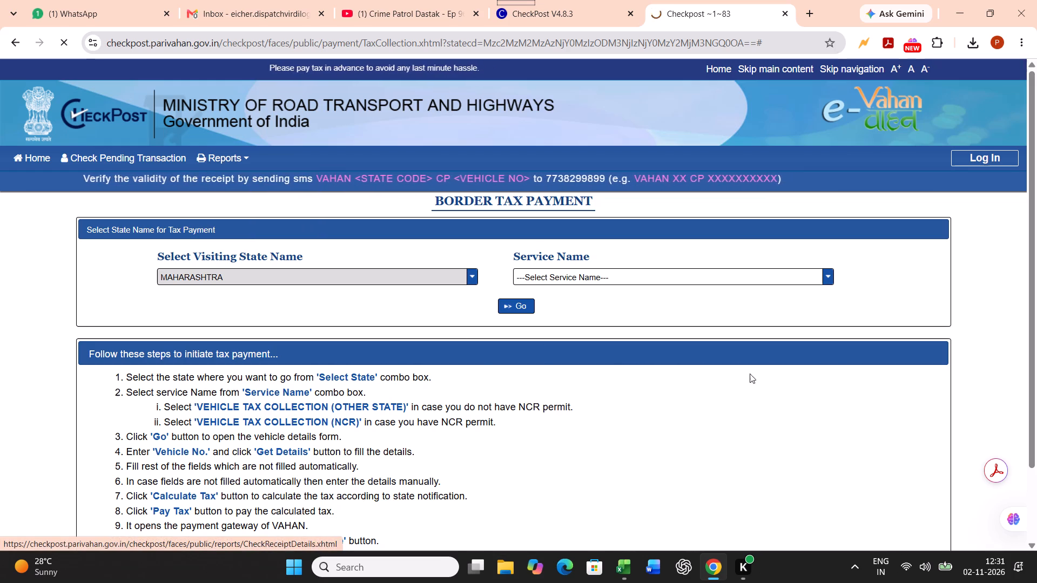
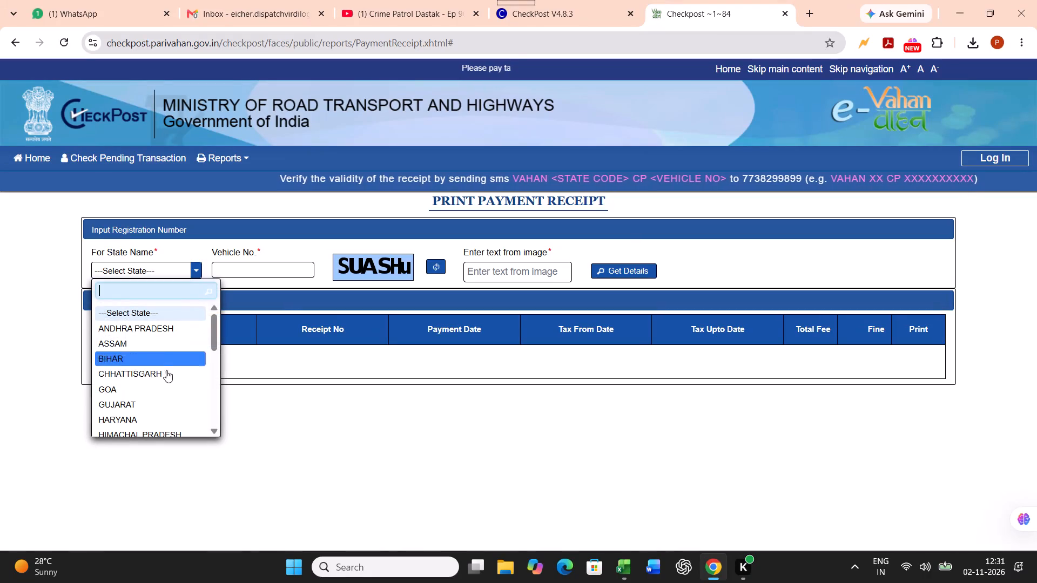
pyautogui.scroll(-8, 166, 396)
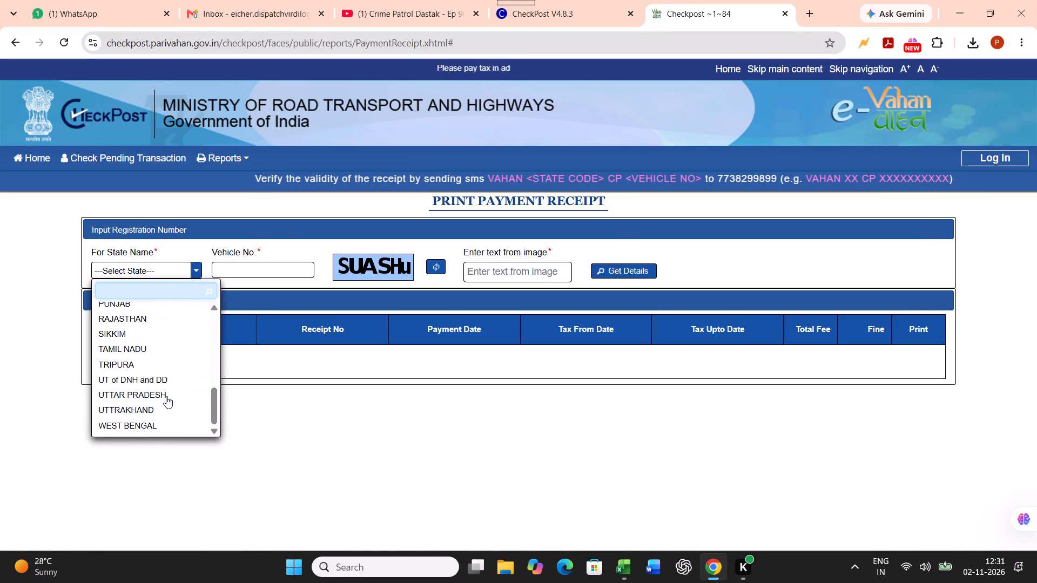
pyautogui.click(155, 320)
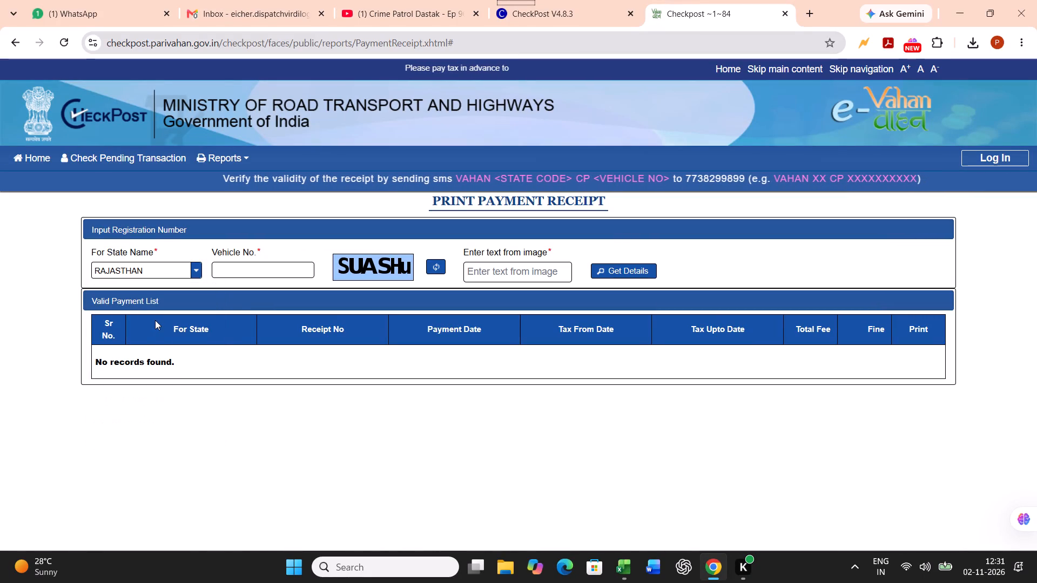
pyautogui.click(261, 274)
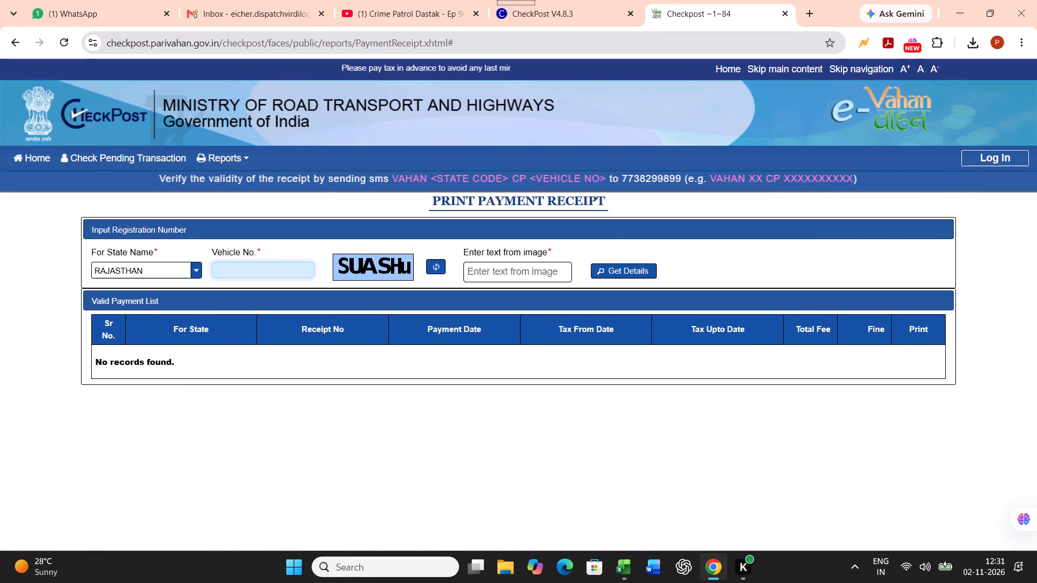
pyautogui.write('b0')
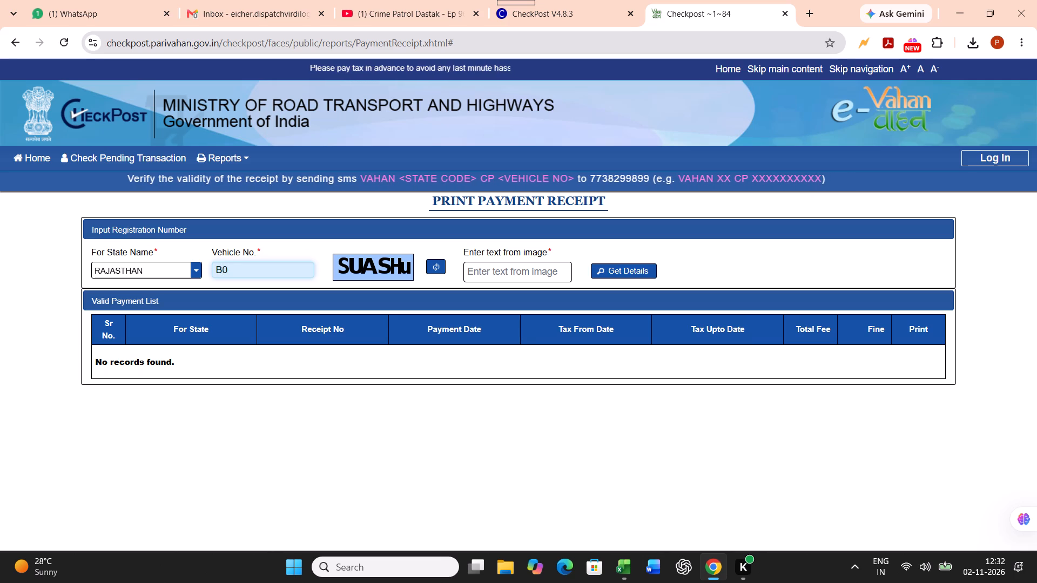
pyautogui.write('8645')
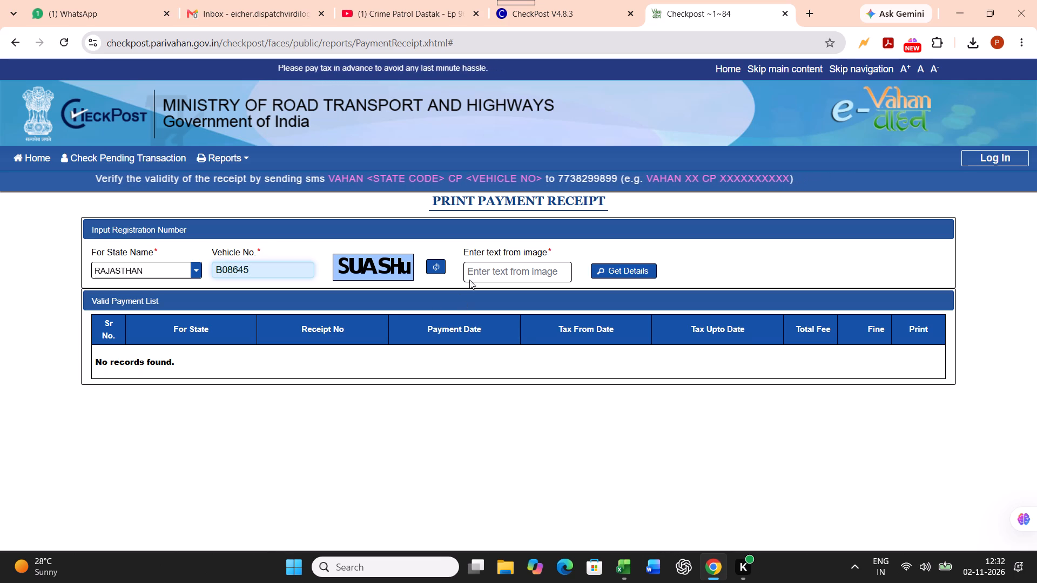
pyautogui.click(485, 277)
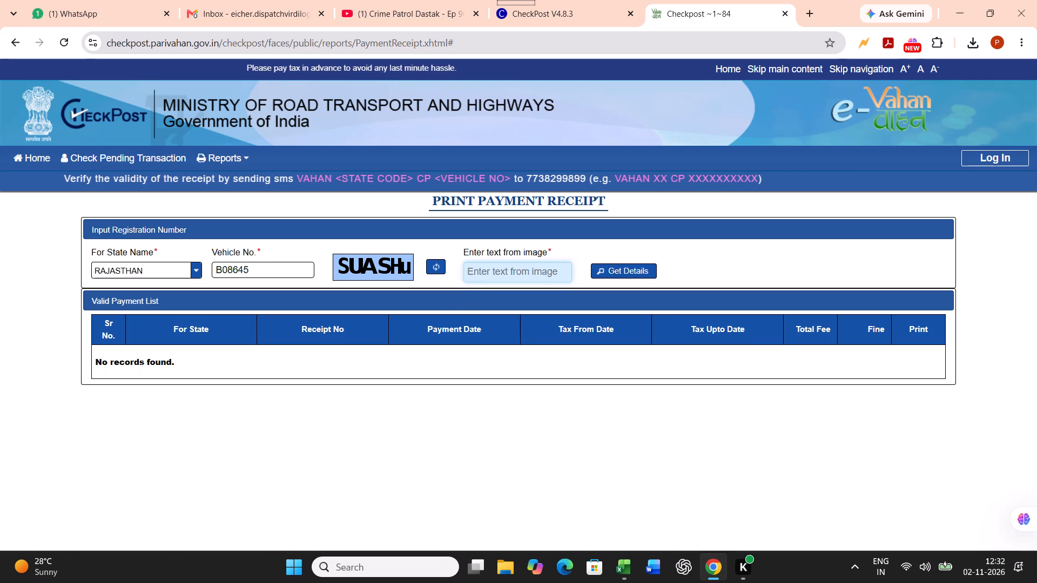
pyautogui.write('SUA')
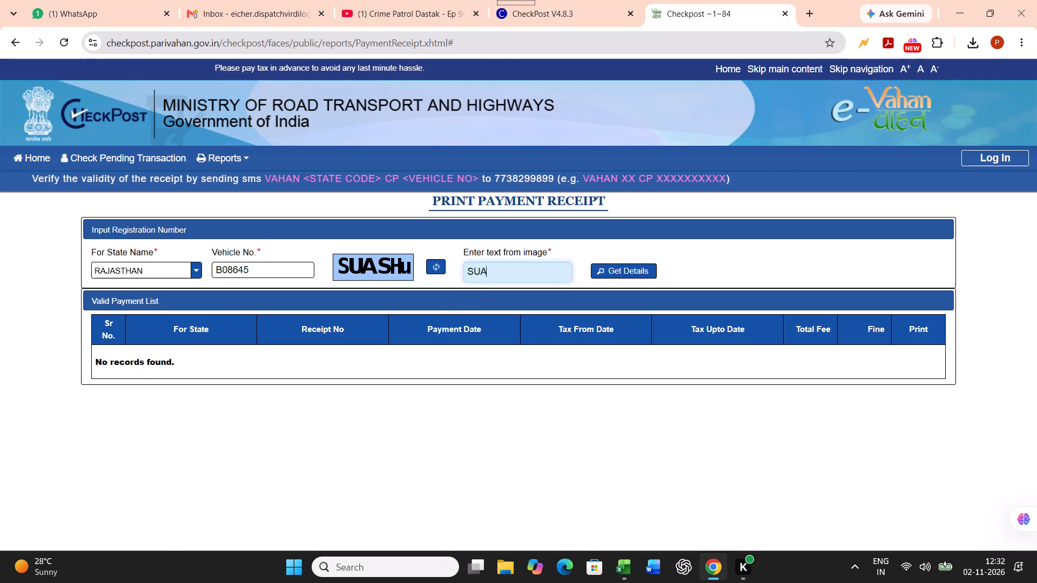
pyautogui.write('SHu')
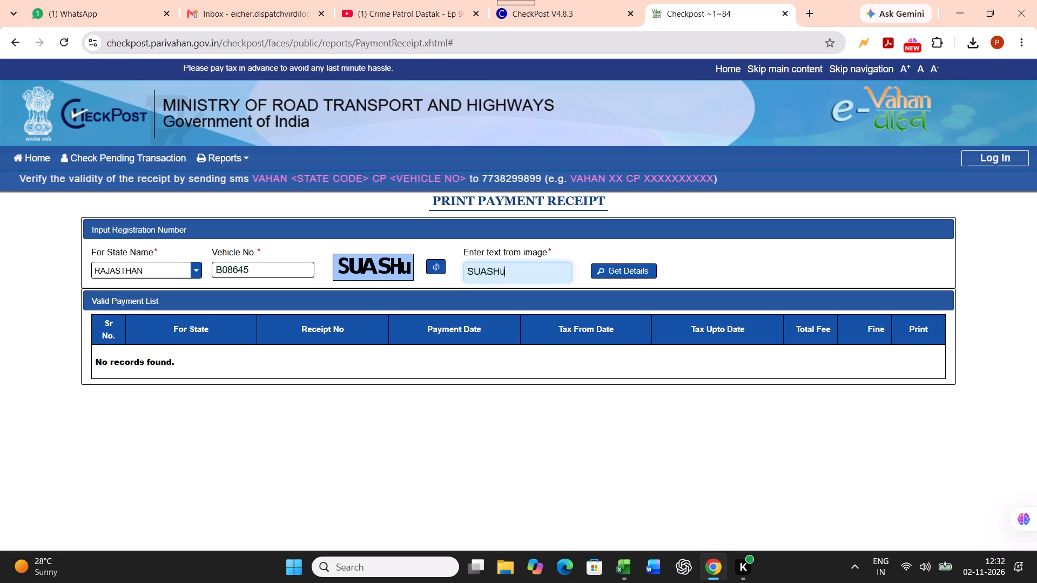
pyautogui.click(612, 270)
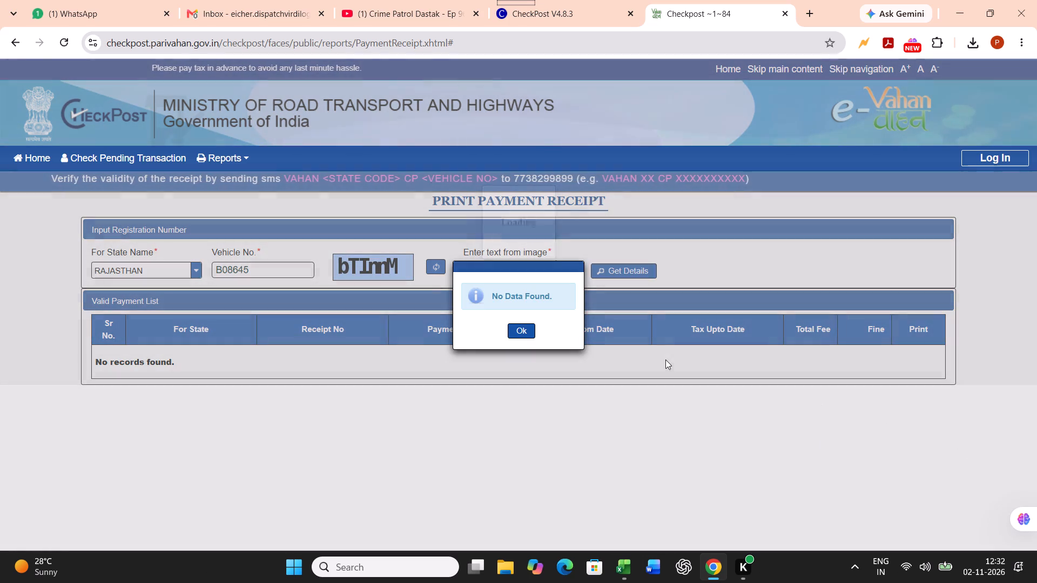
pyautogui.click(526, 333)
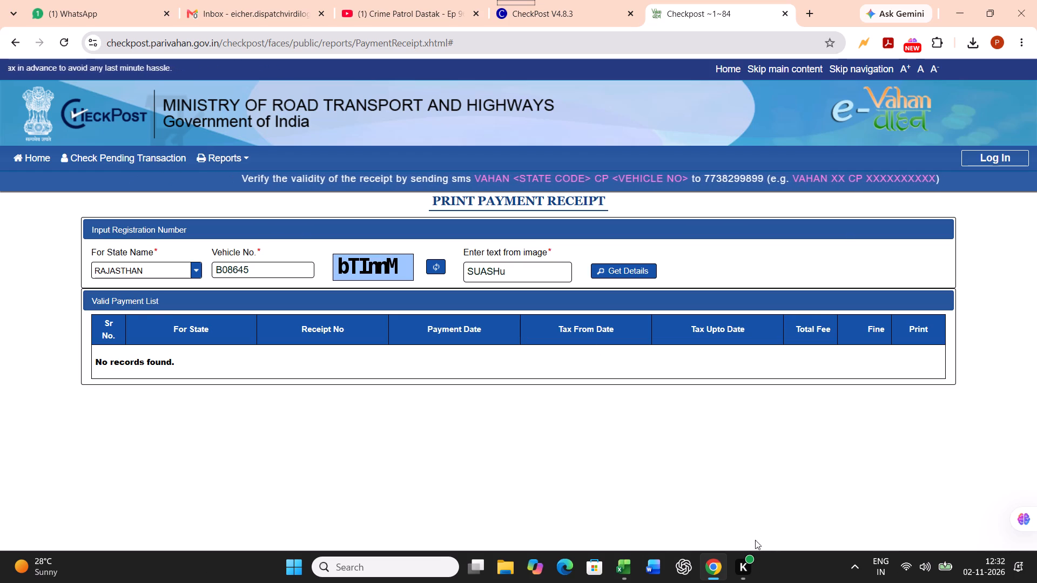
pyautogui.click(715, 569)
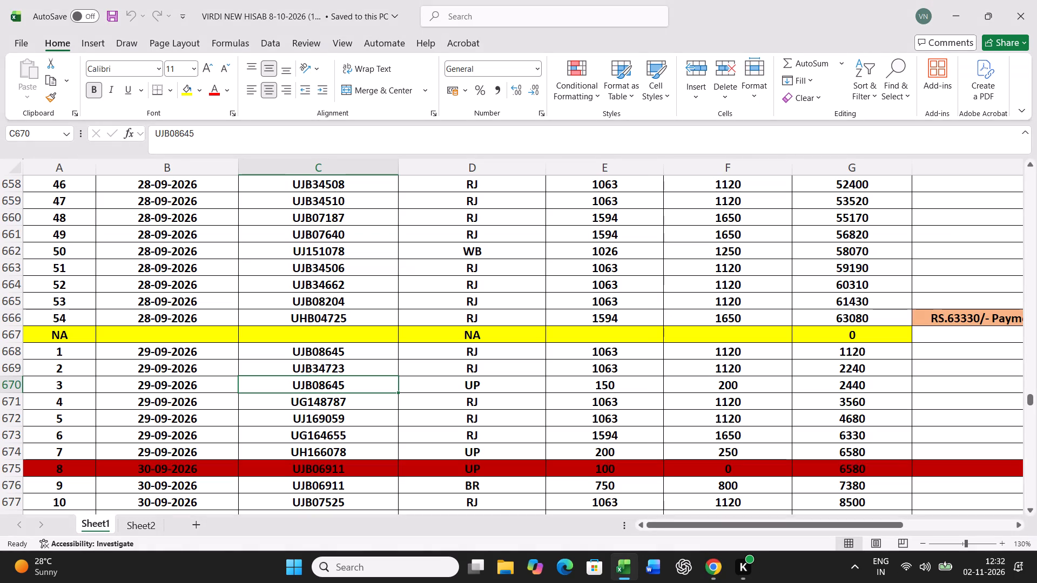
pyautogui.hotkey('ctrl', 'f')
pyautogui.press('Return')
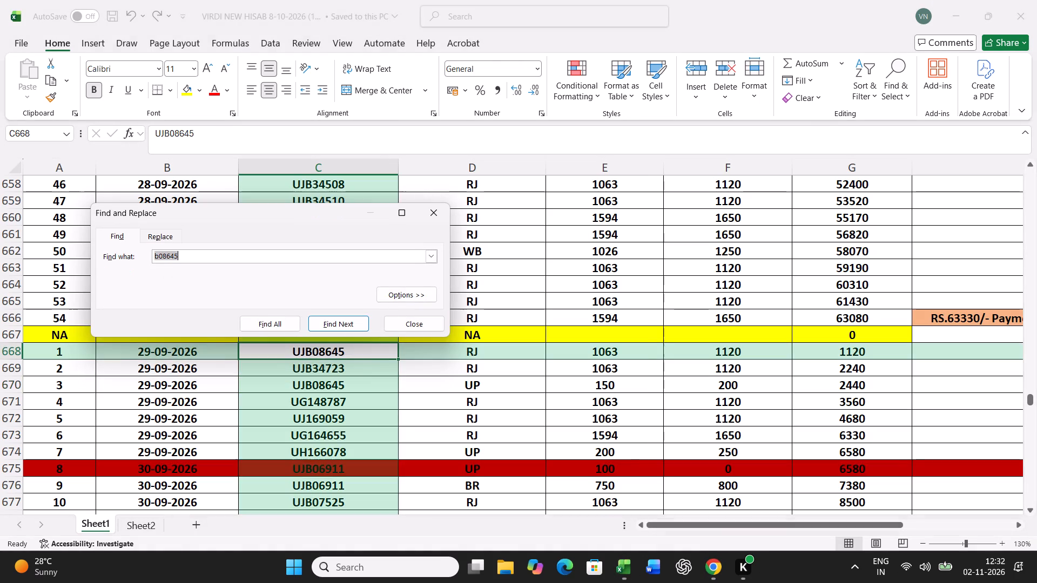
pyautogui.press('Return')
pyautogui.press('Return')
pyautogui.press('Escape')
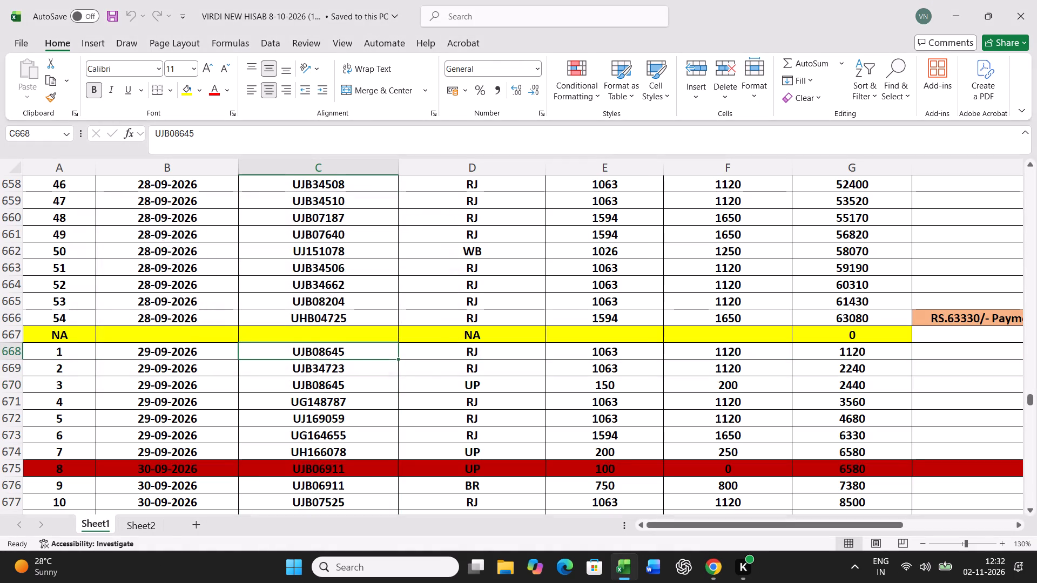
pyautogui.hotkey('ctrl', 'c')
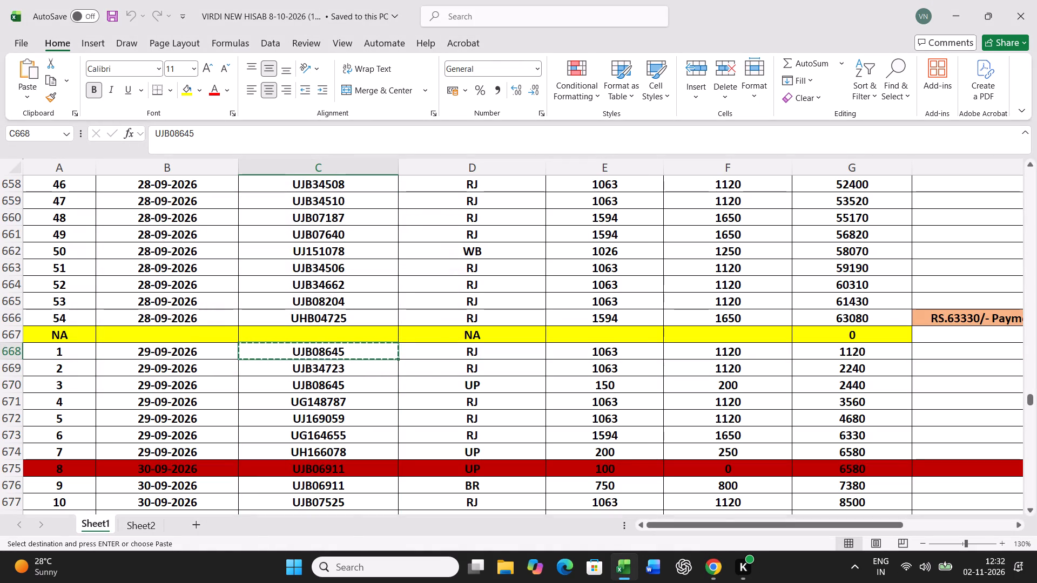
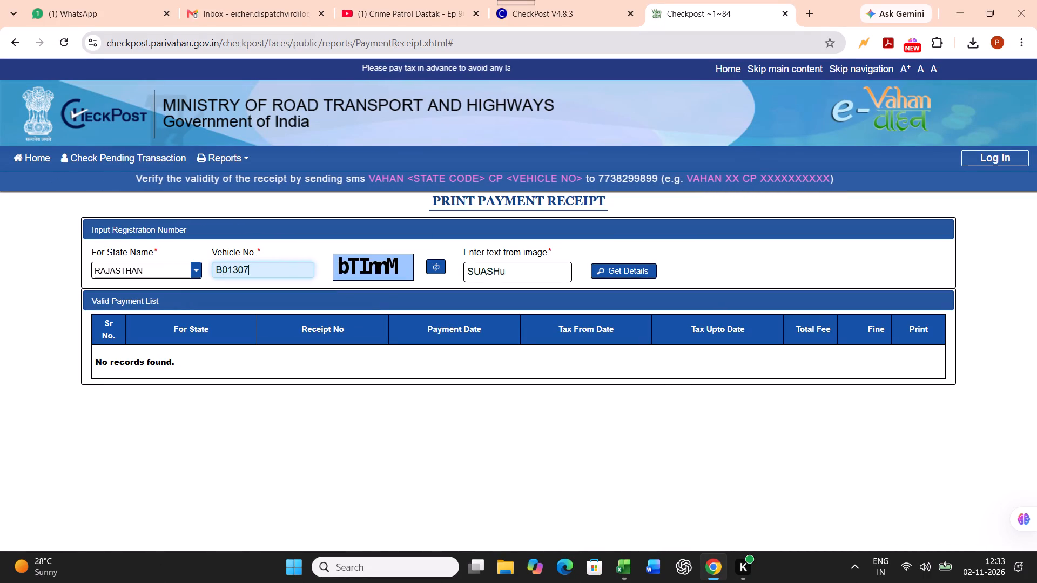
pyautogui.tripleClick(523, 263)
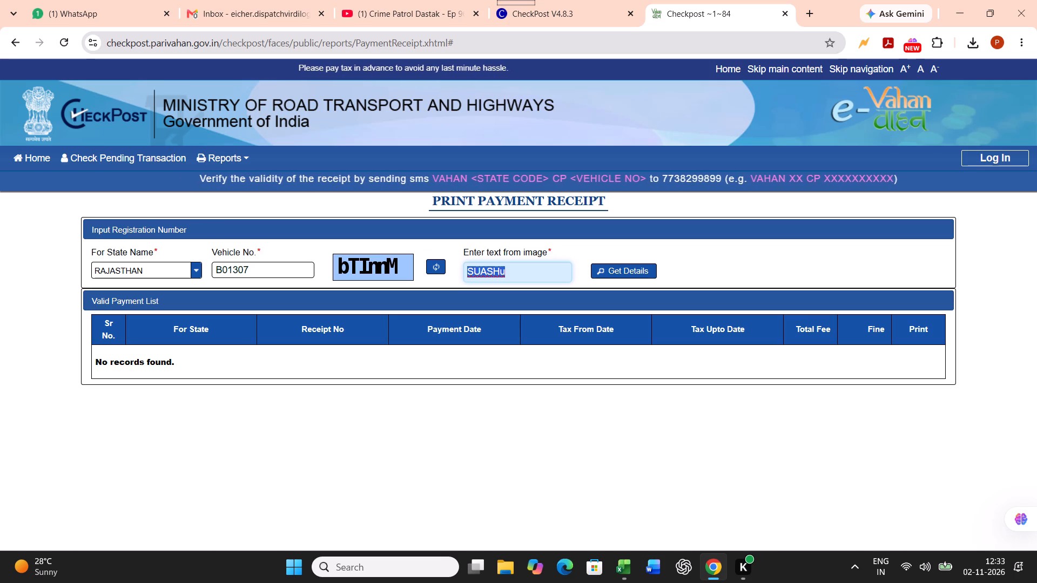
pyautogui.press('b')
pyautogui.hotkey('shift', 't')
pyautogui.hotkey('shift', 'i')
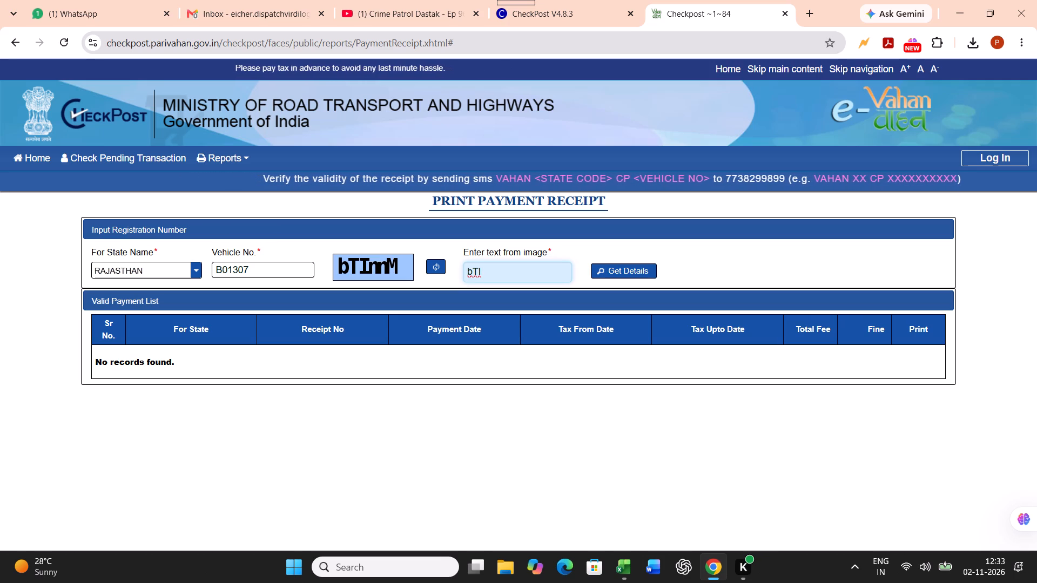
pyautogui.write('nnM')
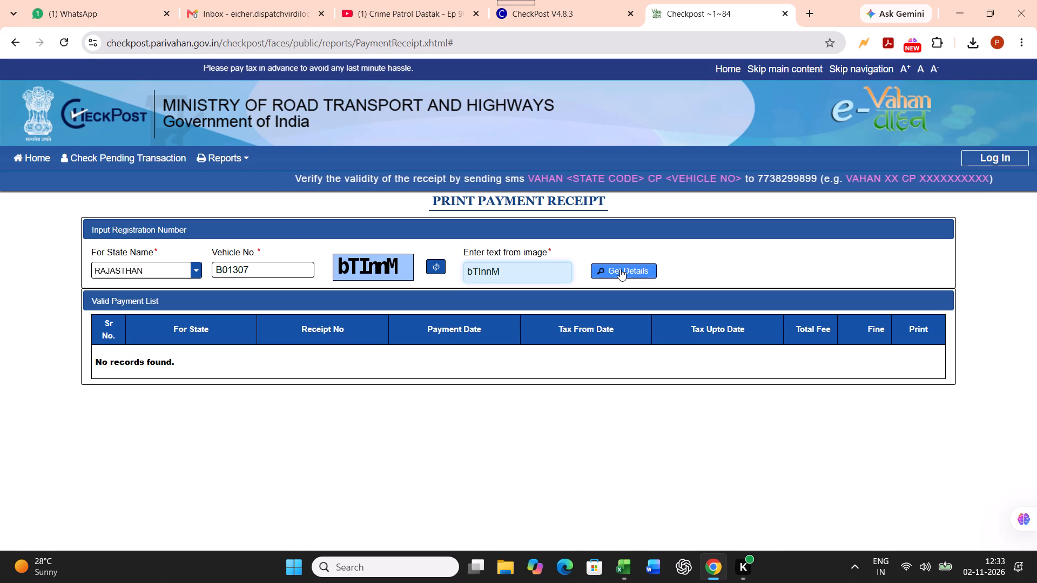
pyautogui.click(621, 269)
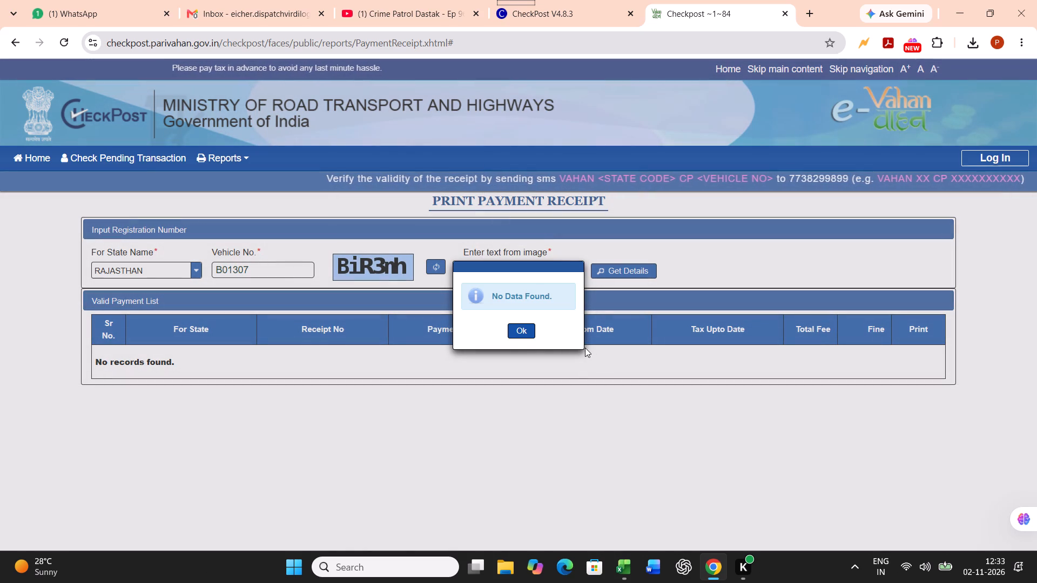
pyautogui.click(516, 333)
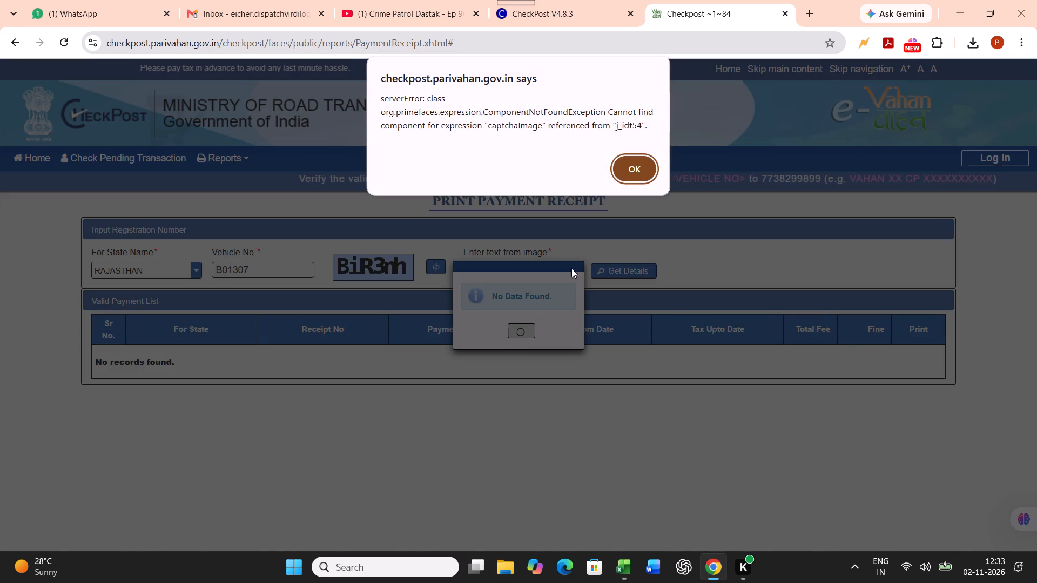
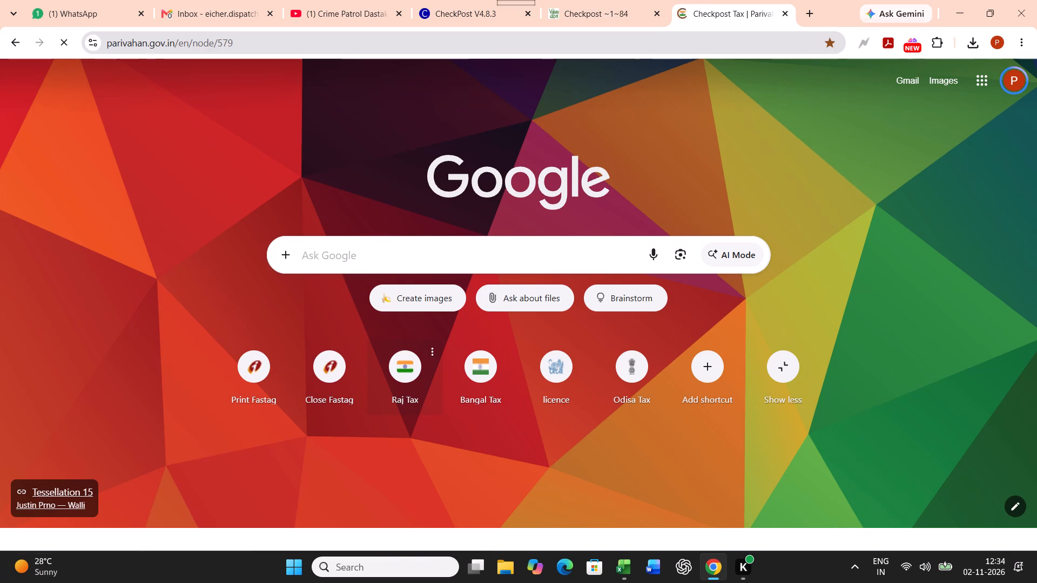
# Open the state name selection on the Checkpost Tax page.
pyautogui.click(460, 243)
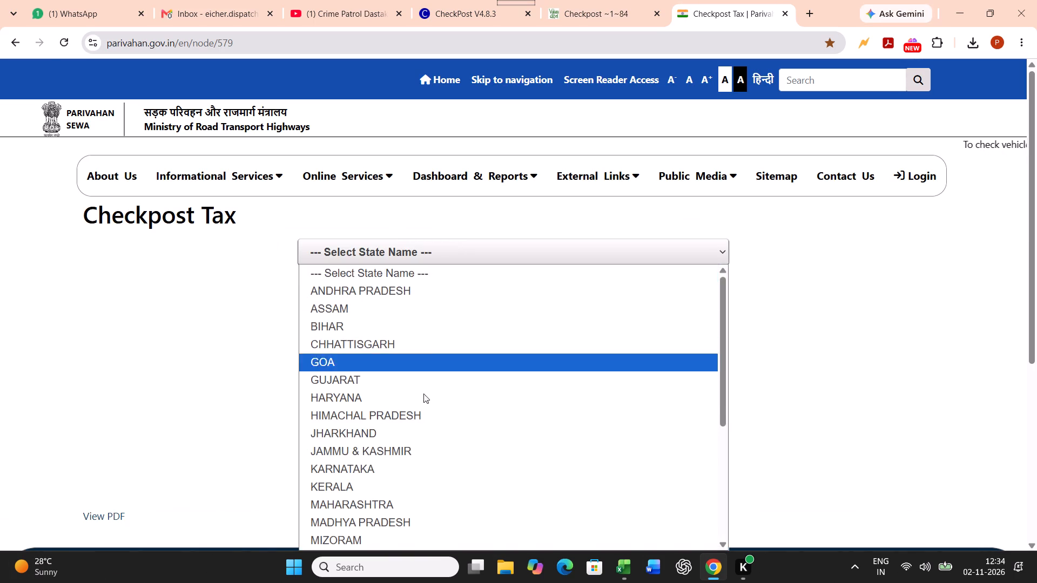
# Select Punjab as the checkpost tax state and open its Print Payment Receipt page.
pyautogui.scroll(-11, 423, 394)
pyautogui.click(404, 357)
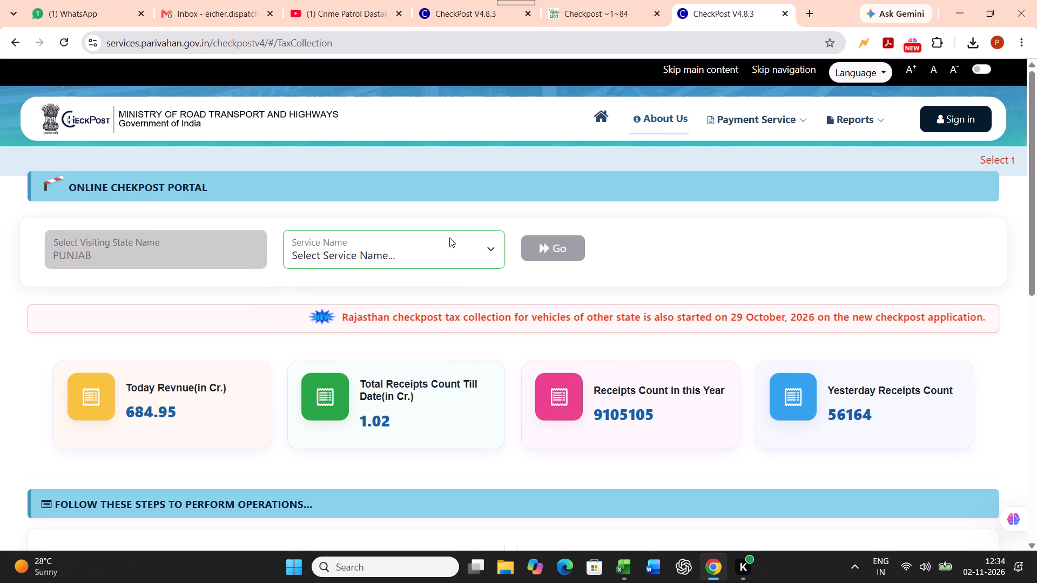
pyautogui.click(437, 247)
pyautogui.click(437, 247)
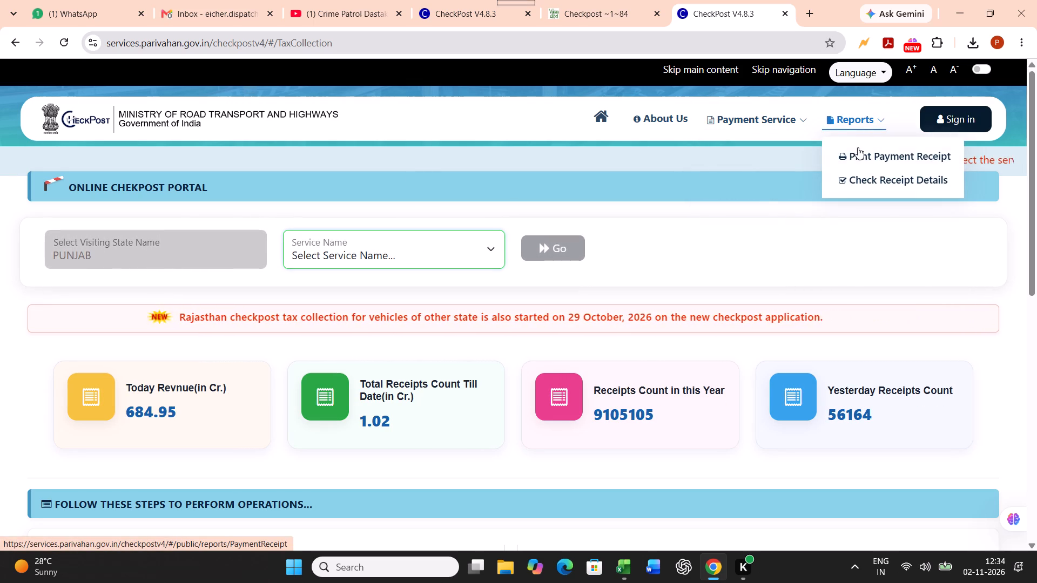
pyautogui.click(858, 155)
pyautogui.click(131, 212)
pyautogui.scroll(-2, 100, 394)
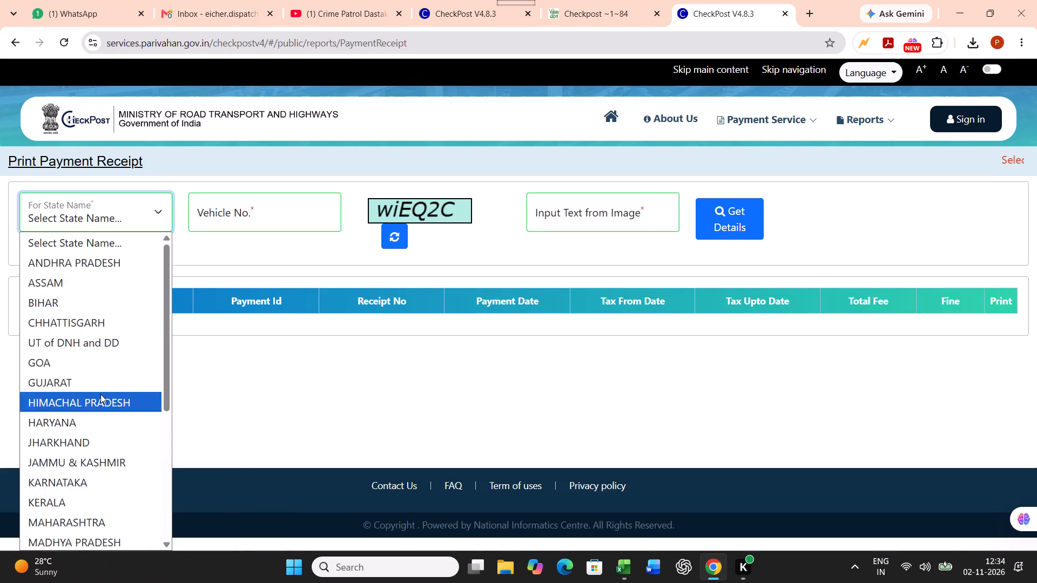
pyautogui.scroll(-9, 100, 394)
pyautogui.click(92, 359)
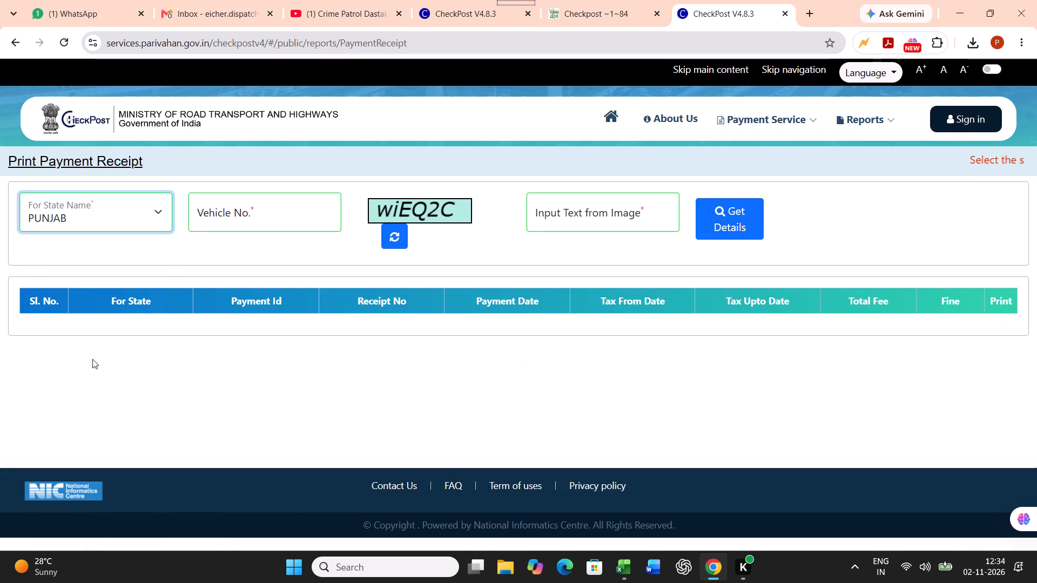
pyautogui.click(280, 207)
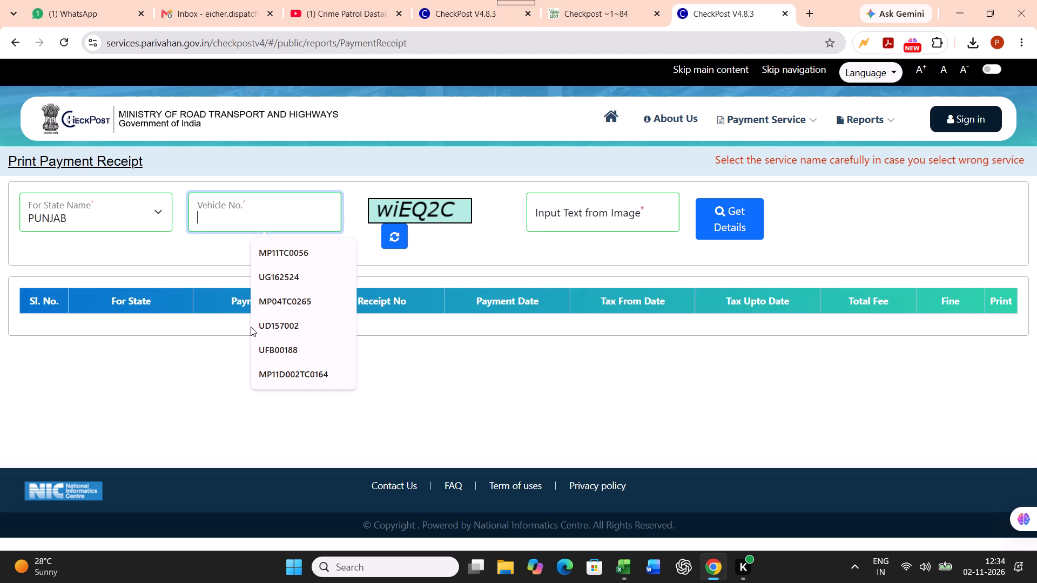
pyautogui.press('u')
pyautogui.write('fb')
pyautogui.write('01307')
pyautogui.click(591, 216)
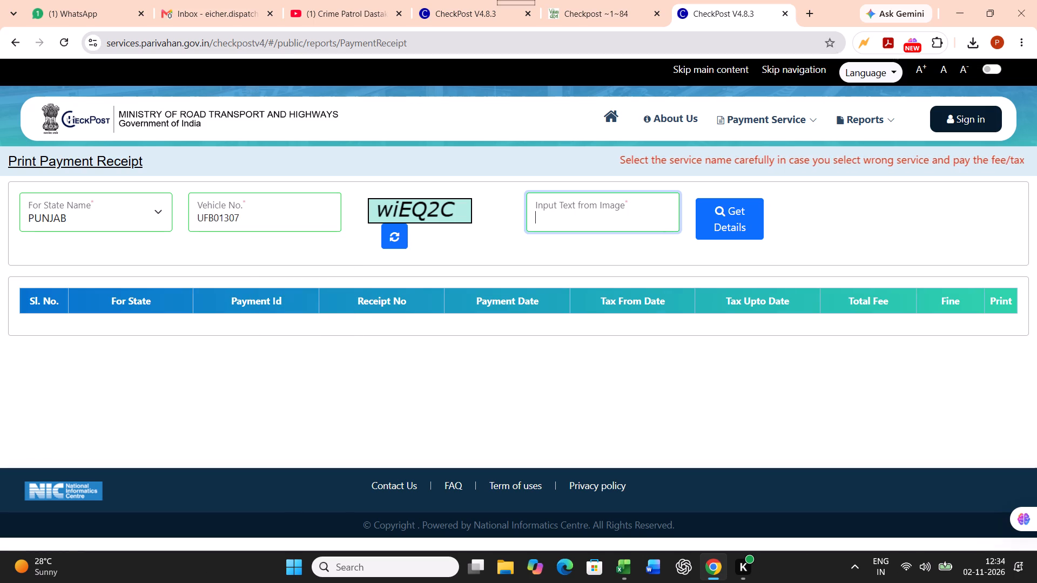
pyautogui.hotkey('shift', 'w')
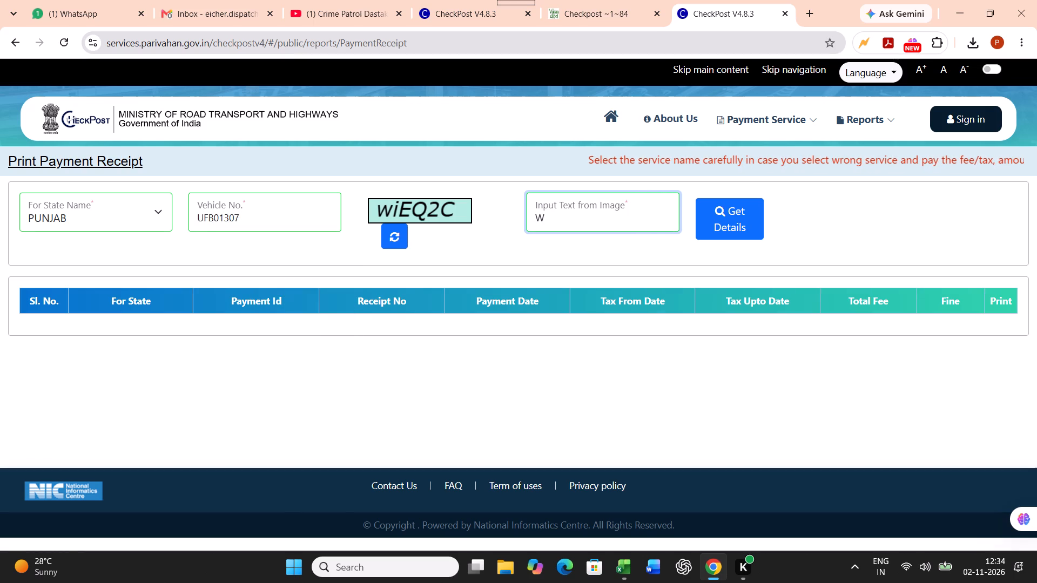
pyautogui.press('BackSpace')
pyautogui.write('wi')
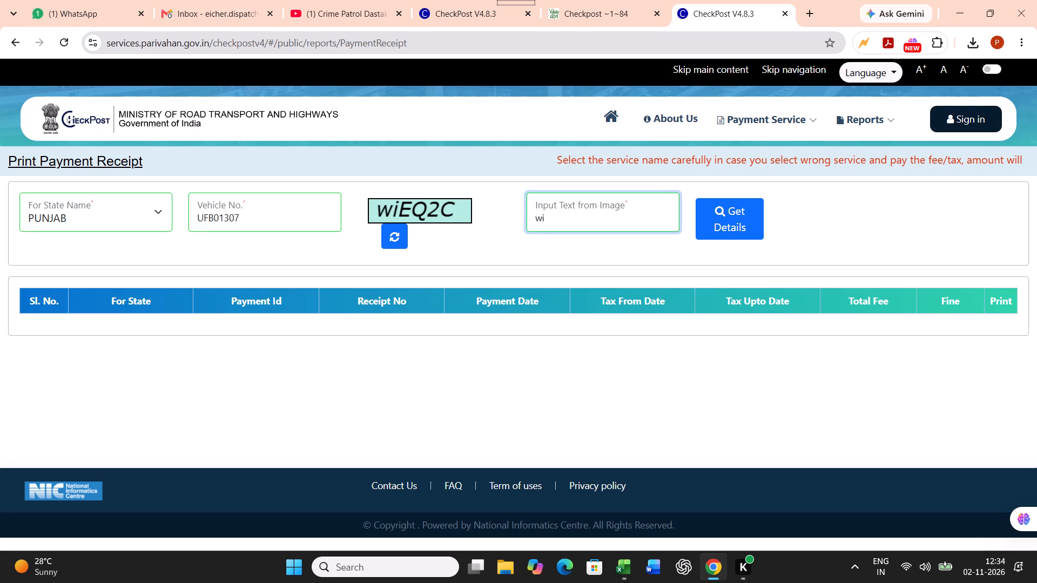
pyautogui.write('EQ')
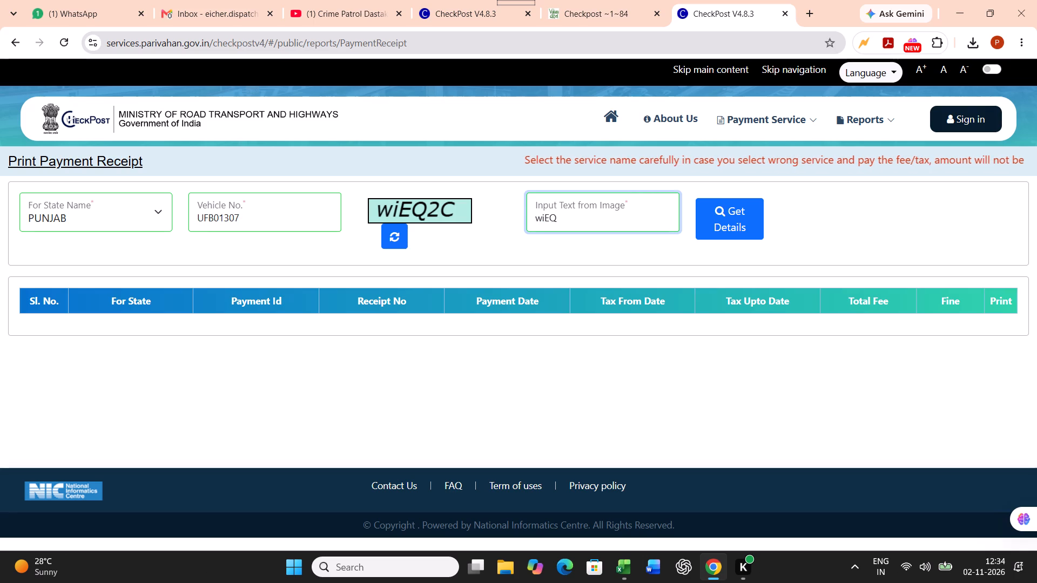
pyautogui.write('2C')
pyautogui.click(708, 231)
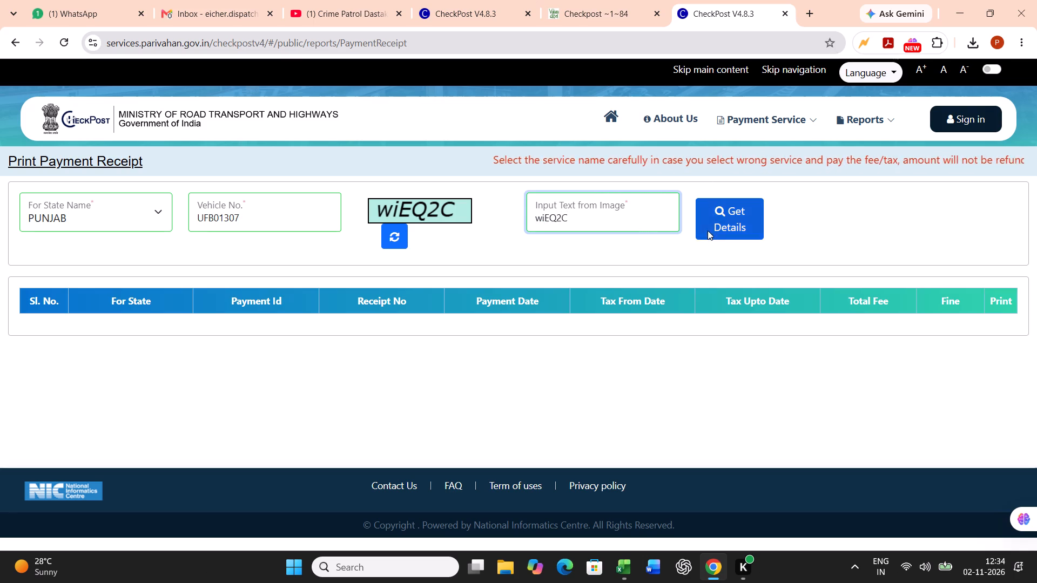
pyautogui.click(1000, 328)
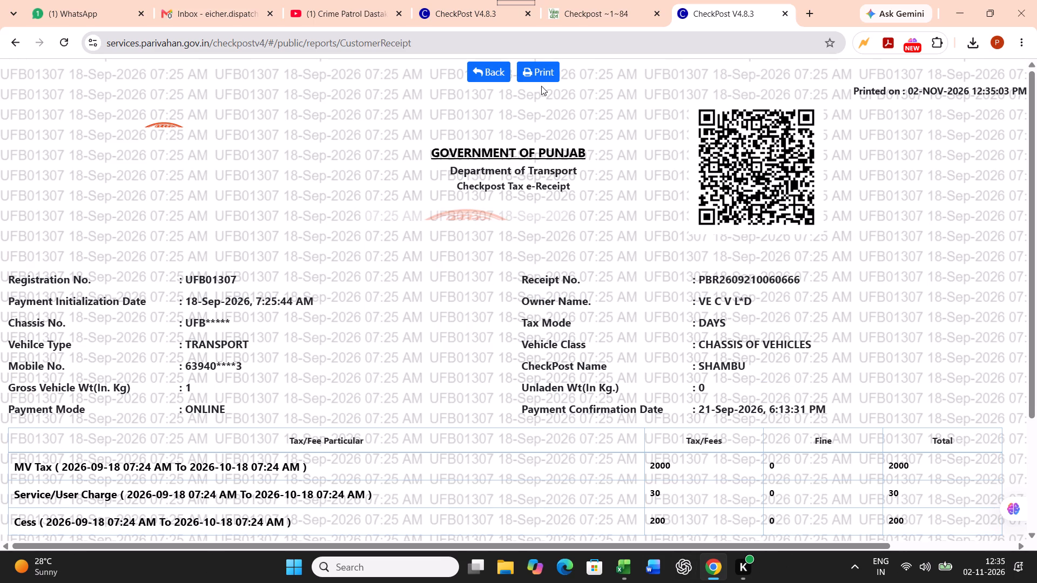
pyautogui.click(537, 73)
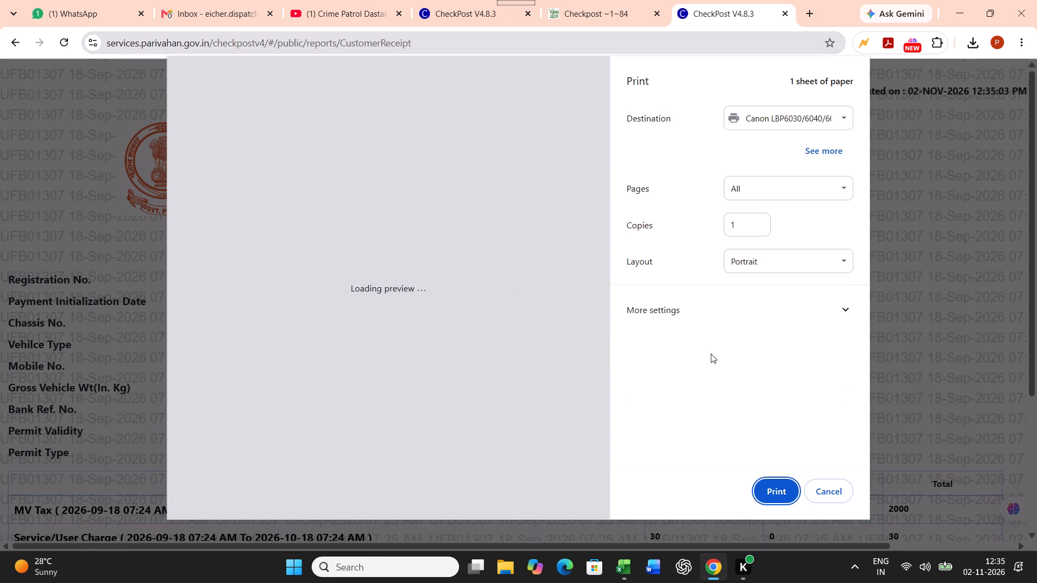
pyautogui.click(779, 486)
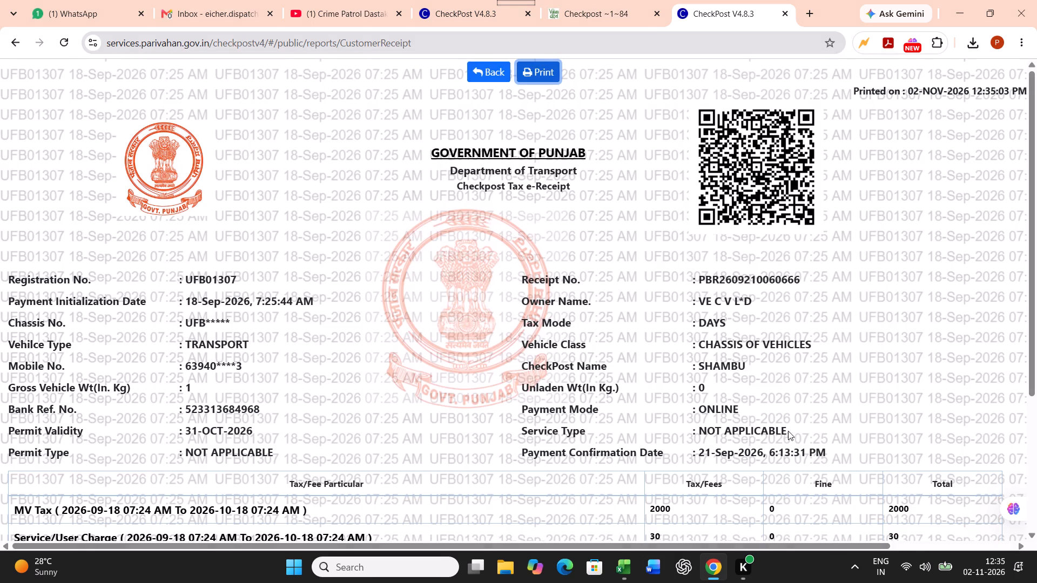
pyautogui.click(780, 16)
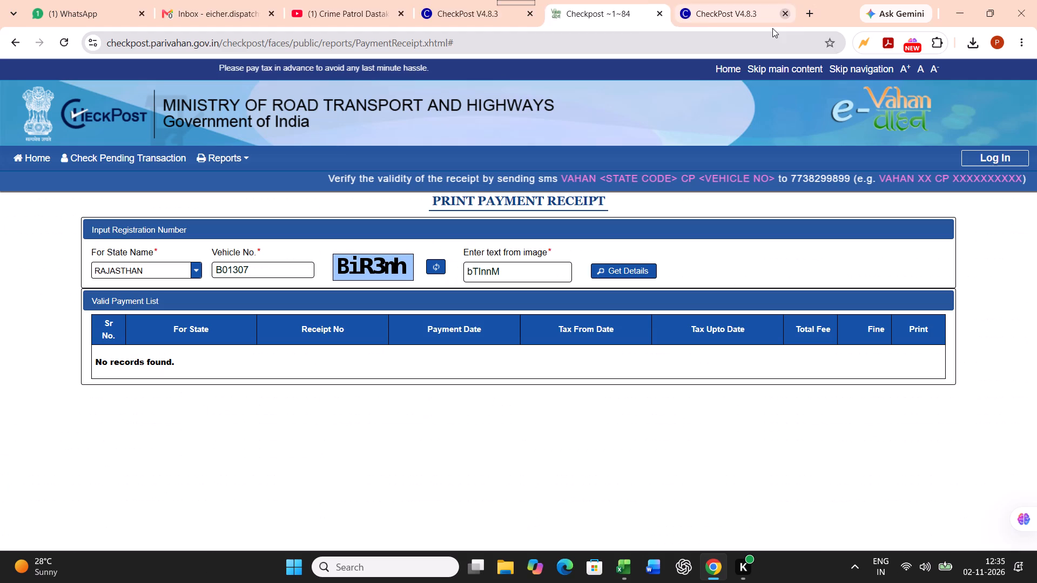
pyautogui.doubleClick(264, 268)
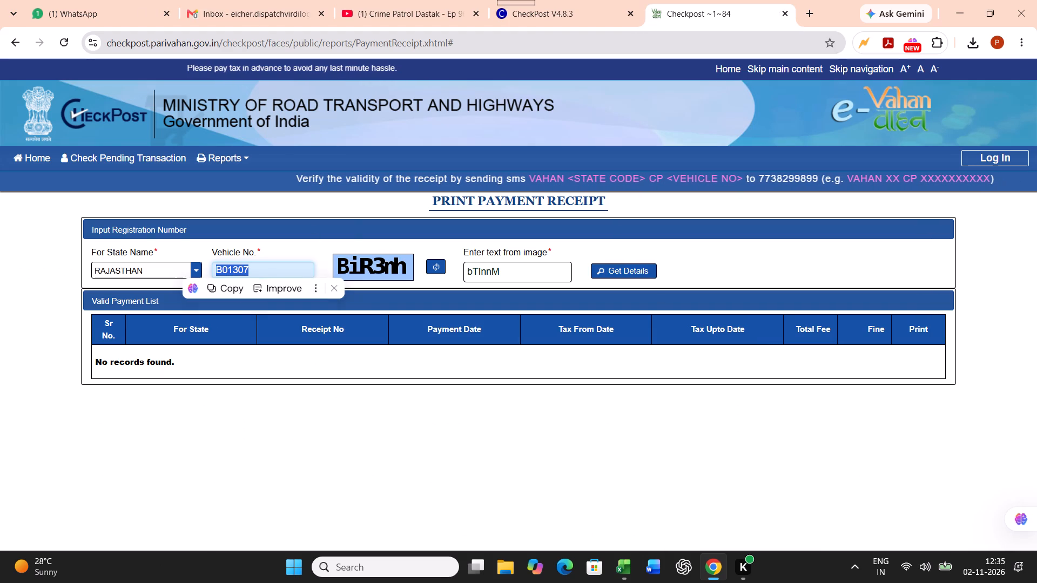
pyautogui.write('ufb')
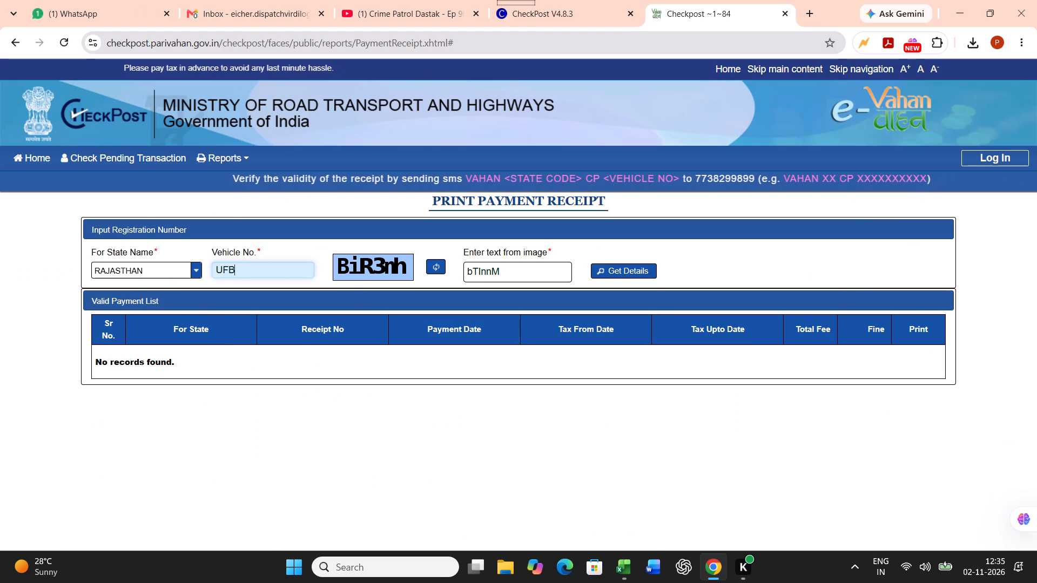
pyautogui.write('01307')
pyautogui.doubleClick(534, 270)
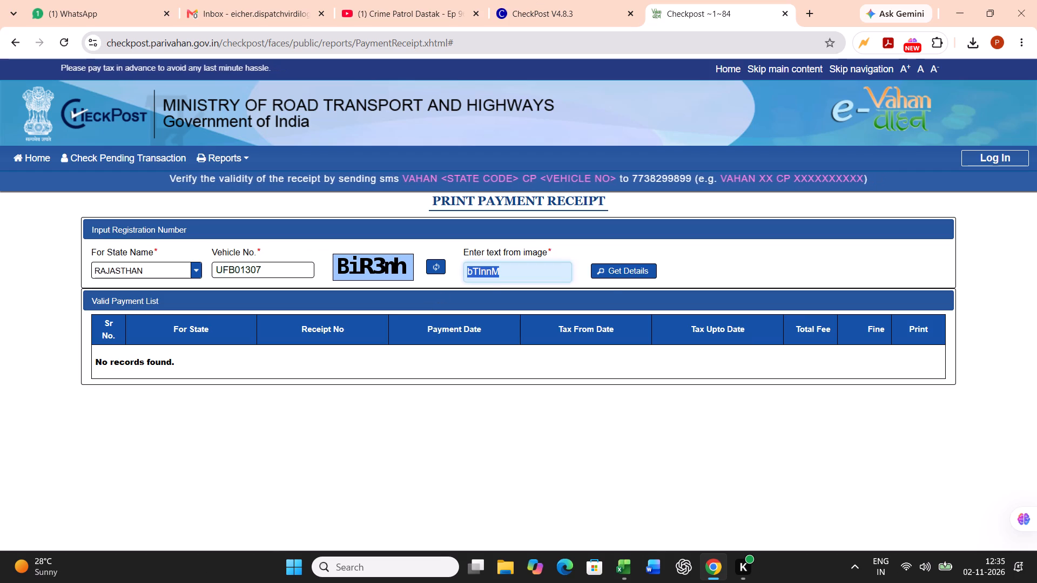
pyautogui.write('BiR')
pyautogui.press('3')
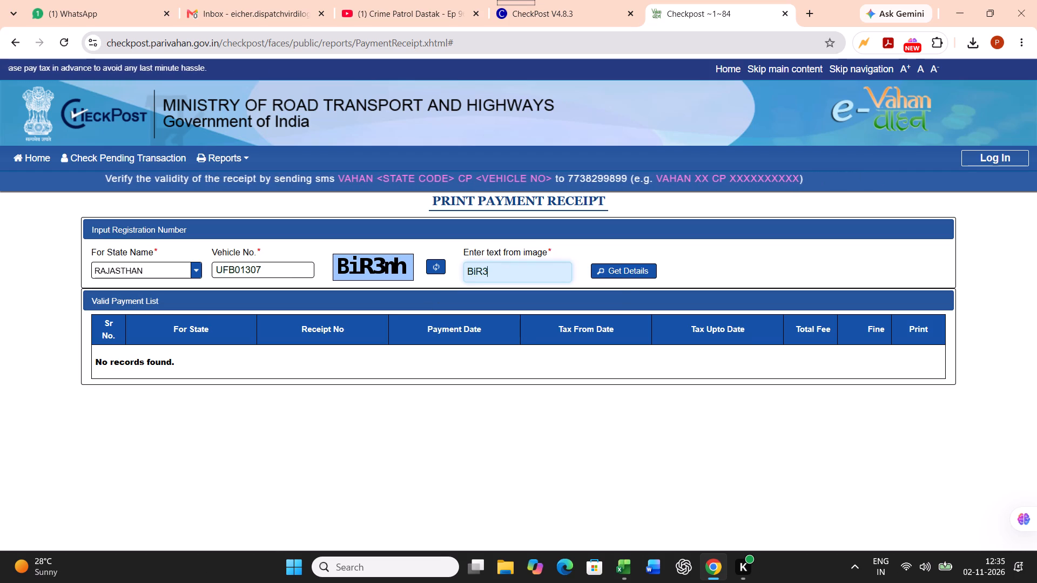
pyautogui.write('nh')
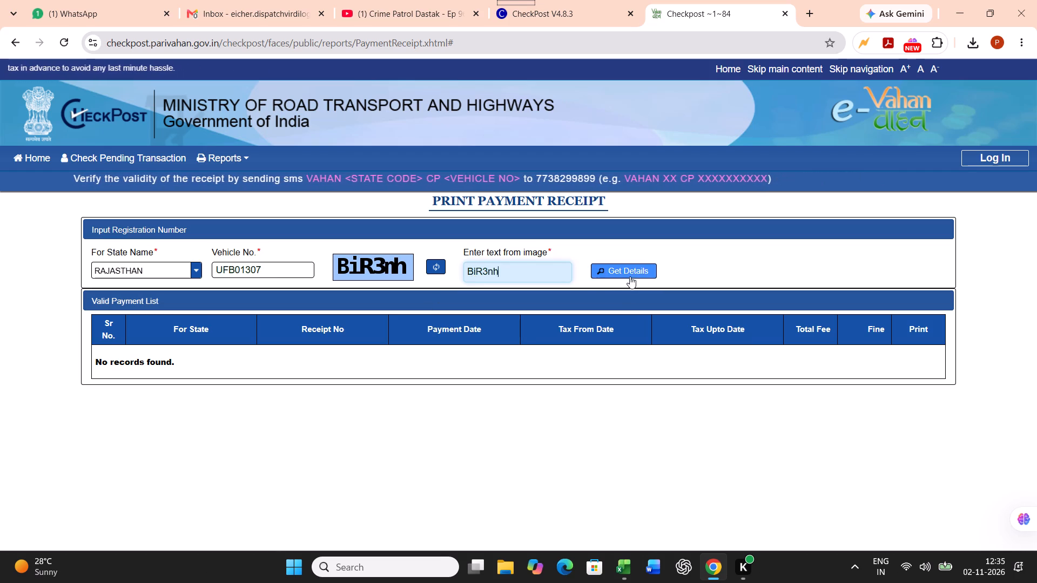
pyautogui.click(630, 276)
pyautogui.click(918, 360)
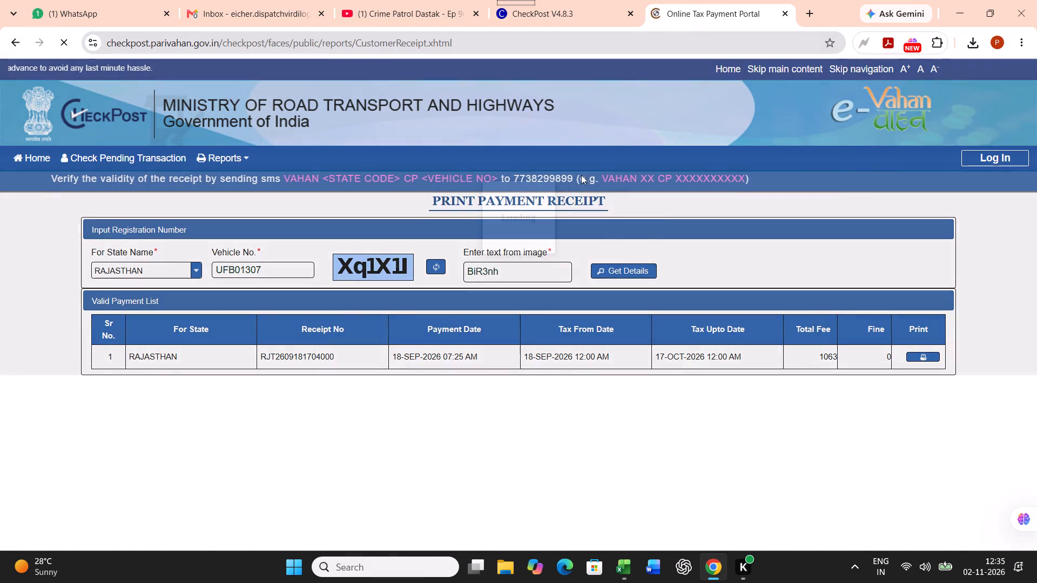
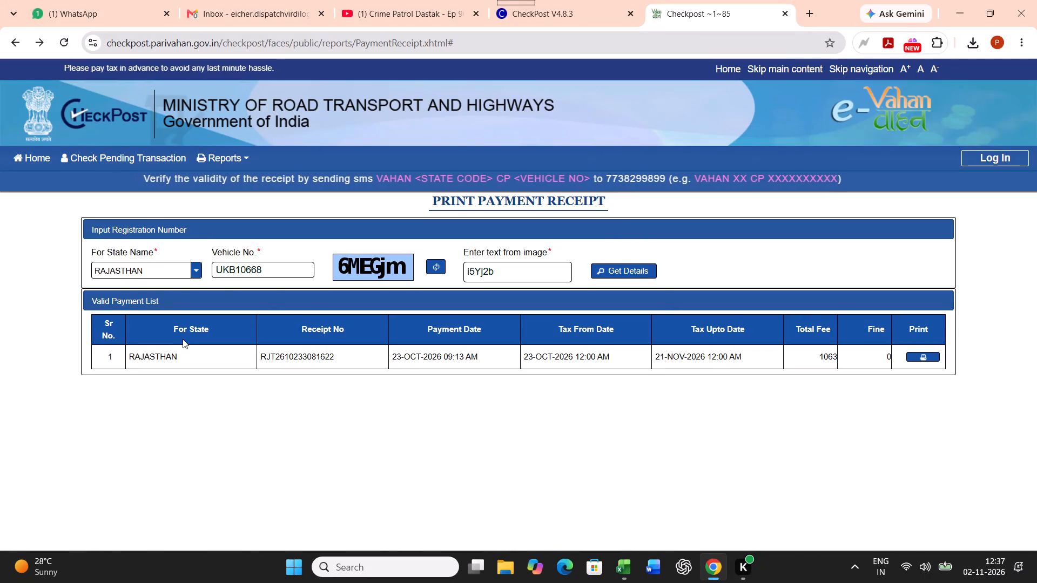
pyautogui.click(619, 566)
pyautogui.click(508, 356)
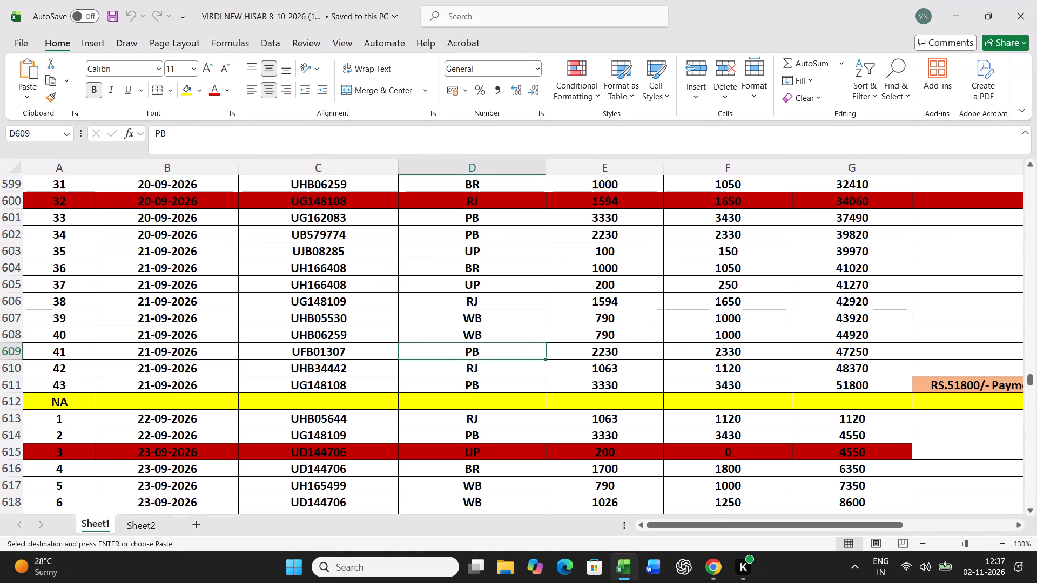
pyautogui.hotkey('ctrl', 'f')
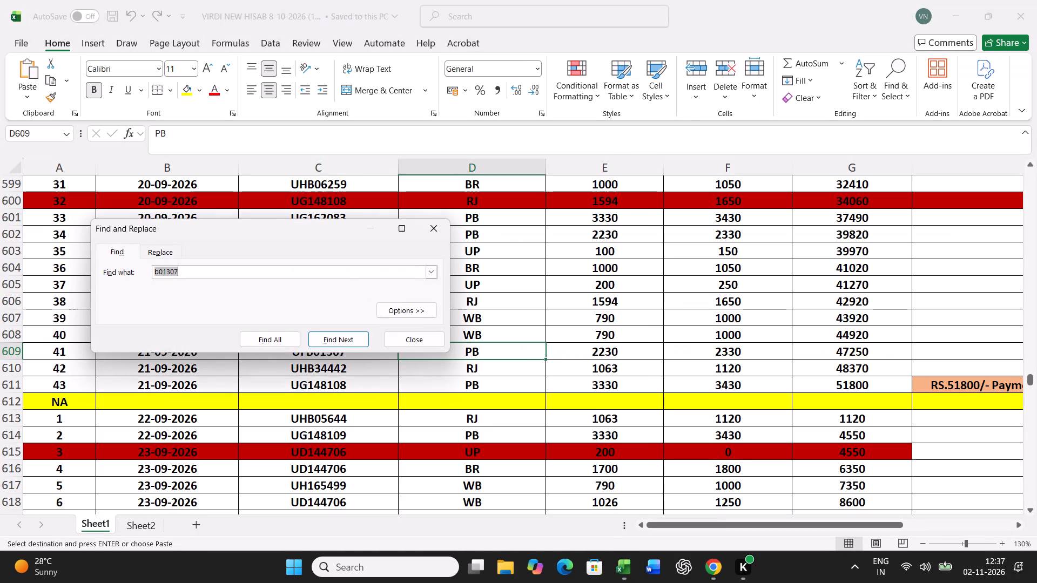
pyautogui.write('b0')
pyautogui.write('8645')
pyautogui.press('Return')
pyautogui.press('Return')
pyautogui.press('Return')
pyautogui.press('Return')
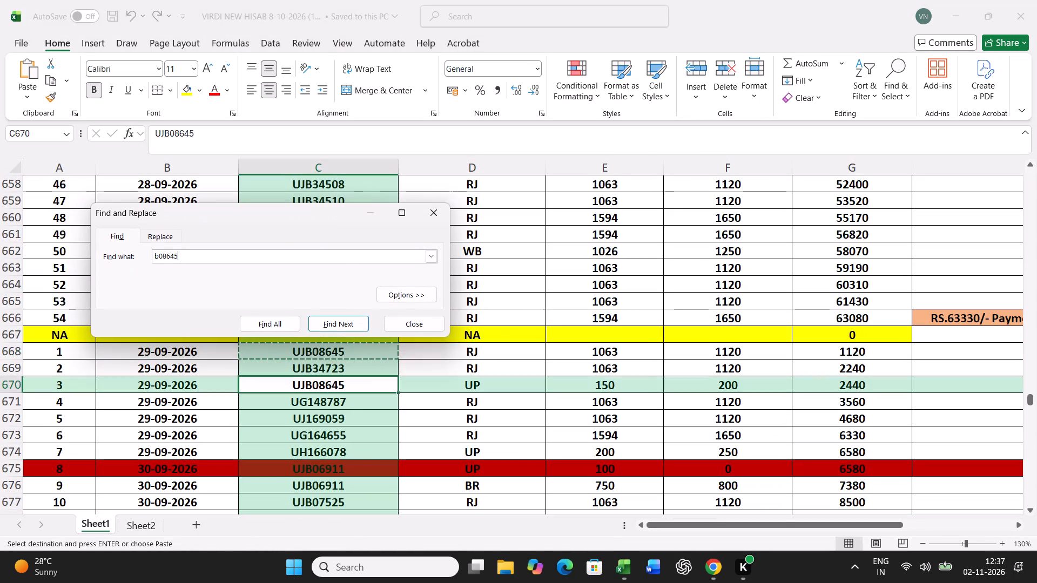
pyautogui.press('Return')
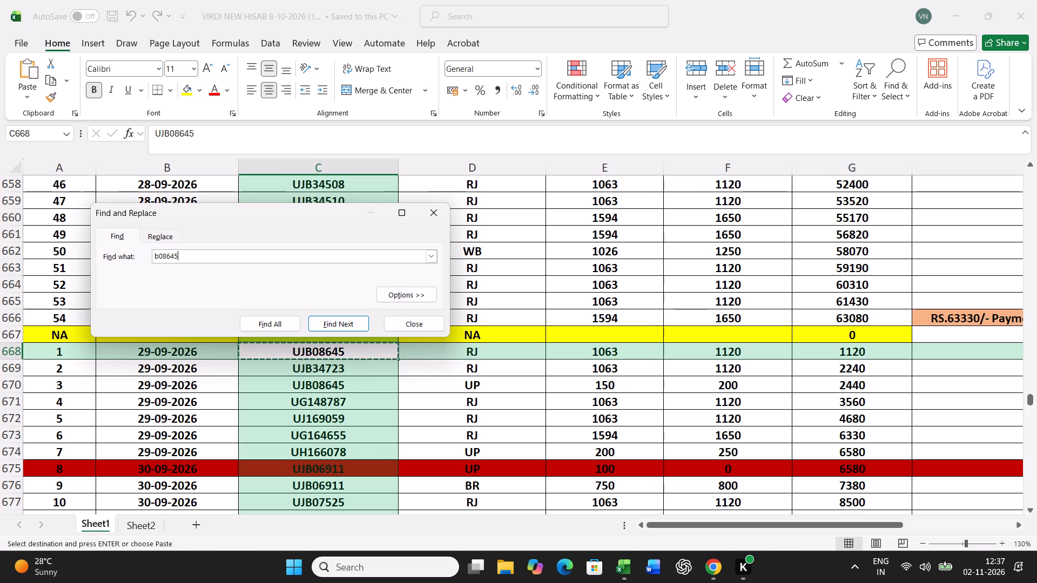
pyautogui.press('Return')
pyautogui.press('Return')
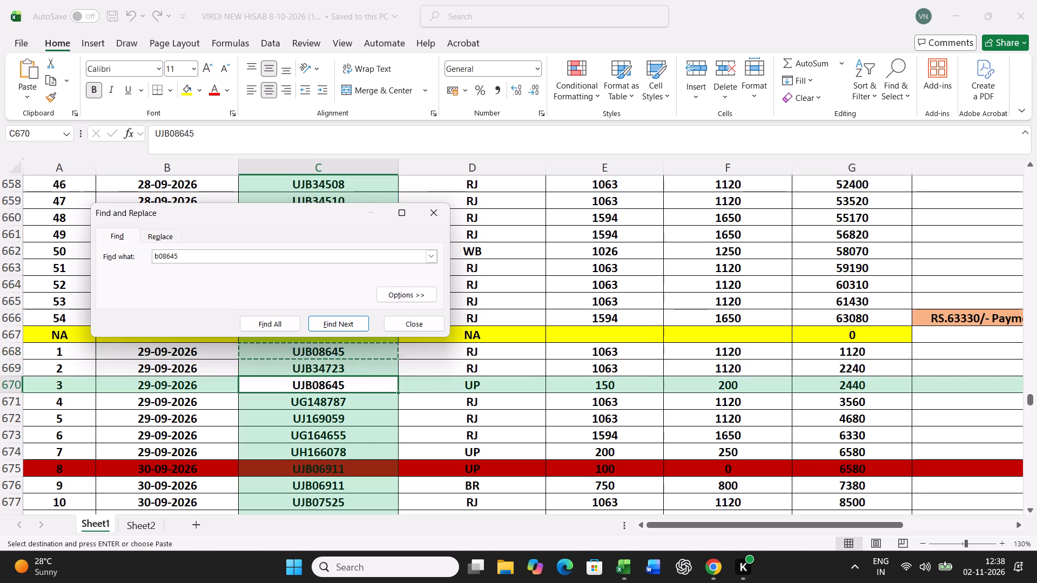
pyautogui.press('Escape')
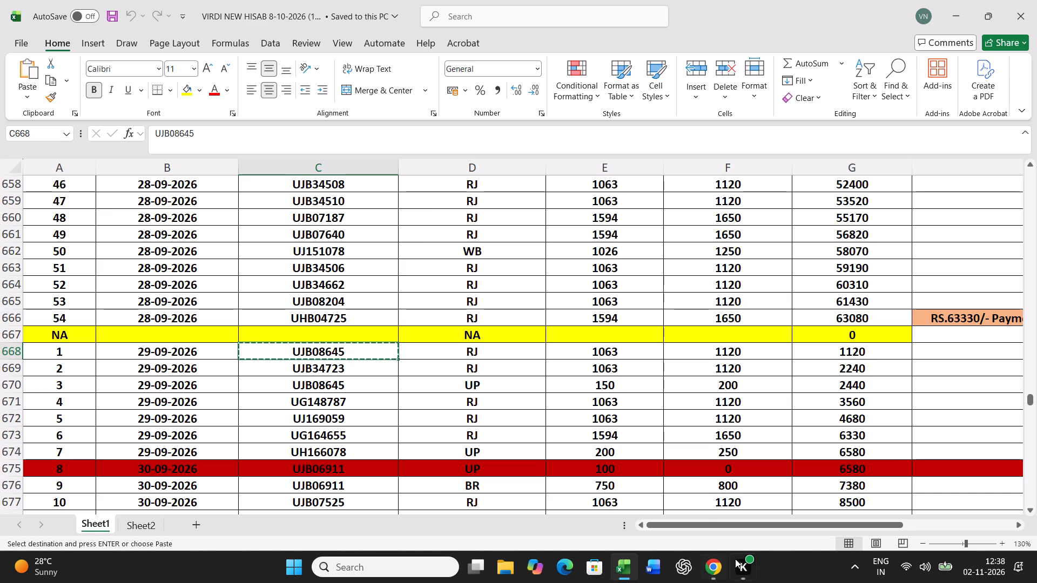
pyautogui.click(719, 563)
pyautogui.doubleClick(280, 271)
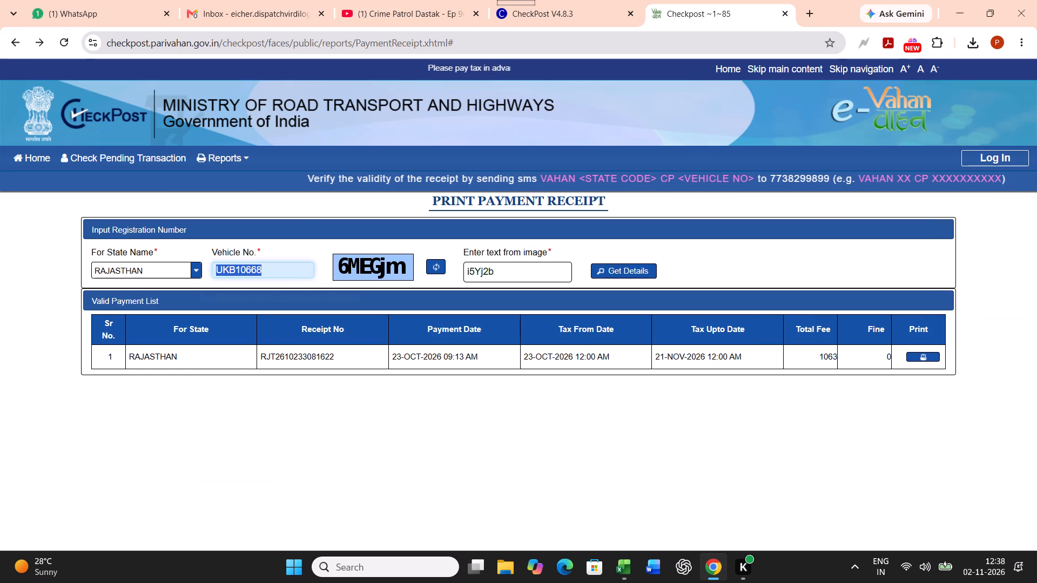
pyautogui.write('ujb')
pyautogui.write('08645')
pyautogui.doubleClick(508, 274)
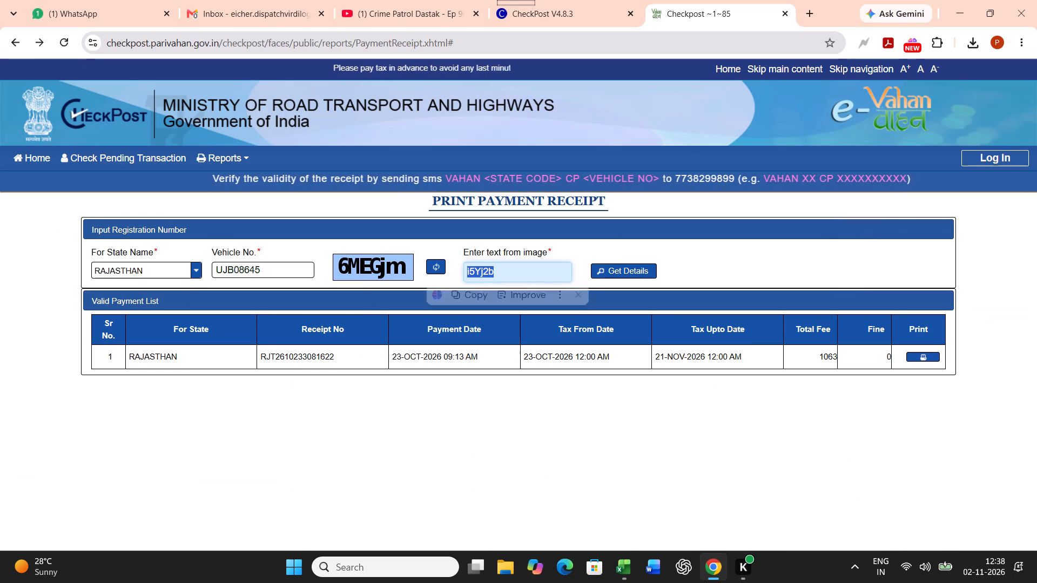
pyautogui.write('6ME')
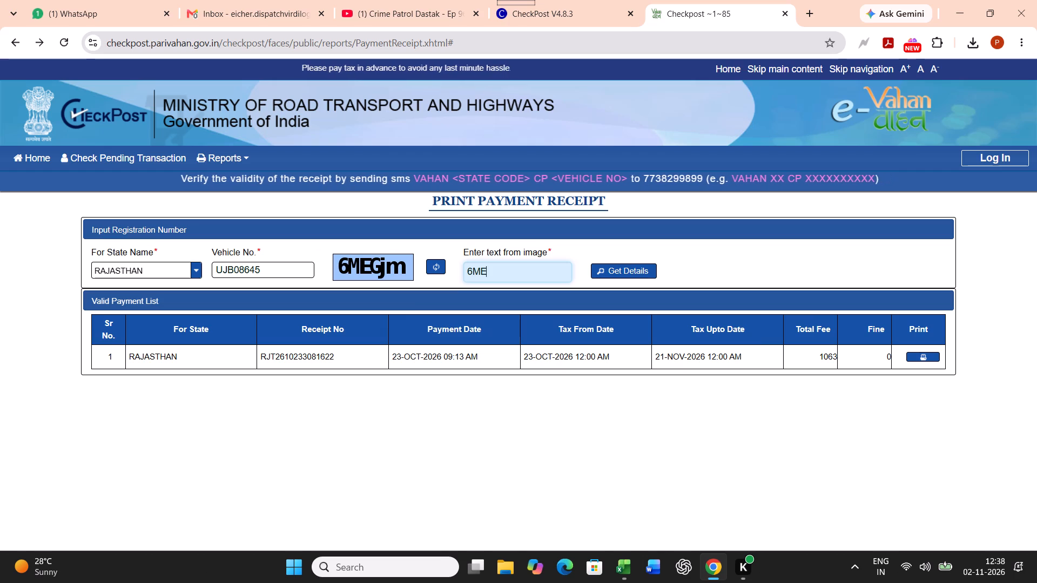
pyautogui.hotkey('shift', 'g')
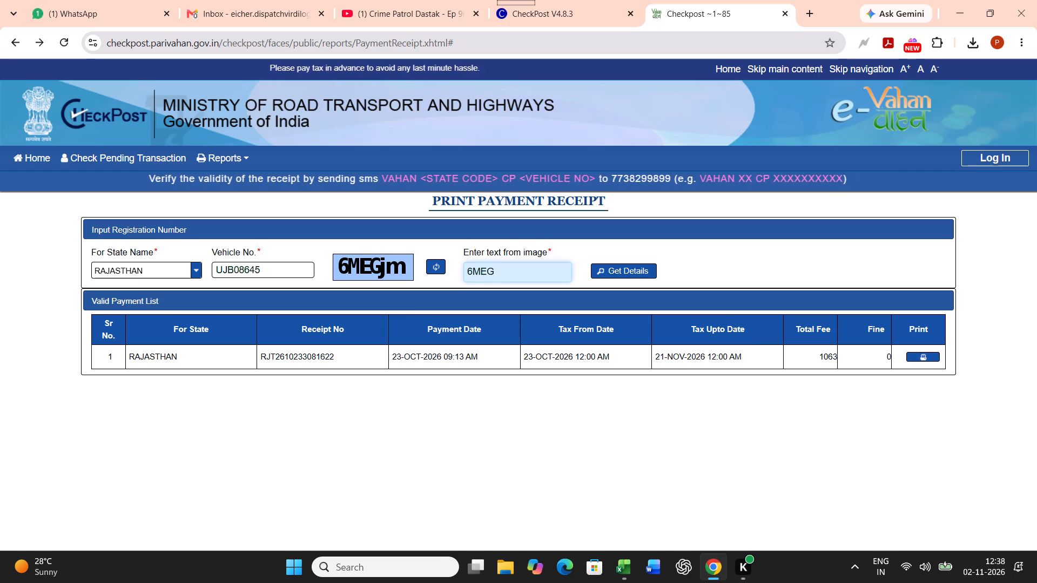
pyautogui.write('jm')
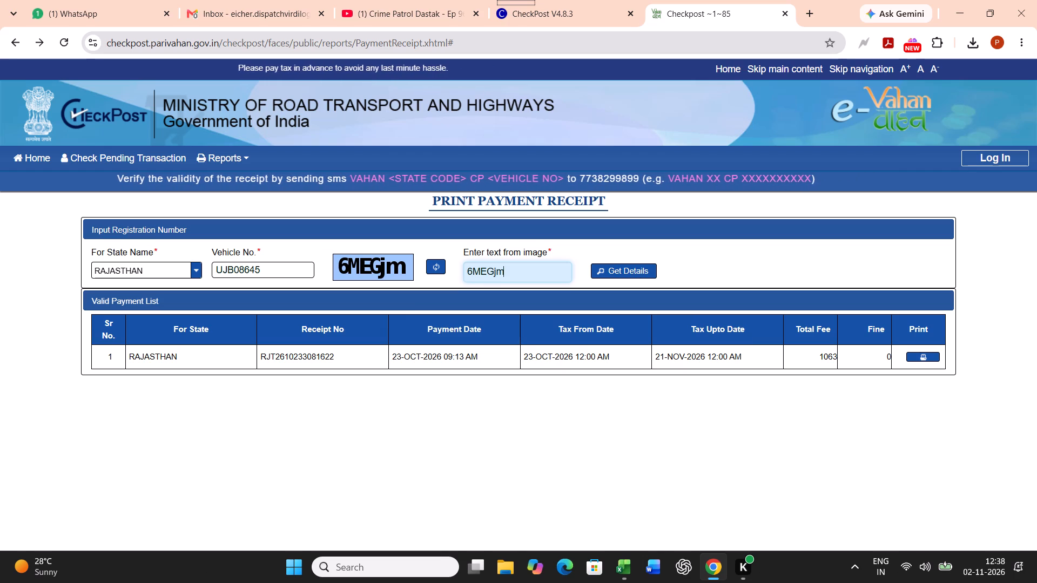
pyautogui.click(642, 266)
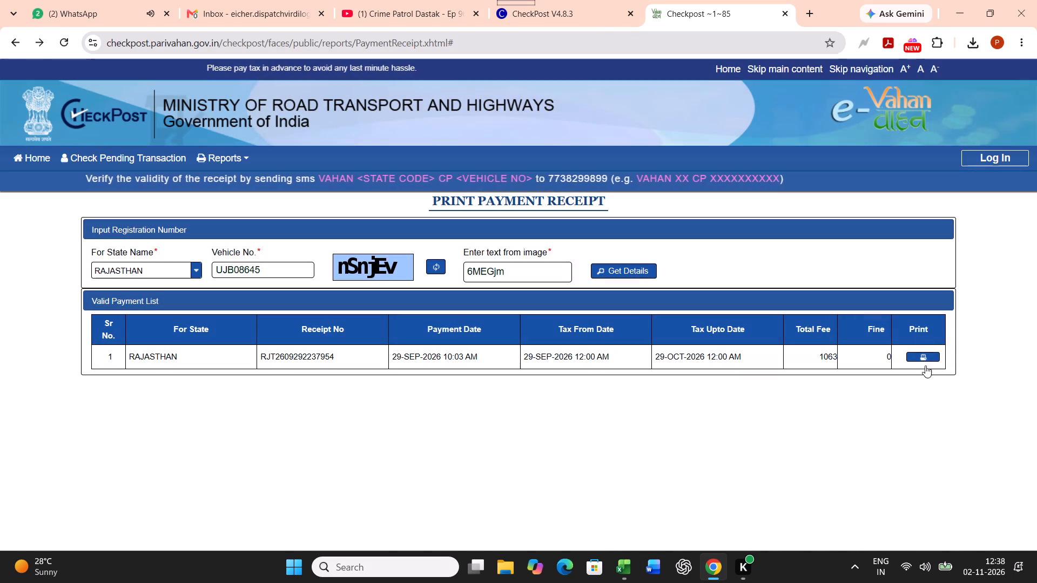
pyautogui.click(931, 360)
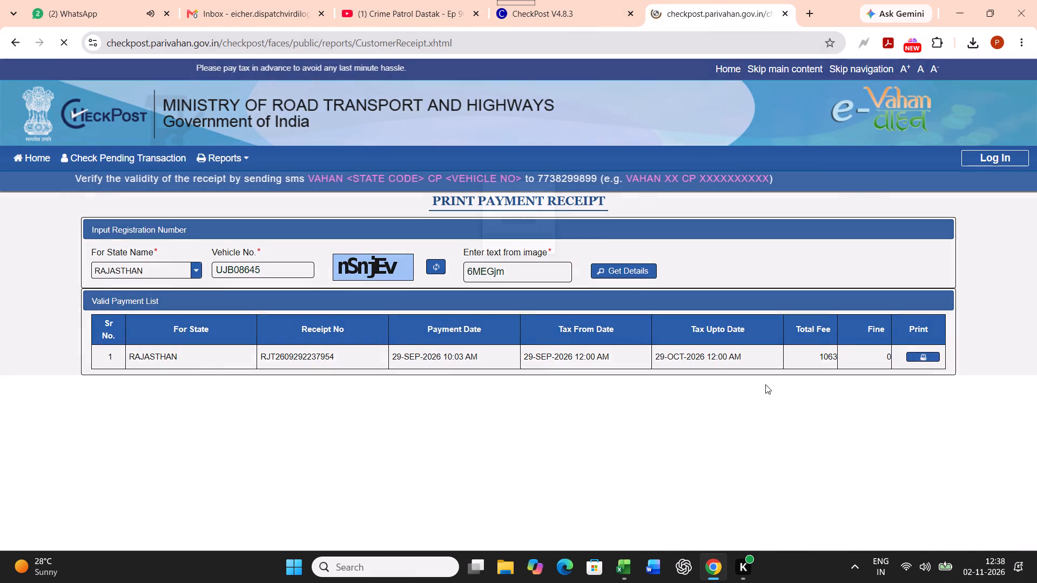
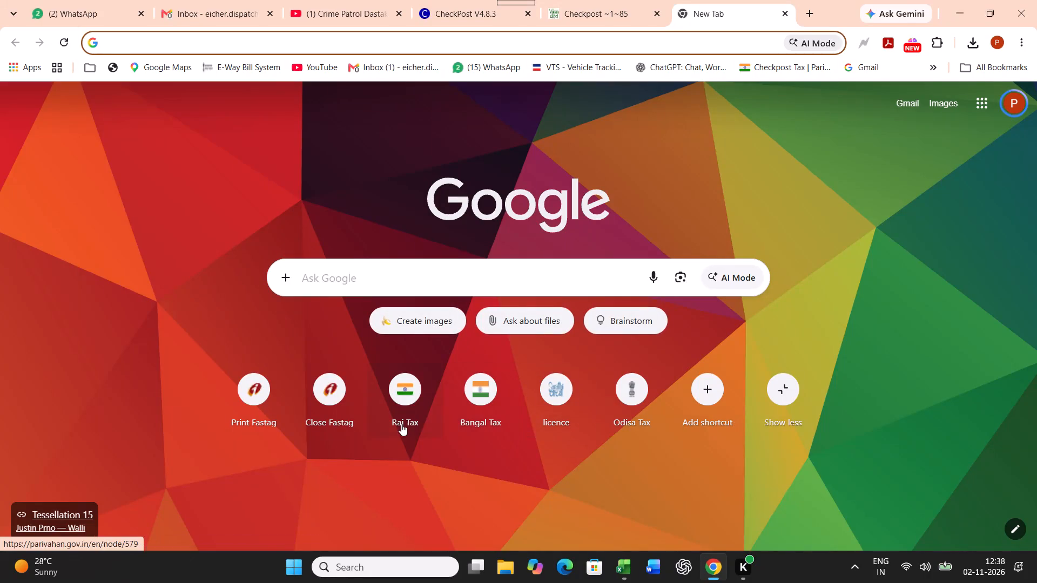
# Open the Uttar Pradesh checkpost tax portal from the Raj Tax shortcut page and go to its Print Payment Receipt form.
pyautogui.click(407, 421)
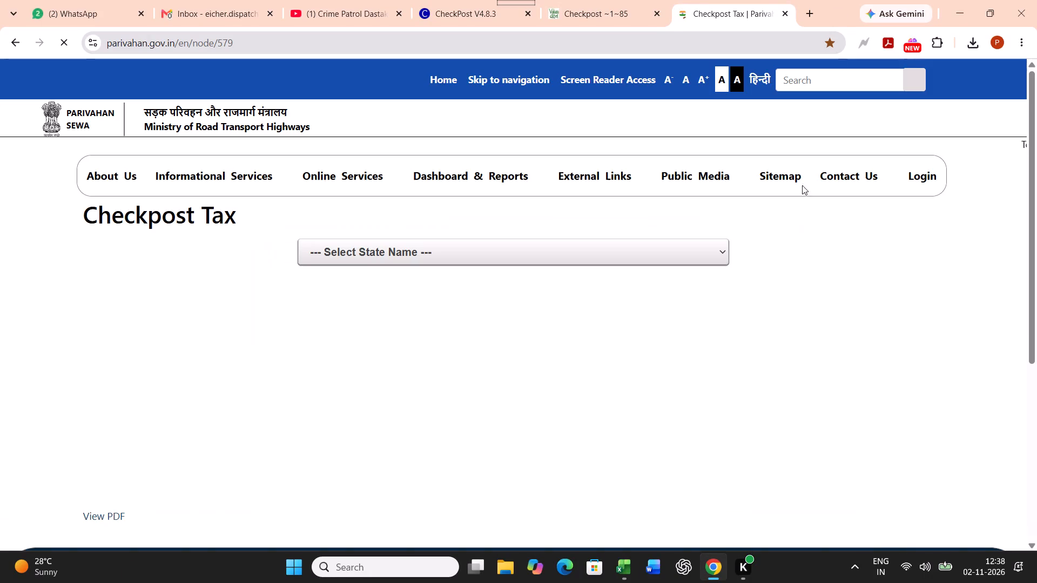
pyautogui.click(574, 253)
pyautogui.scroll(-16, 517, 388)
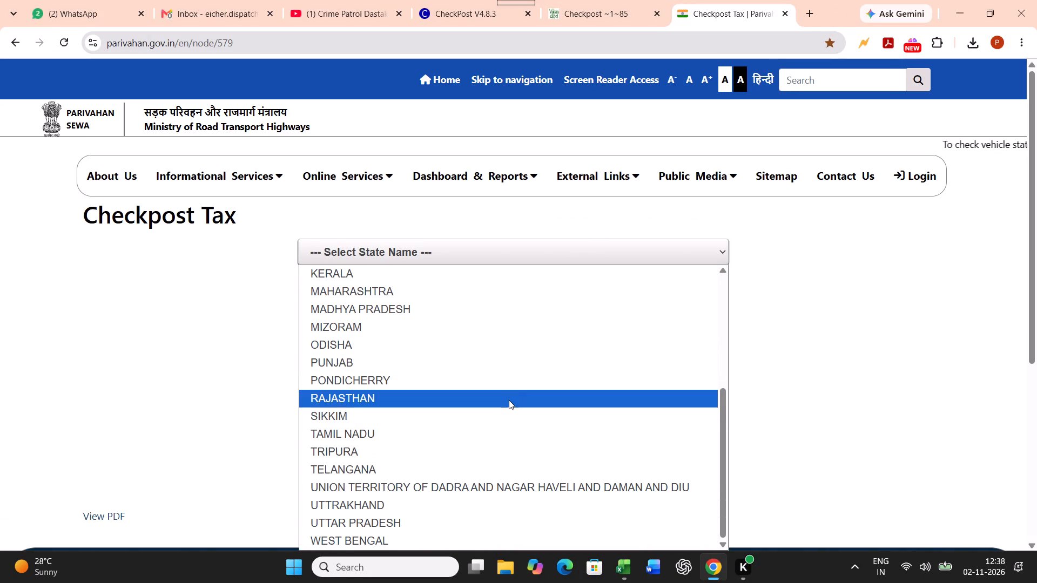
pyautogui.scroll(-2, 509, 400)
pyautogui.click(414, 522)
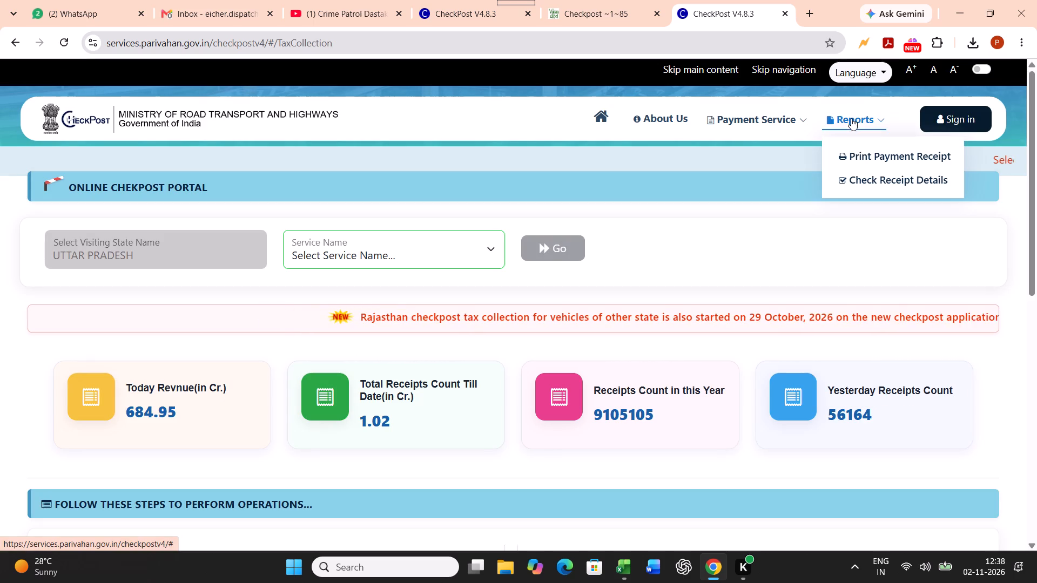
pyautogui.click(860, 156)
pyautogui.click(150, 206)
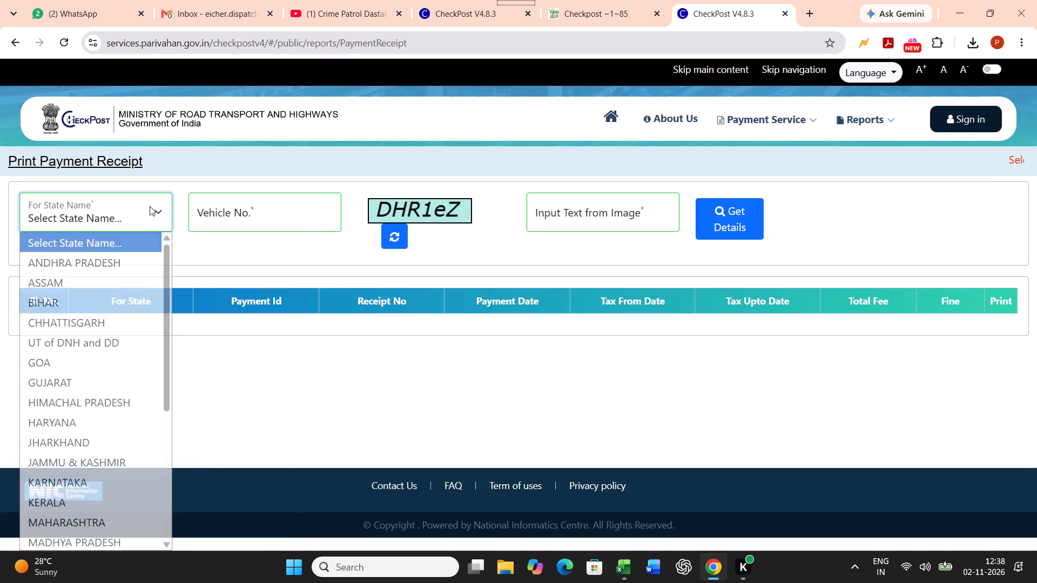
pyautogui.scroll(-11, 116, 327)
pyautogui.click(97, 518)
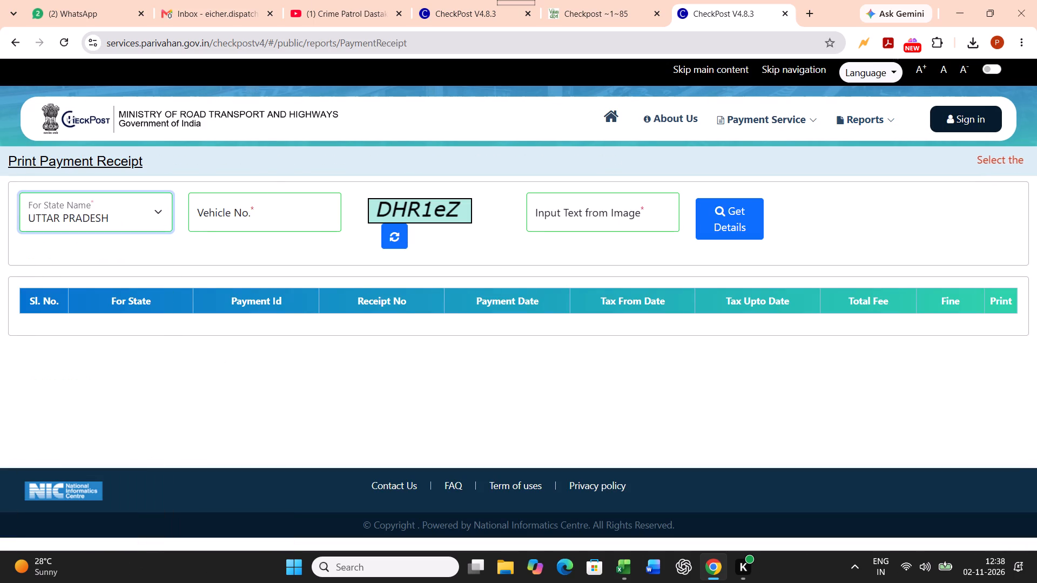
pyautogui.click(268, 211)
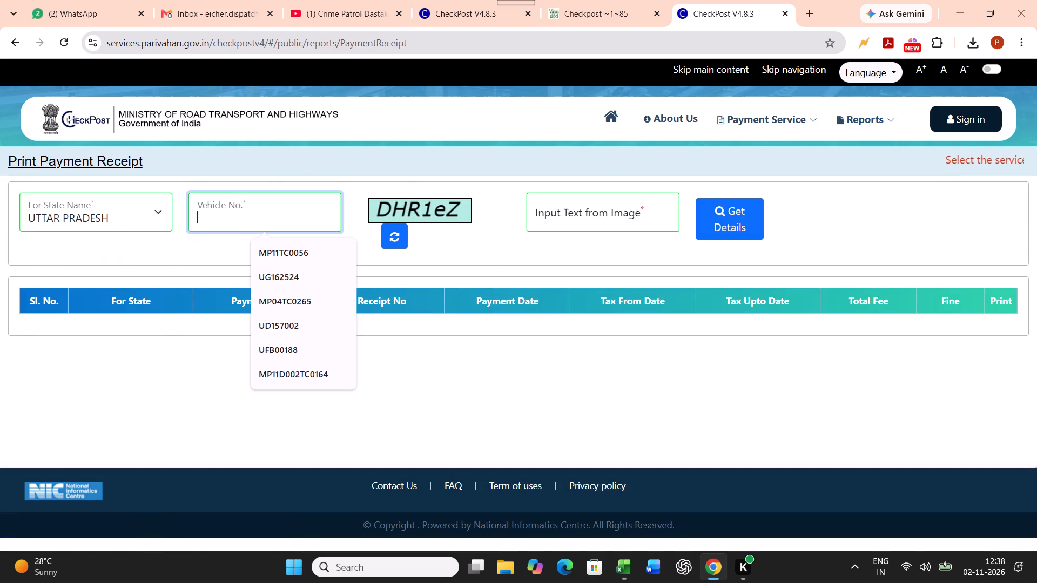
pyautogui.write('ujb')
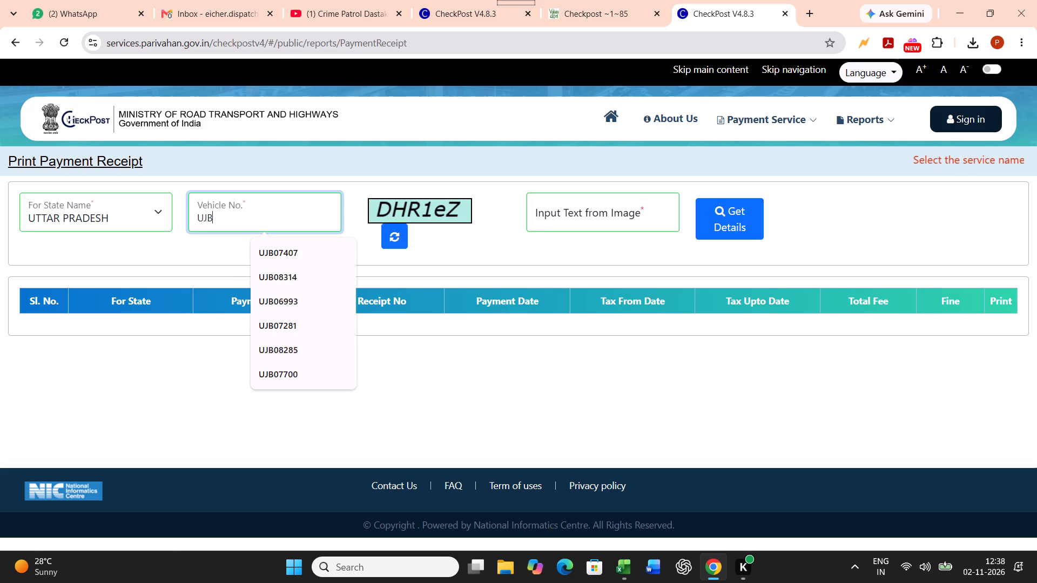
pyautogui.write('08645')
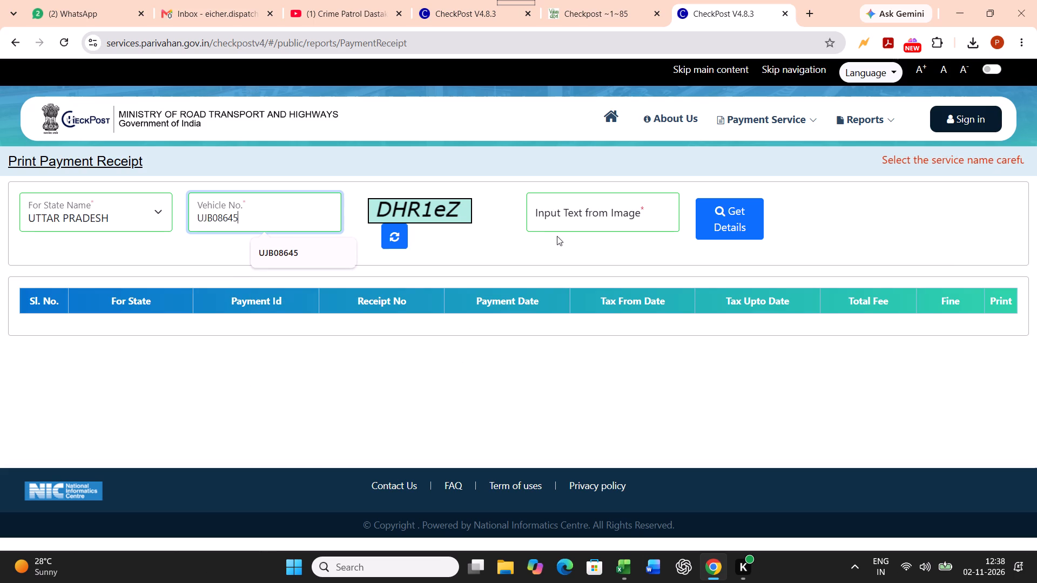
pyautogui.click(577, 206)
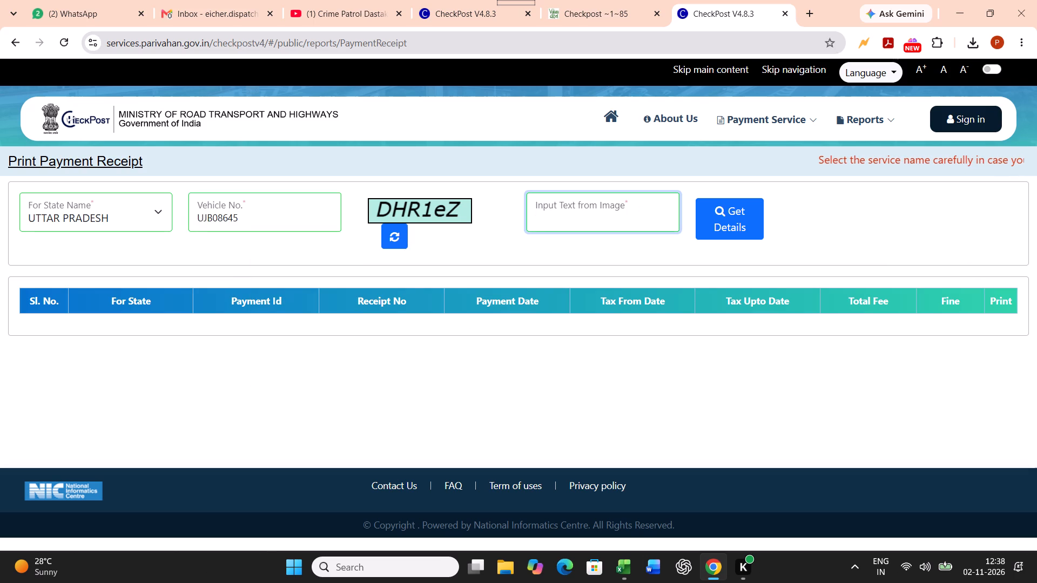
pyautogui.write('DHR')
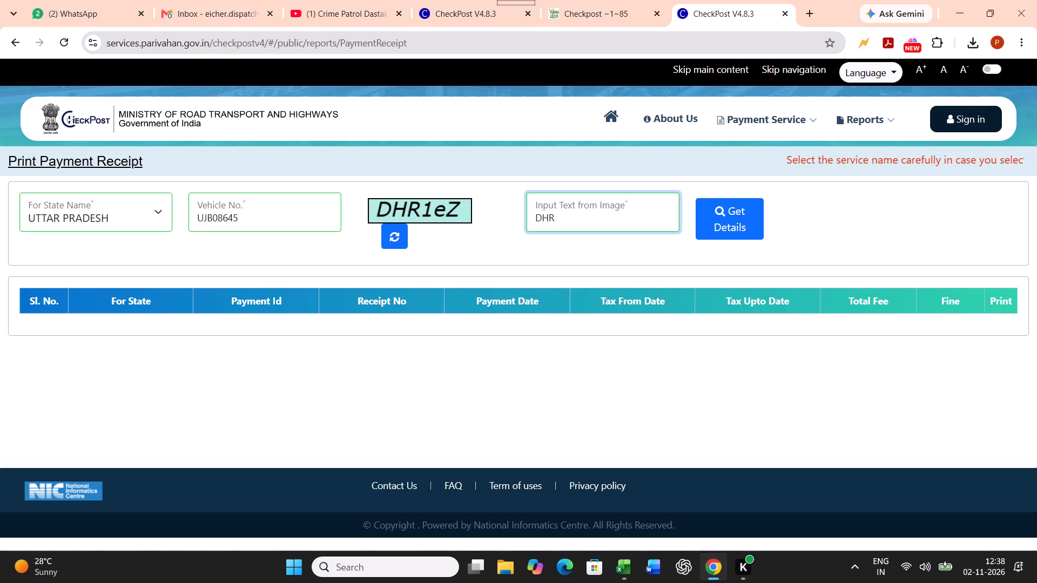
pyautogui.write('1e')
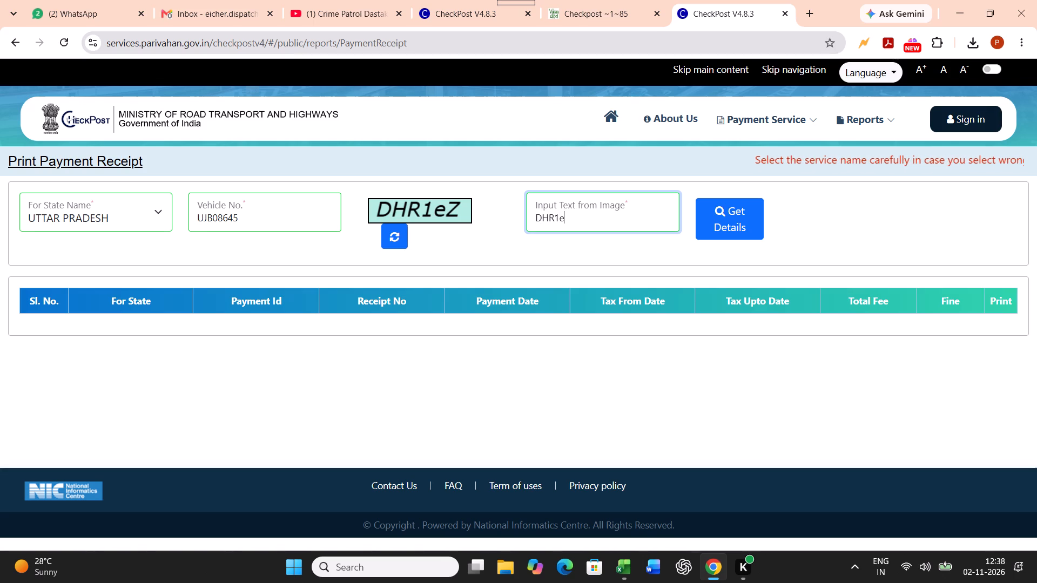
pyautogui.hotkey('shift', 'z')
pyautogui.click(725, 217)
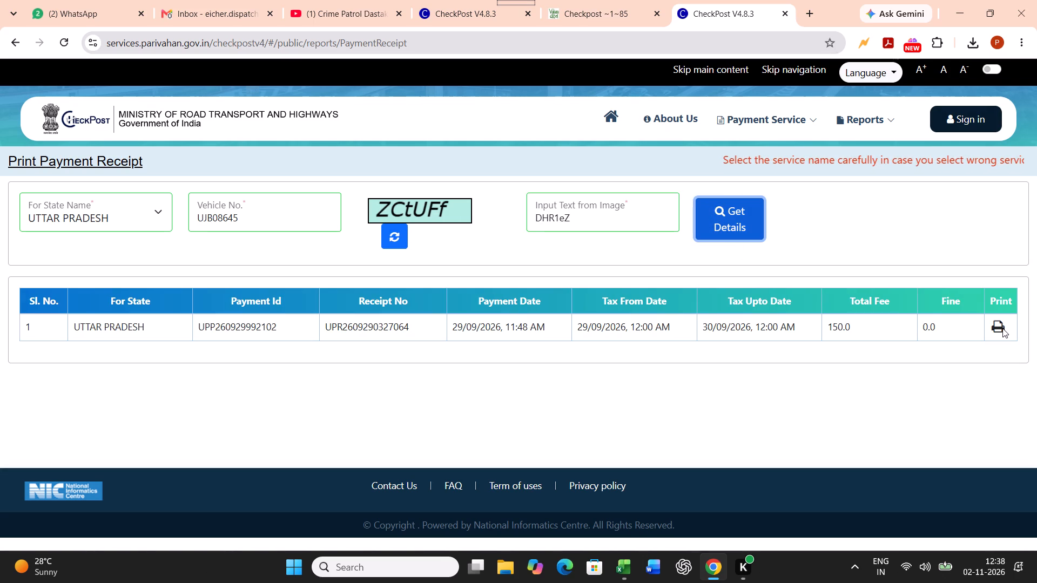
pyautogui.click(1002, 328)
pyautogui.click(544, 74)
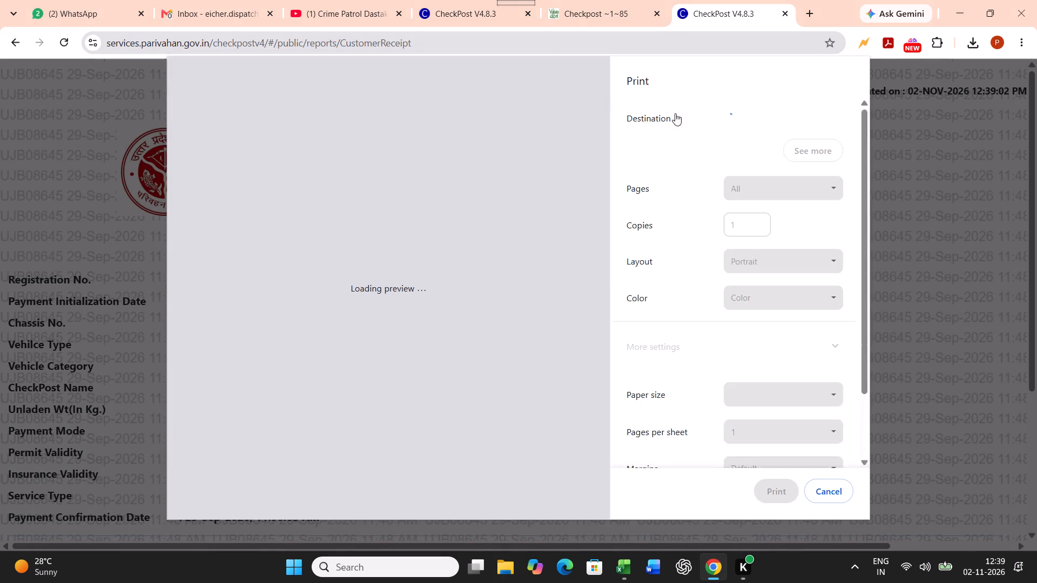
pyautogui.click(769, 492)
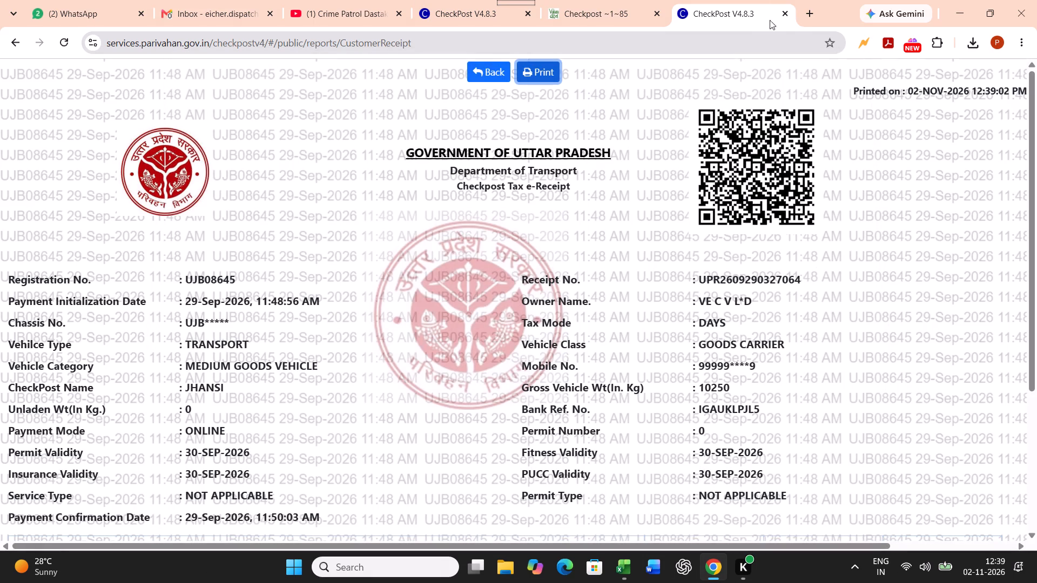
pyautogui.click(787, 14)
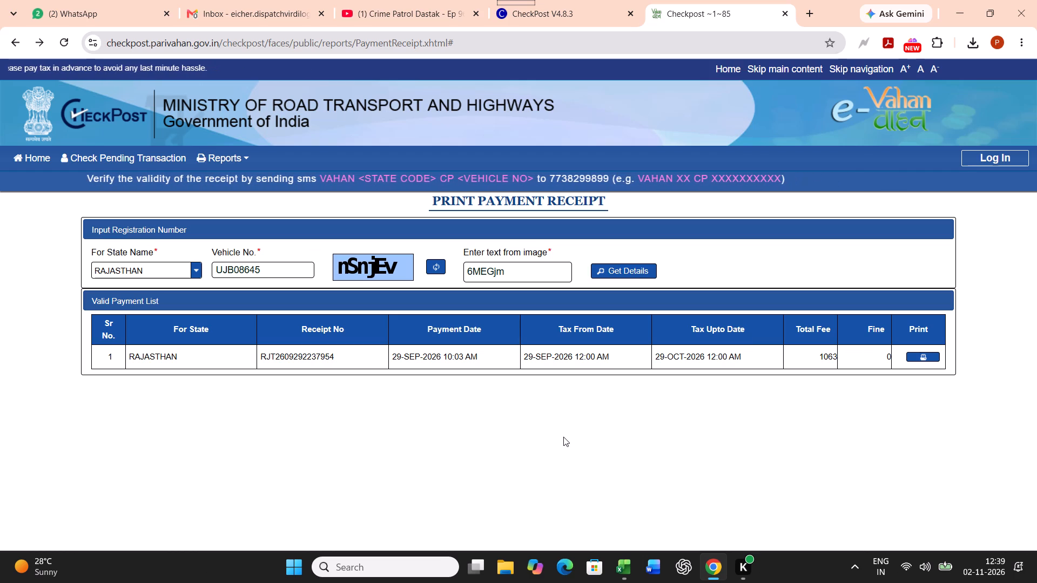
pyautogui.click(626, 548)
pyautogui.click(628, 562)
pyautogui.click(499, 359)
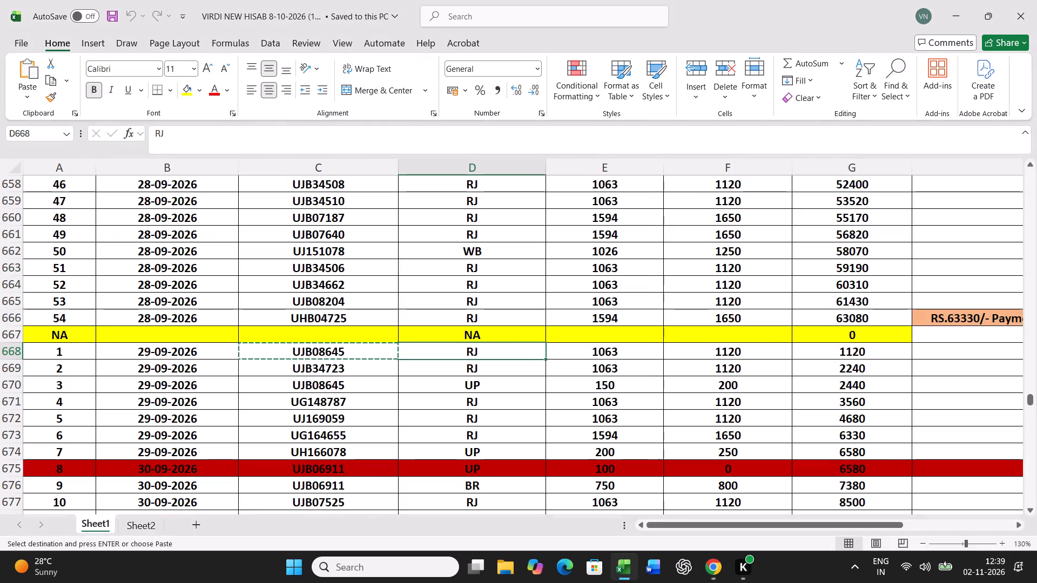
pyautogui.hotkey('ctrl', 'f')
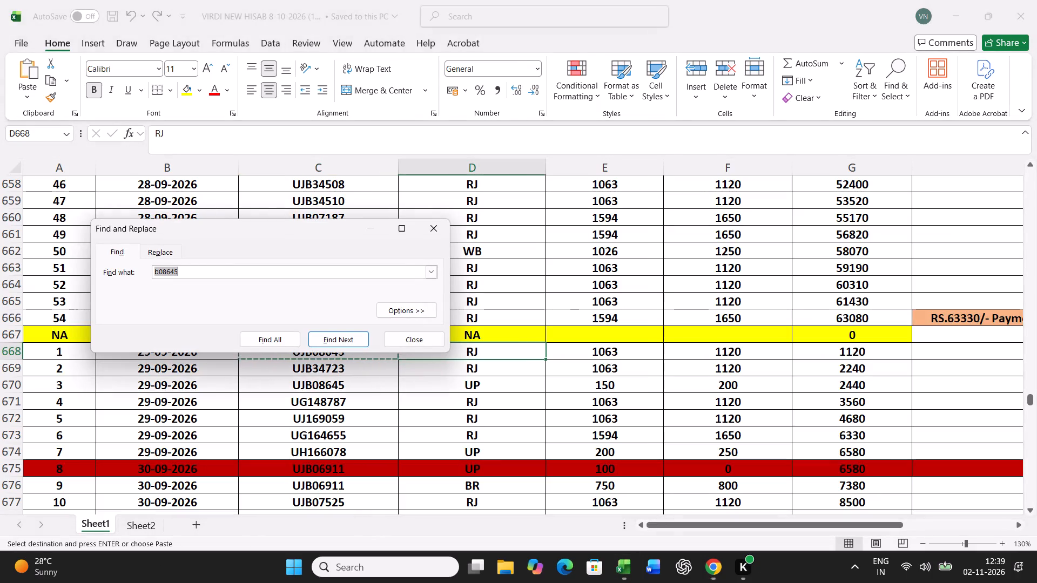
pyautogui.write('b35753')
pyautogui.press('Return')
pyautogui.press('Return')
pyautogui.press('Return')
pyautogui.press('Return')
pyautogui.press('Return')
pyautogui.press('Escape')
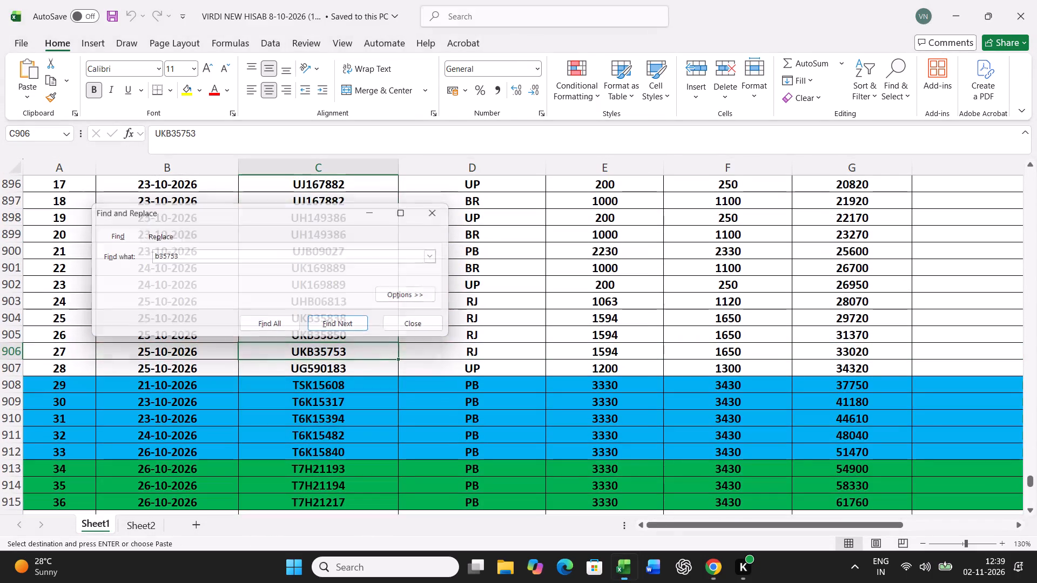
pyautogui.click(717, 572)
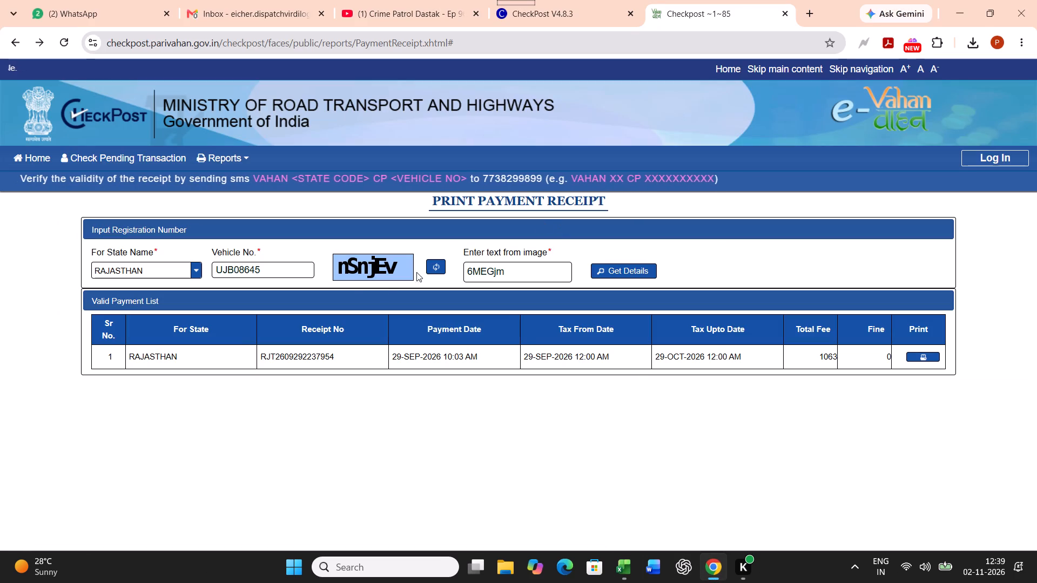
pyautogui.doubleClick(299, 265)
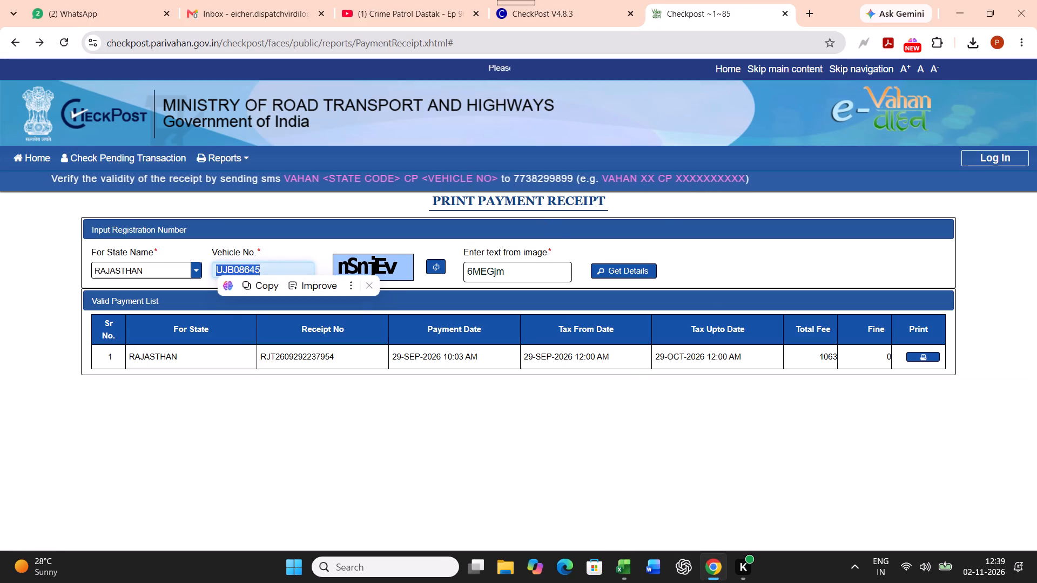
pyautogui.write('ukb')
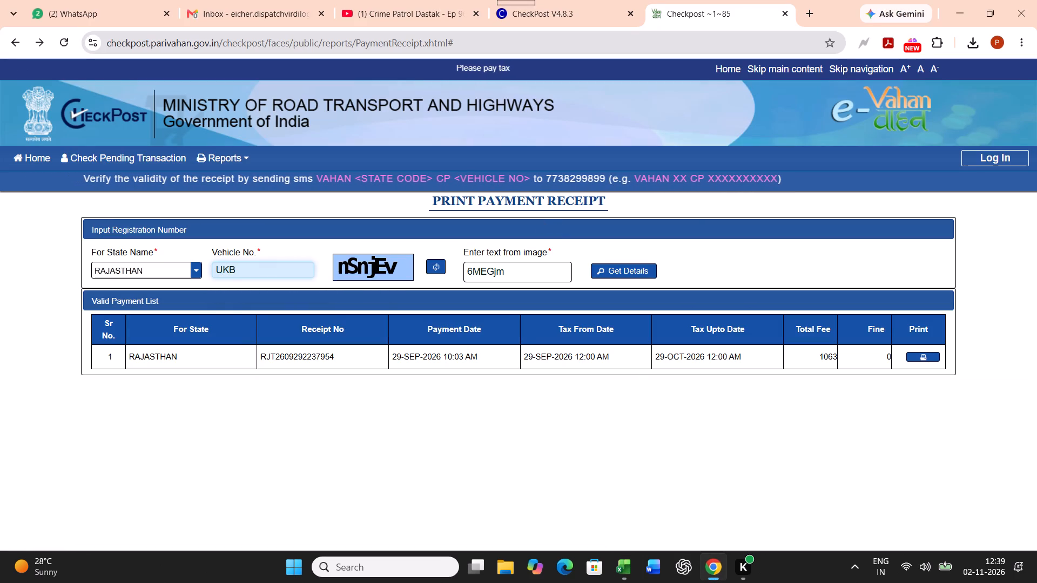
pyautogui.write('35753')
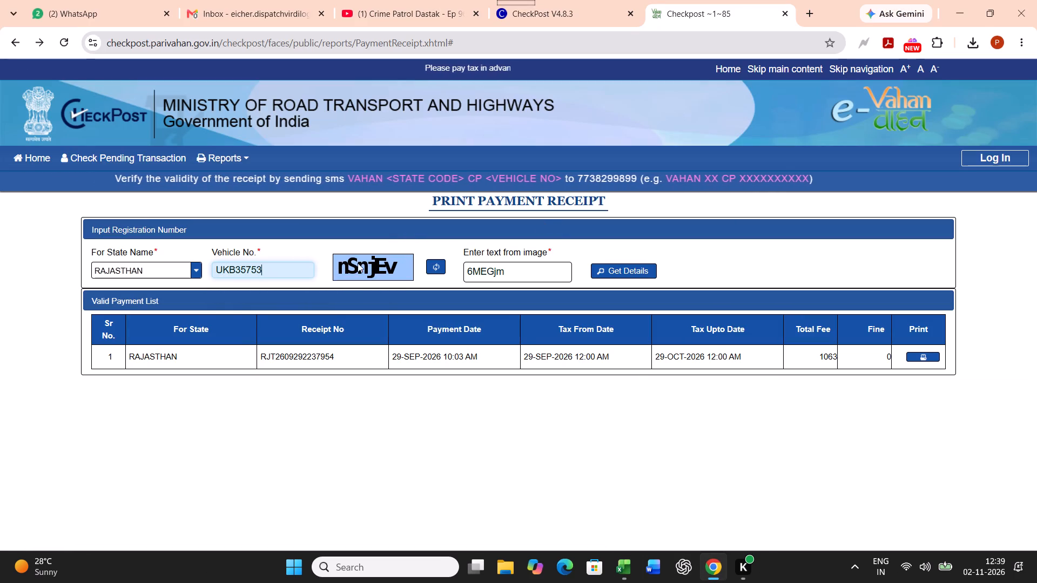
pyautogui.doubleClick(517, 271)
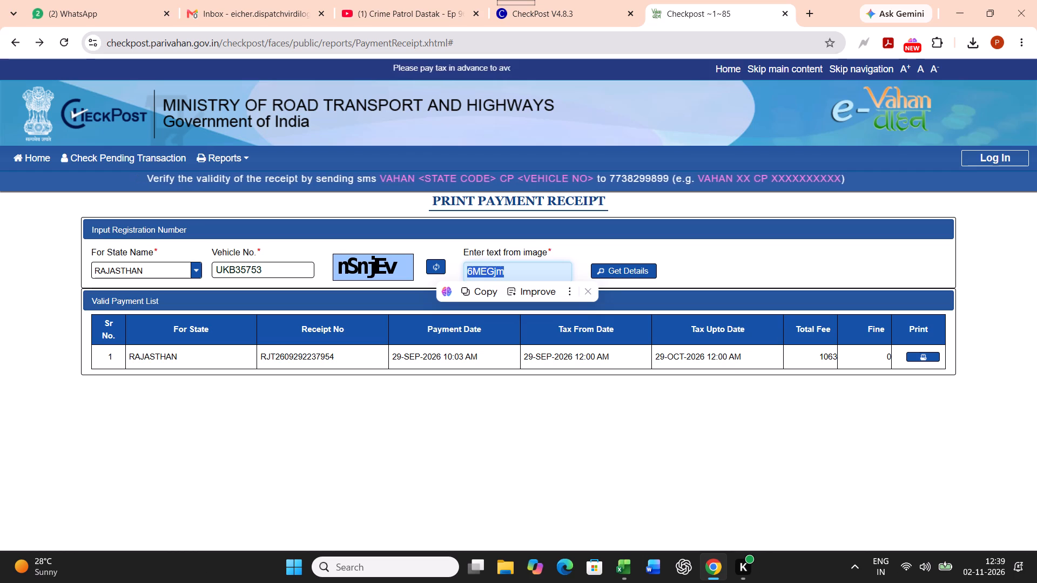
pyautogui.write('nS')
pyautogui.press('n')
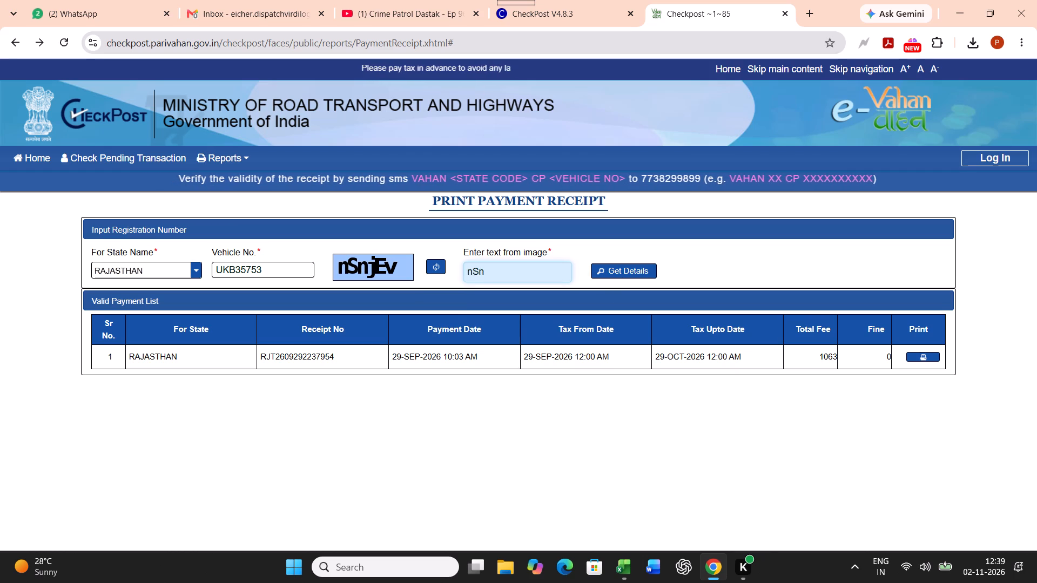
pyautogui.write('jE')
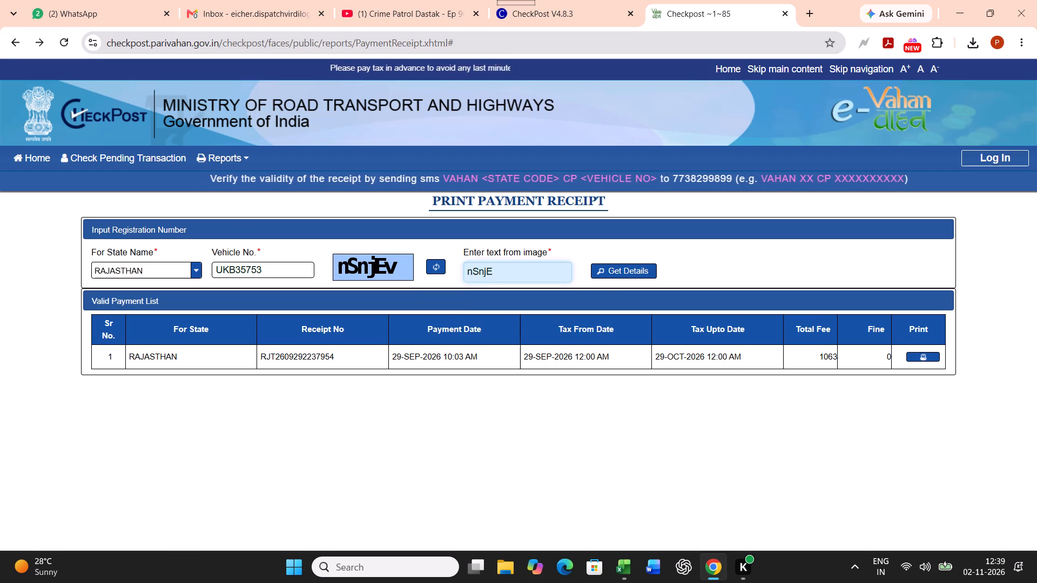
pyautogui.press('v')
pyautogui.click(647, 267)
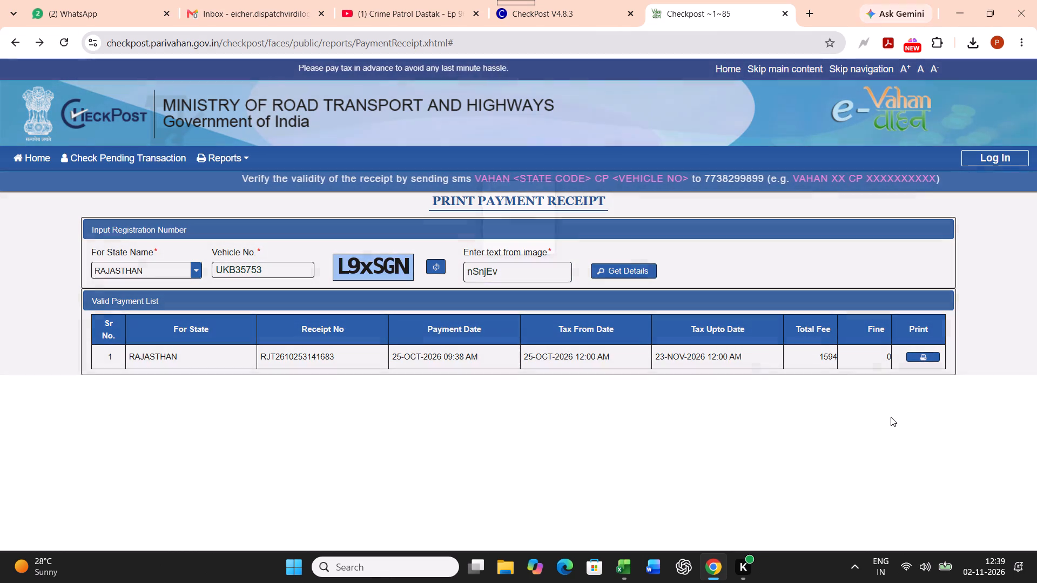
pyautogui.click(922, 359)
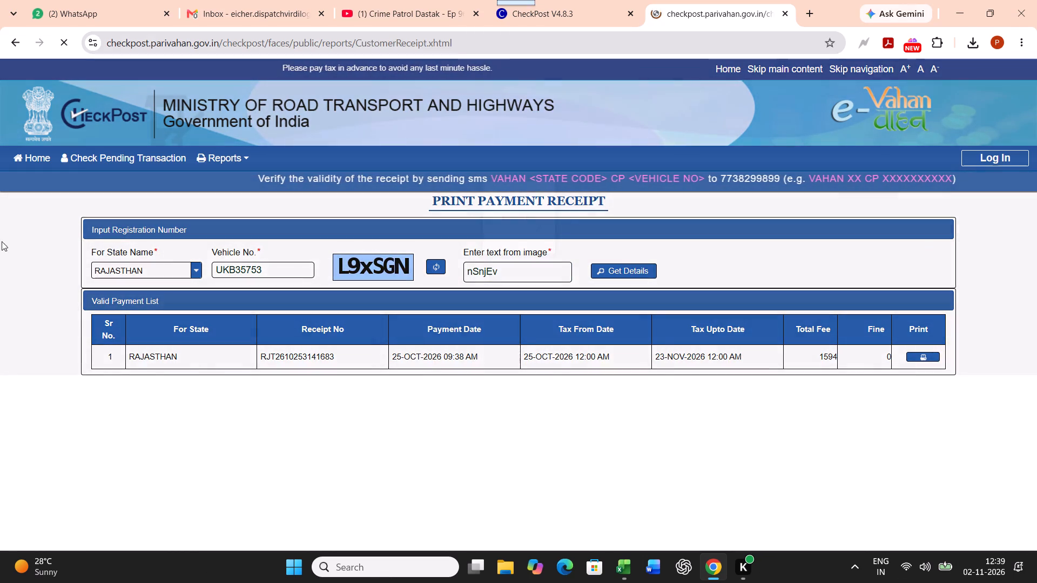
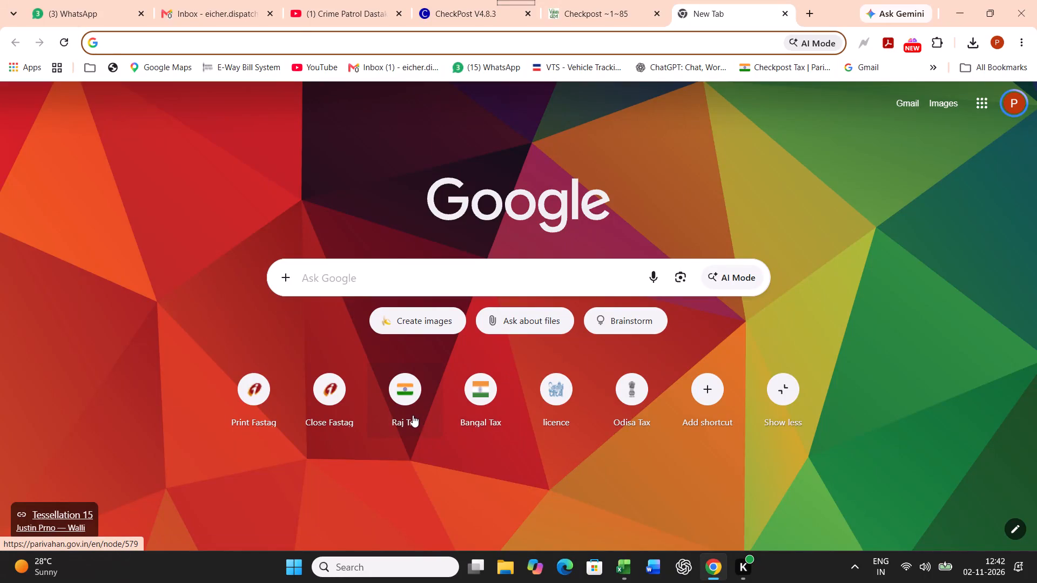
# Open the Parivahan Checkpost Tax portal for Punjab and bring up its Print Payment Receipt form.
pyautogui.click(410, 416)
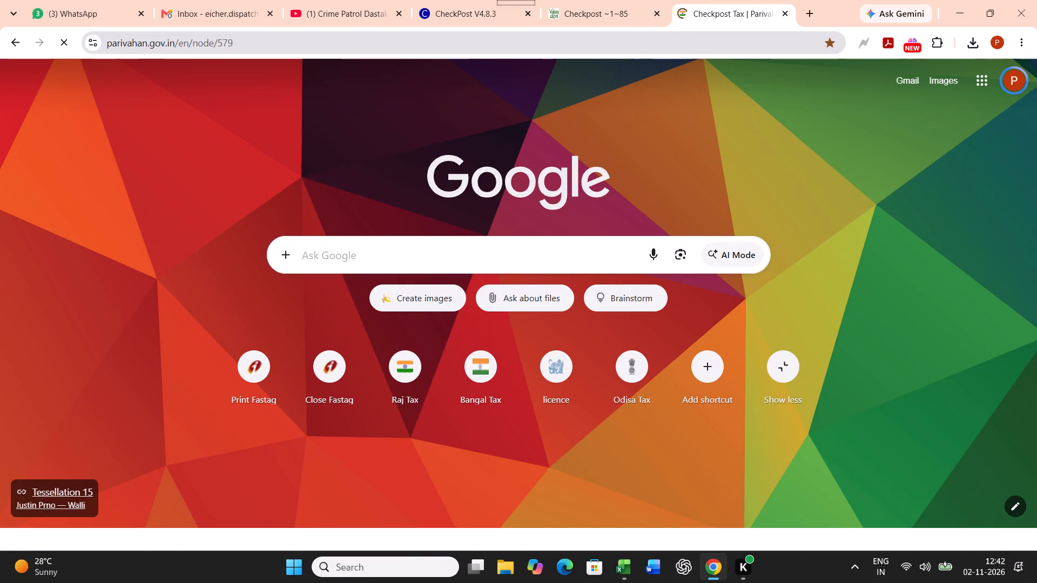
pyautogui.click(482, 259)
pyautogui.scroll(-4, 459, 428)
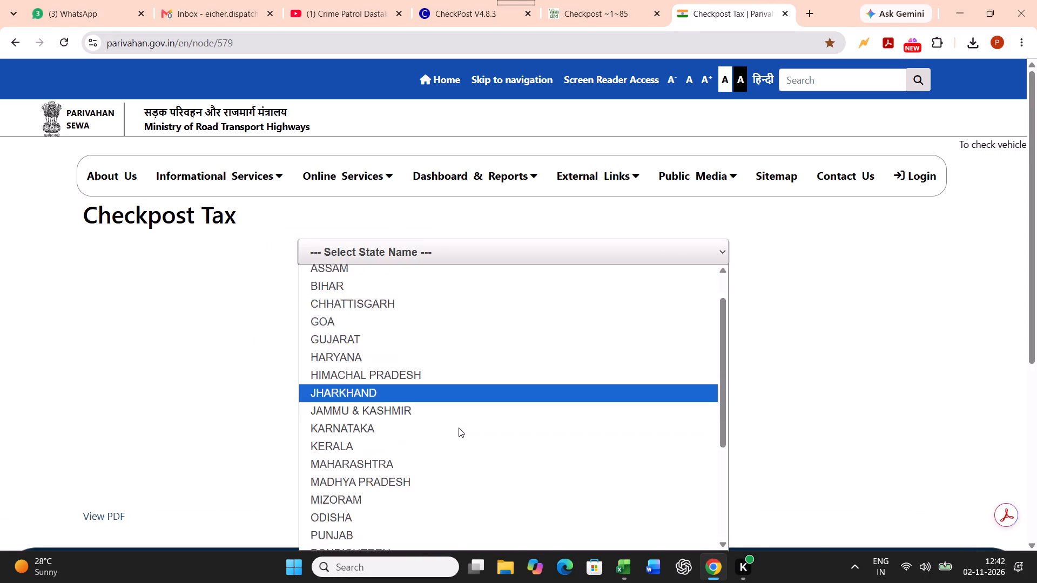
pyautogui.scroll(-7, 459, 428)
pyautogui.click(424, 360)
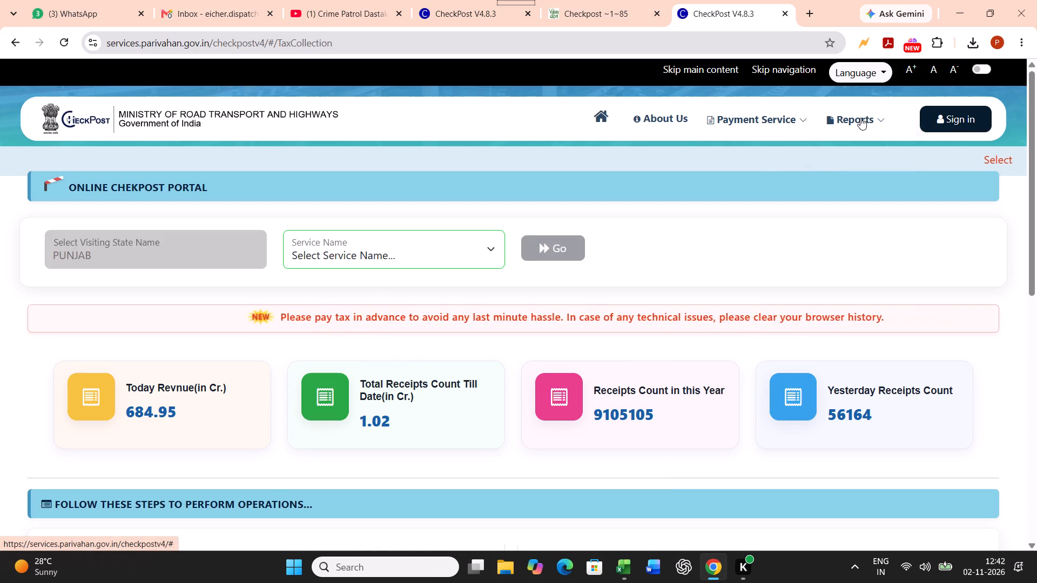
pyautogui.click(858, 157)
# Choose PUNJAB as the state on the payment receipt form and open the vehicle number entry.
pyautogui.click(95, 207)
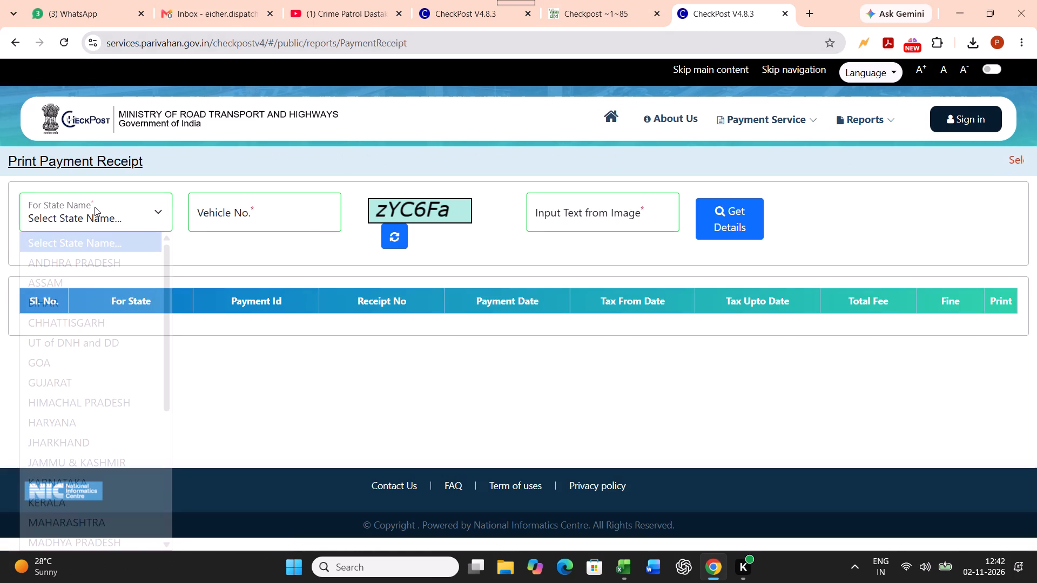
pyautogui.scroll(-19, 89, 345)
pyautogui.click(89, 356)
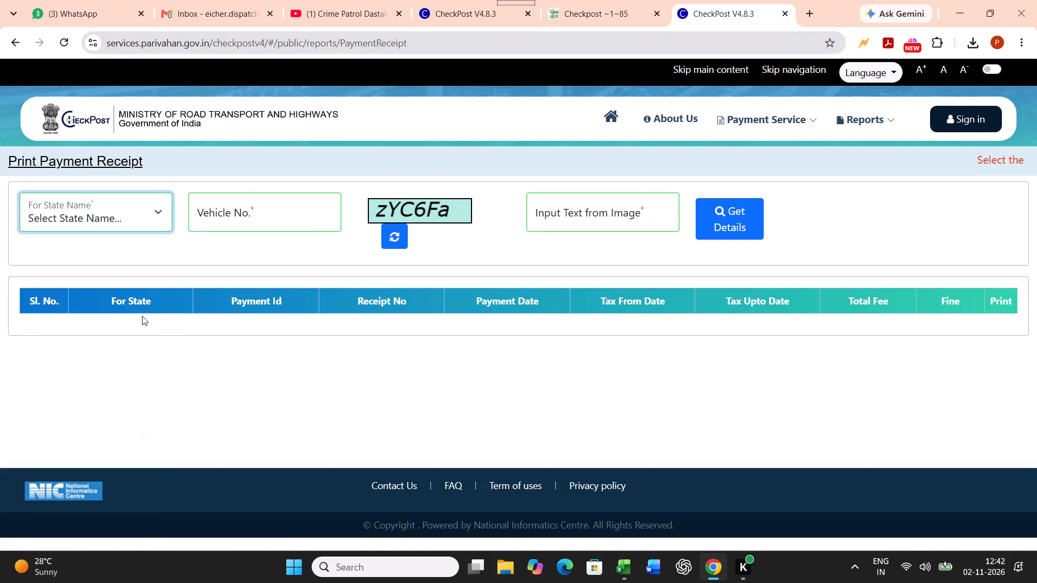
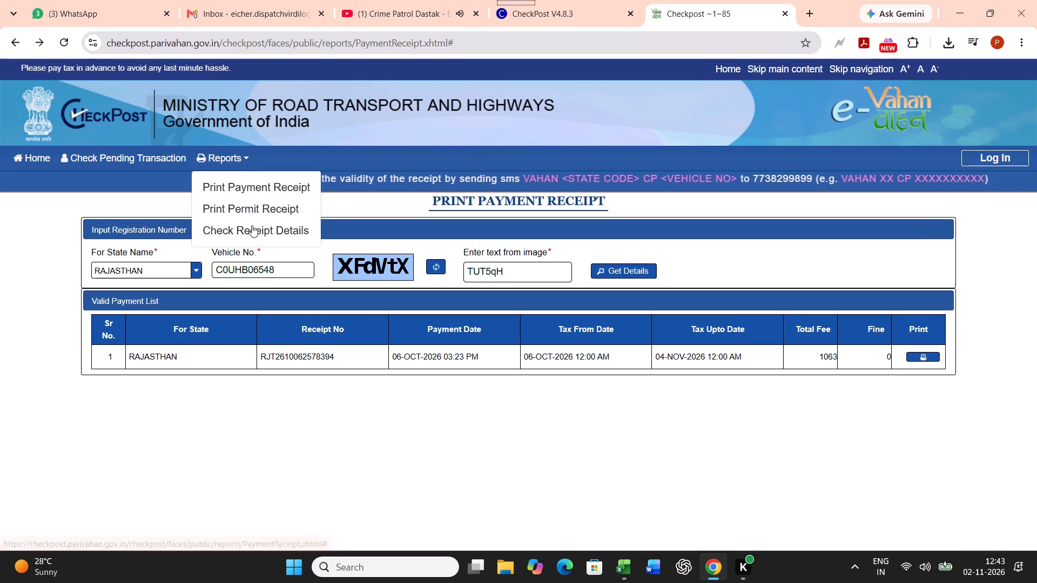
pyautogui.doubleClick(281, 275)
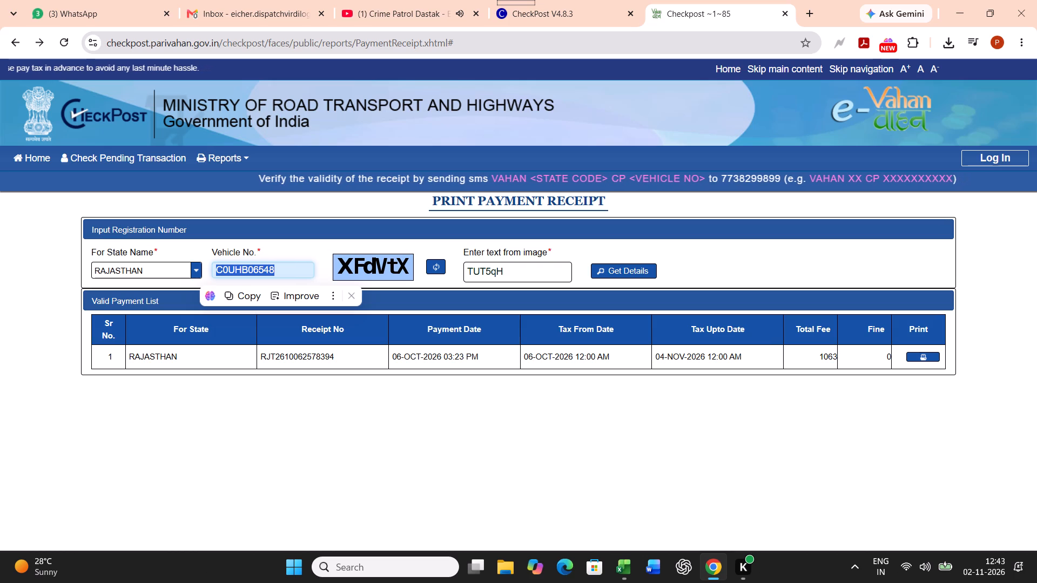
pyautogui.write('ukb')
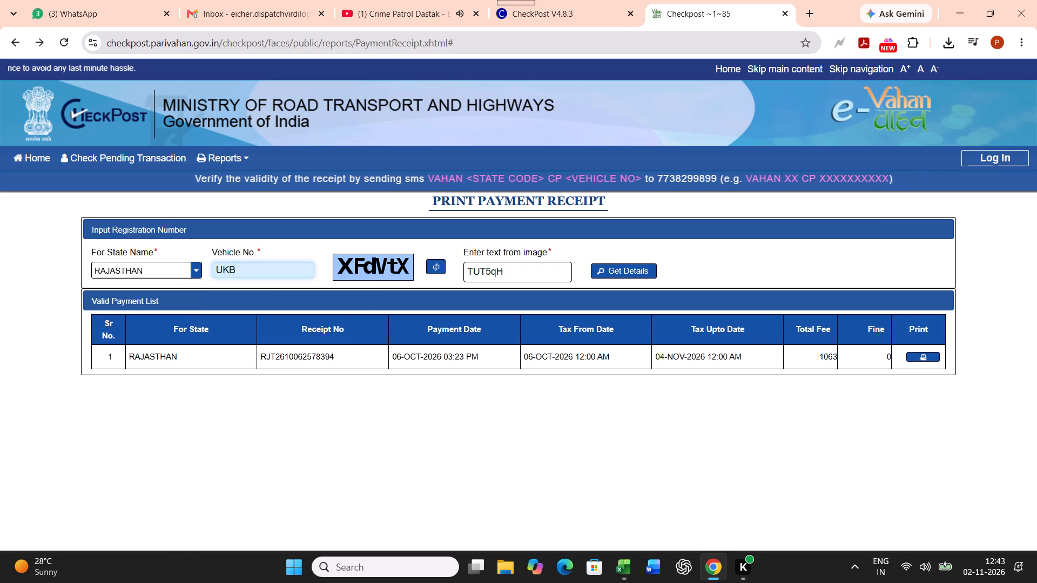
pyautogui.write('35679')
pyautogui.doubleClick(497, 266)
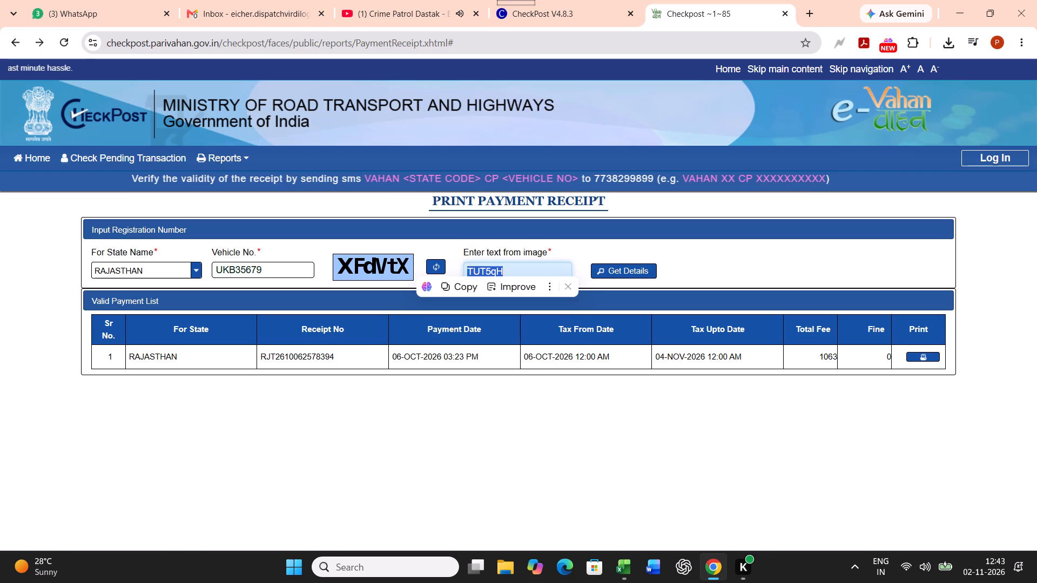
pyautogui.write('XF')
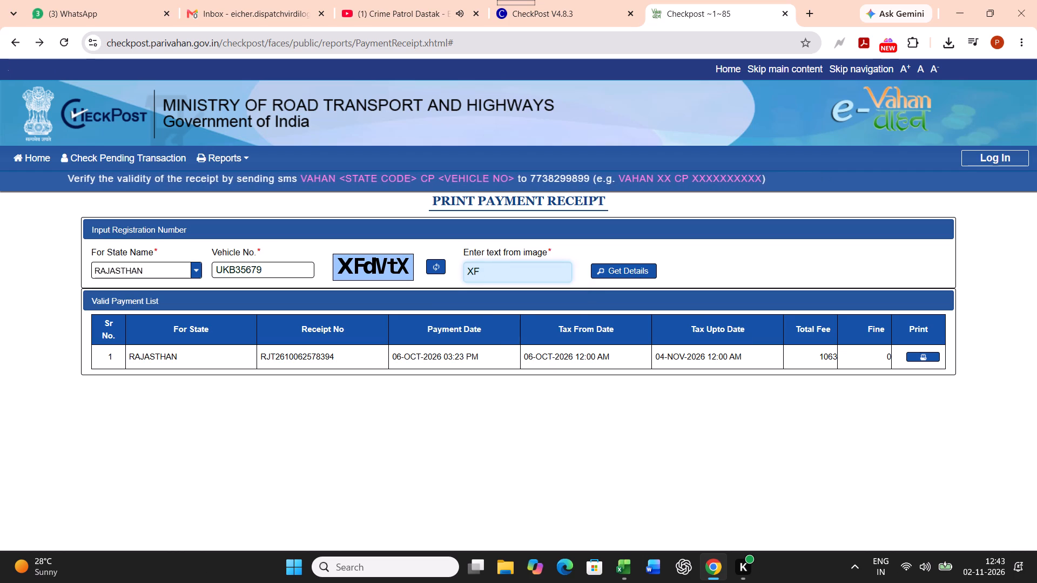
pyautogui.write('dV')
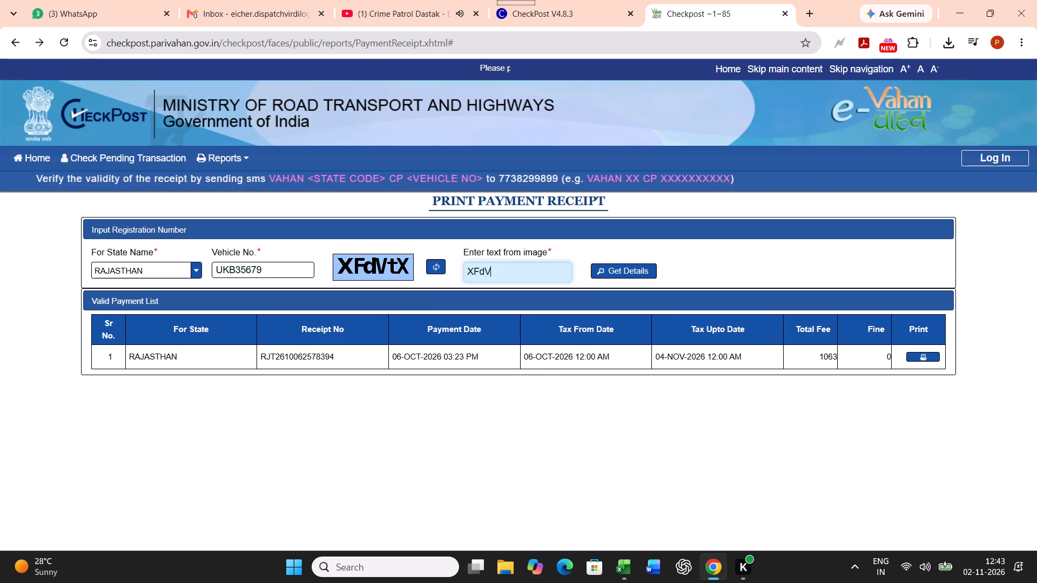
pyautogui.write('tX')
pyautogui.click(621, 276)
# Switch to the YouTube video, skip its advertisement and return to the Checkpost payment receipt page.
pyautogui.click(400, 0)
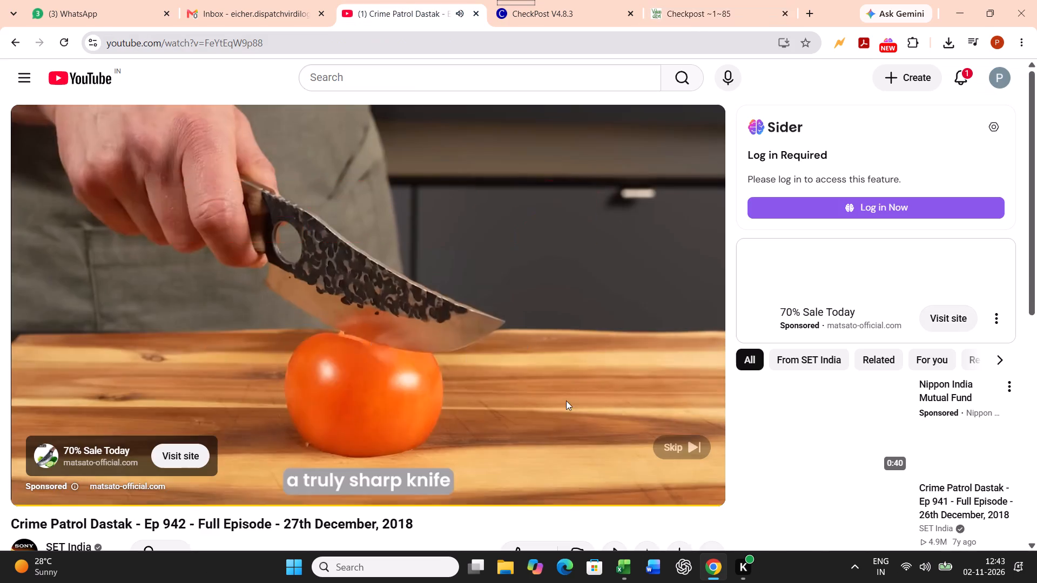
pyautogui.click(674, 446)
pyautogui.click(741, 0)
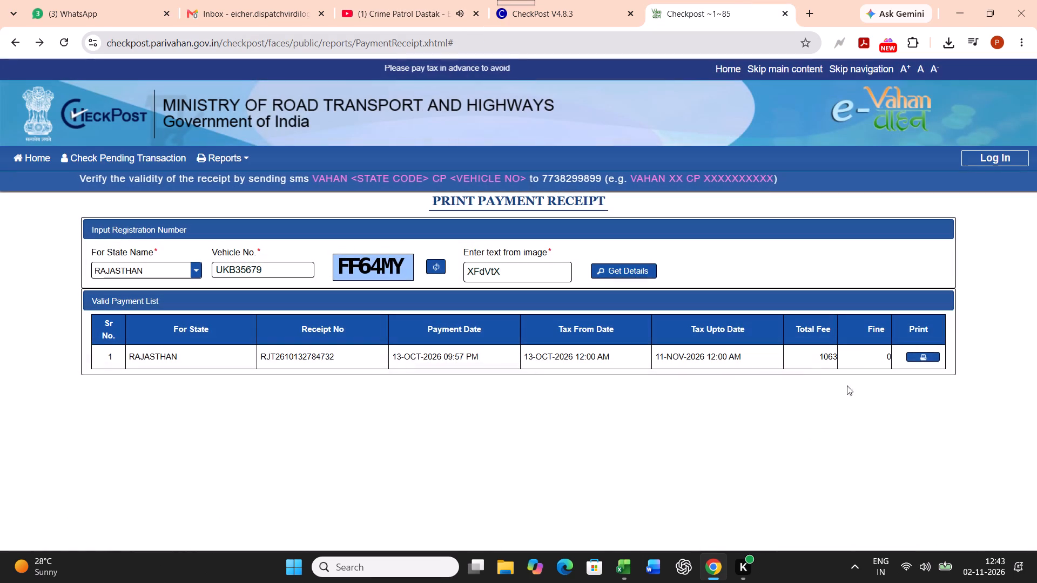
pyautogui.click(912, 356)
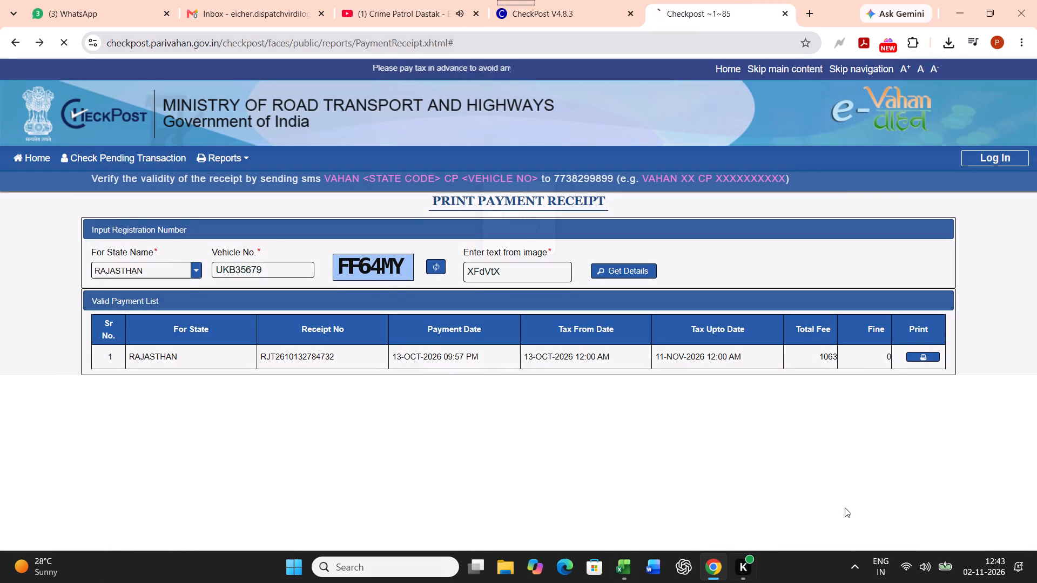
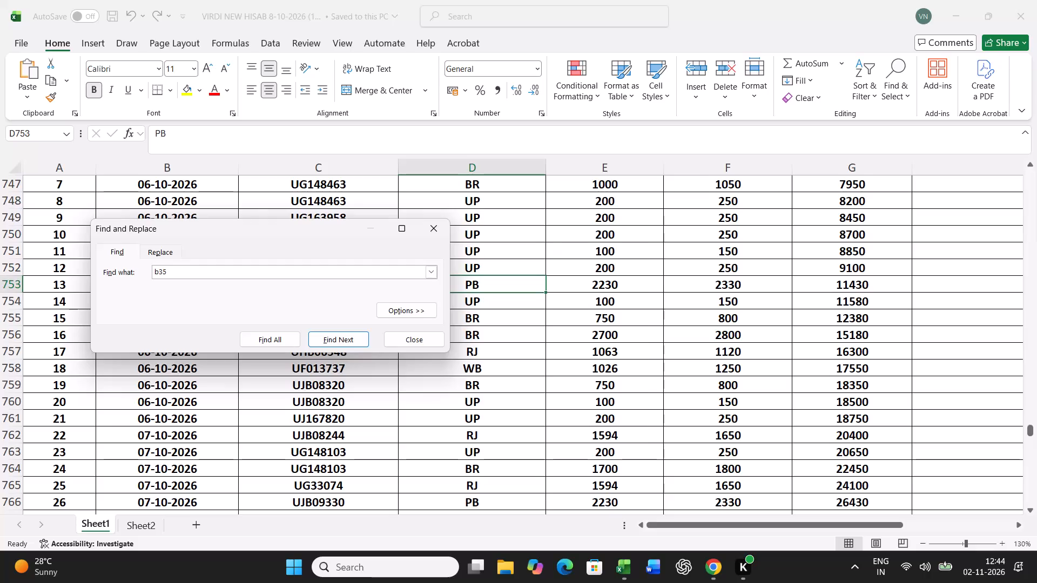
pyautogui.write('679')
pyautogui.press('Return')
pyautogui.press('Return')
pyautogui.press('Return')
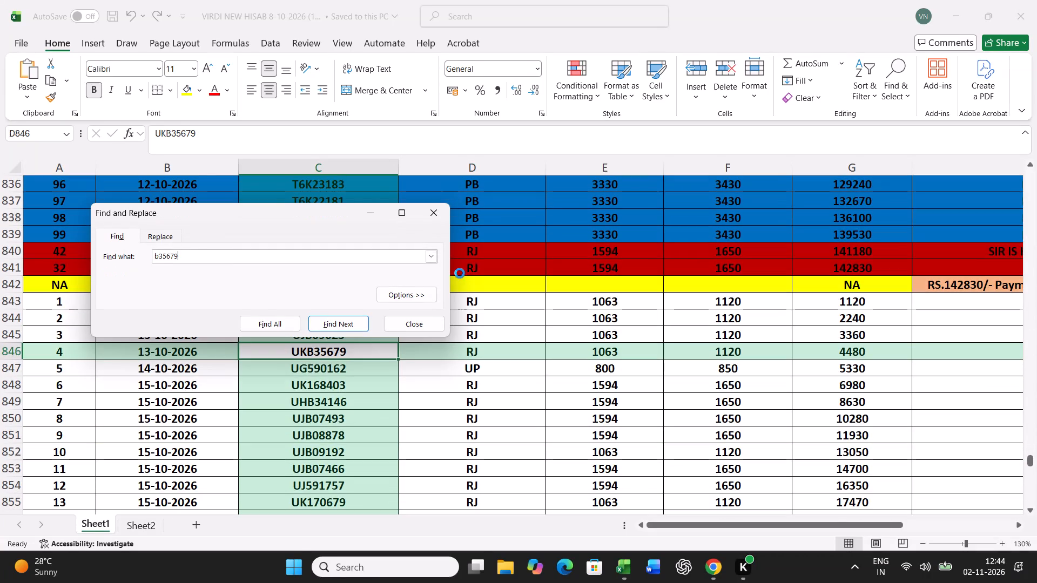
pyautogui.press('Return')
pyautogui.press('Escape')
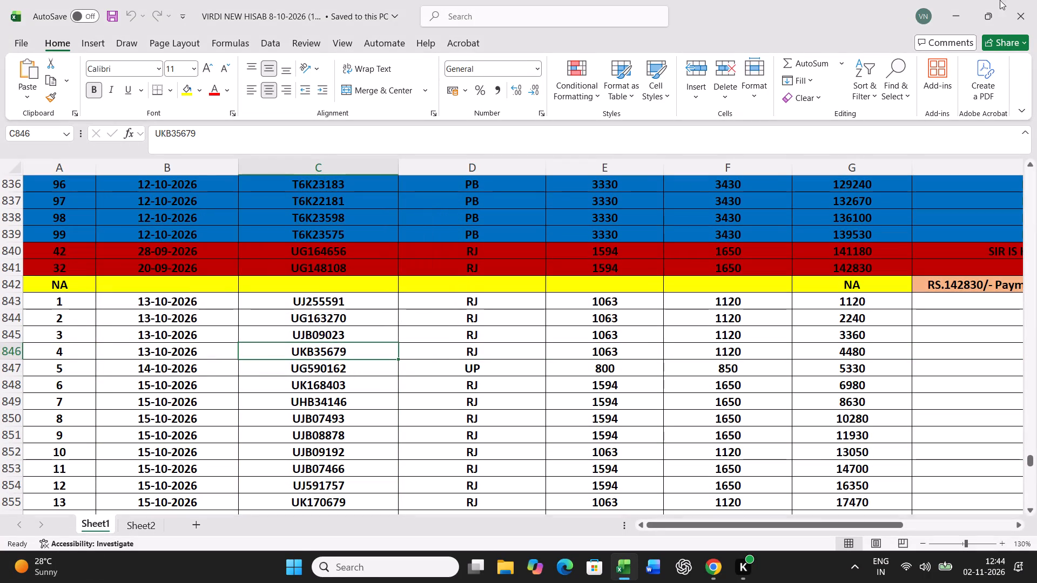
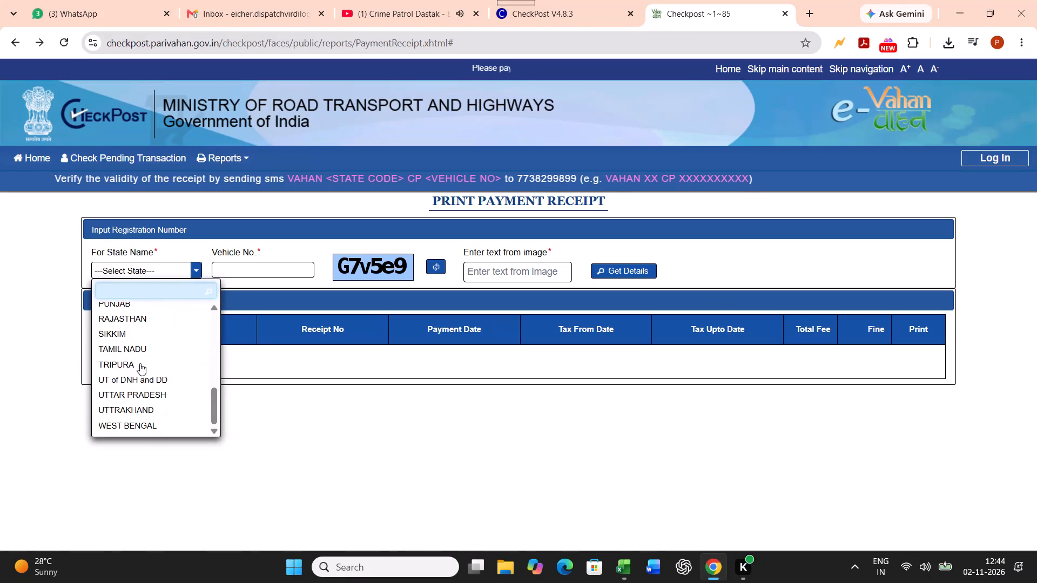
# Choose RAJASTHAN as the state for the payment receipt lookup.
pyautogui.click(143, 319)
pyautogui.click(257, 266)
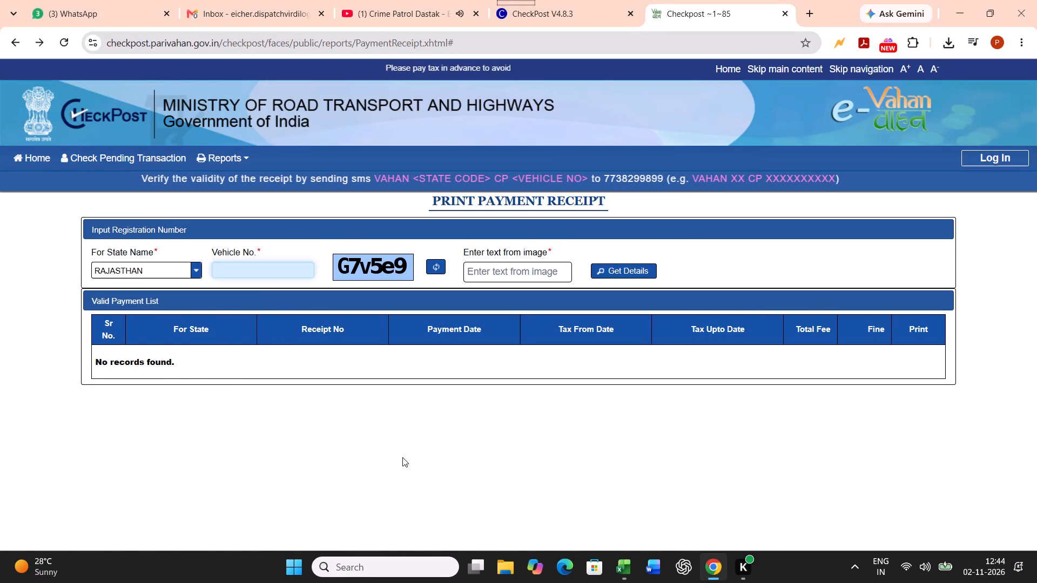
pyautogui.click(563, 0)
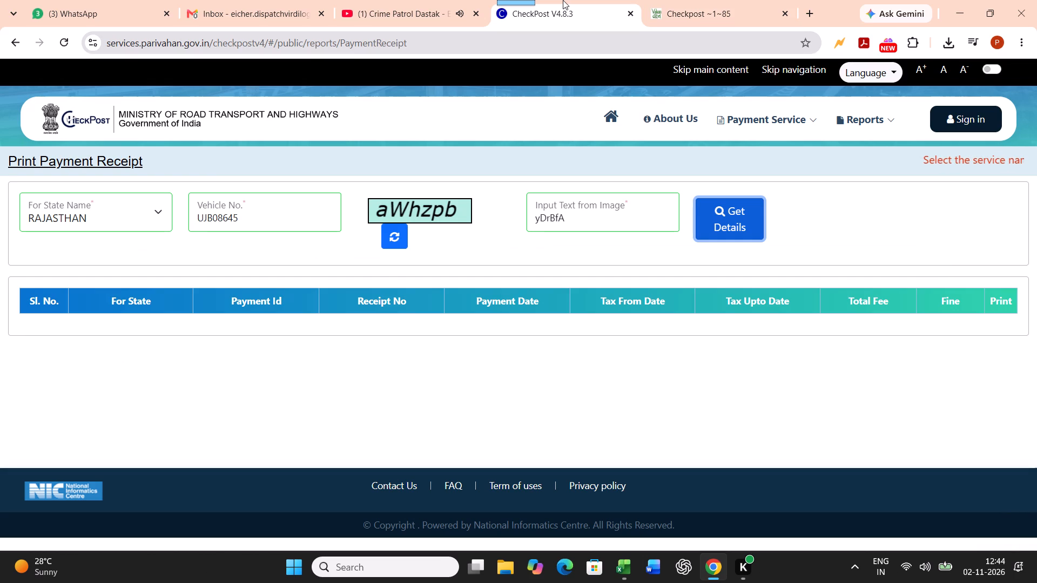
pyautogui.click(672, 0)
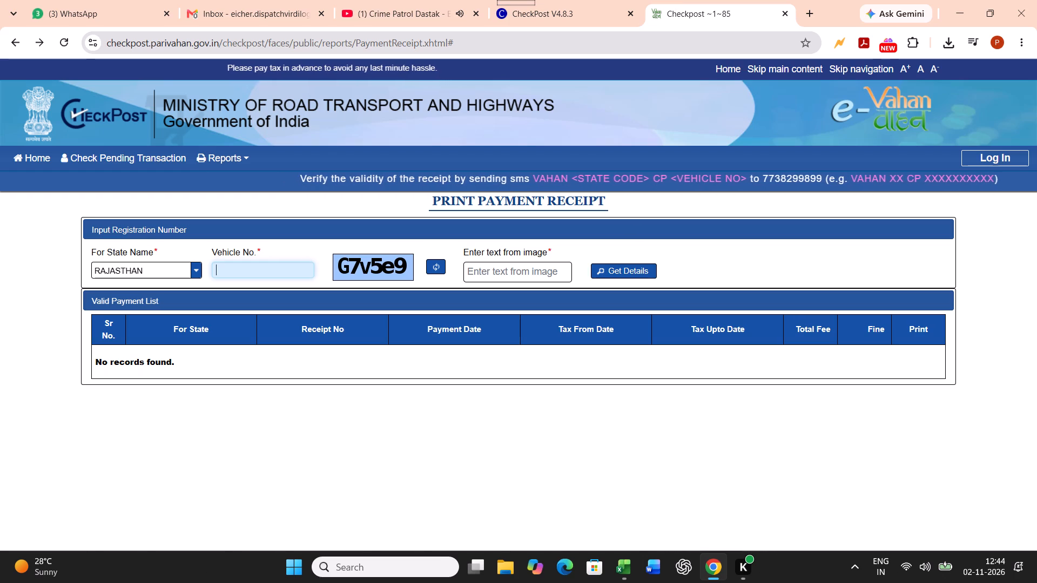
pyautogui.click(273, 267)
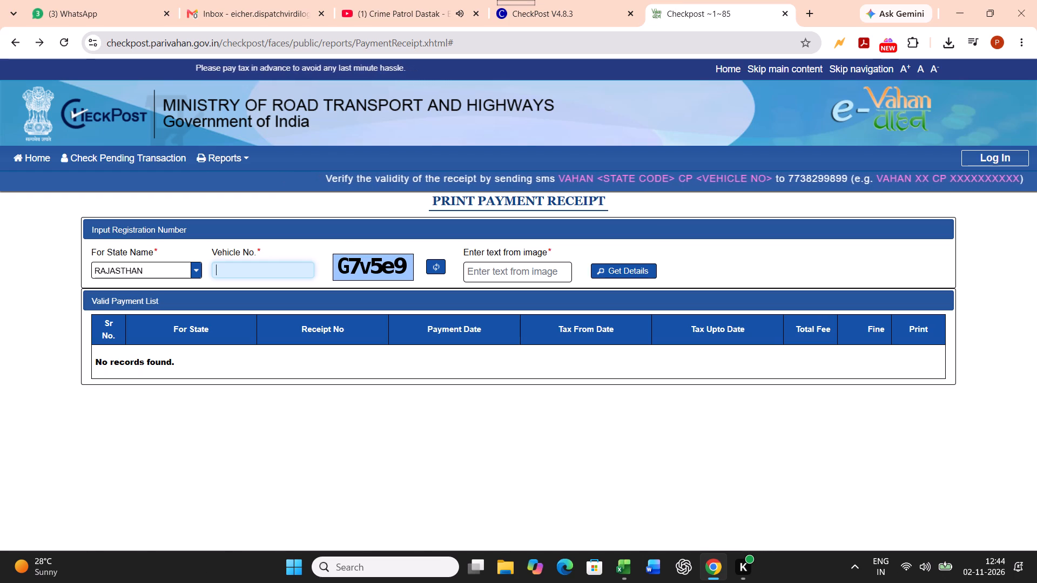
pyautogui.click(568, 0)
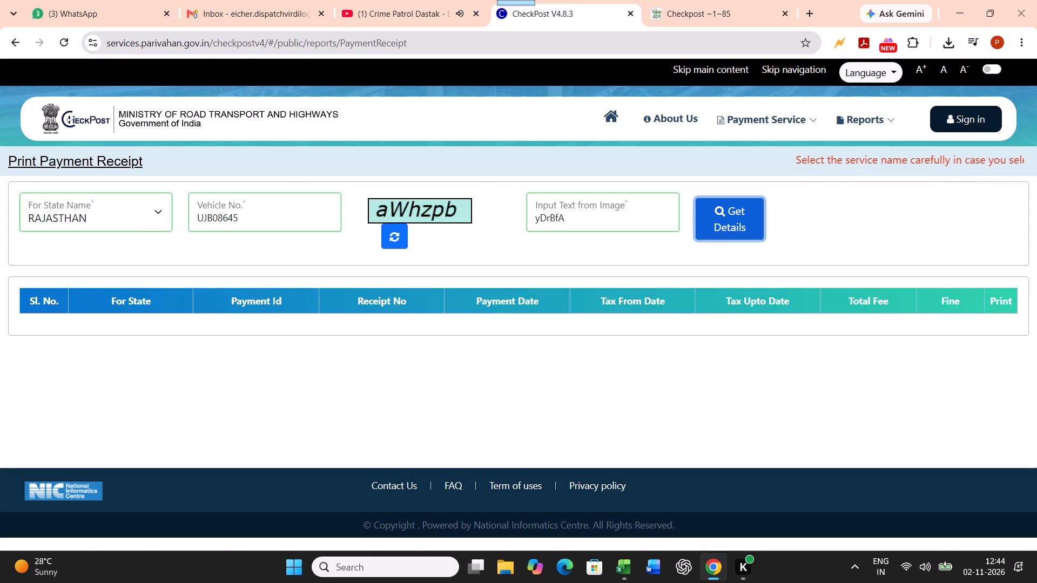
pyautogui.click(631, 14)
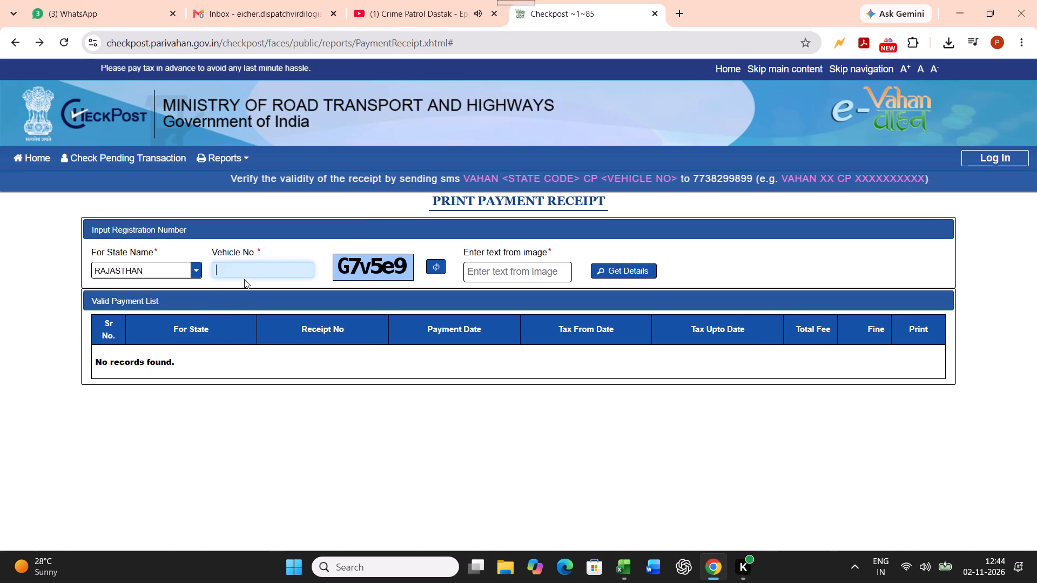
pyautogui.click(244, 279)
pyautogui.click(240, 268)
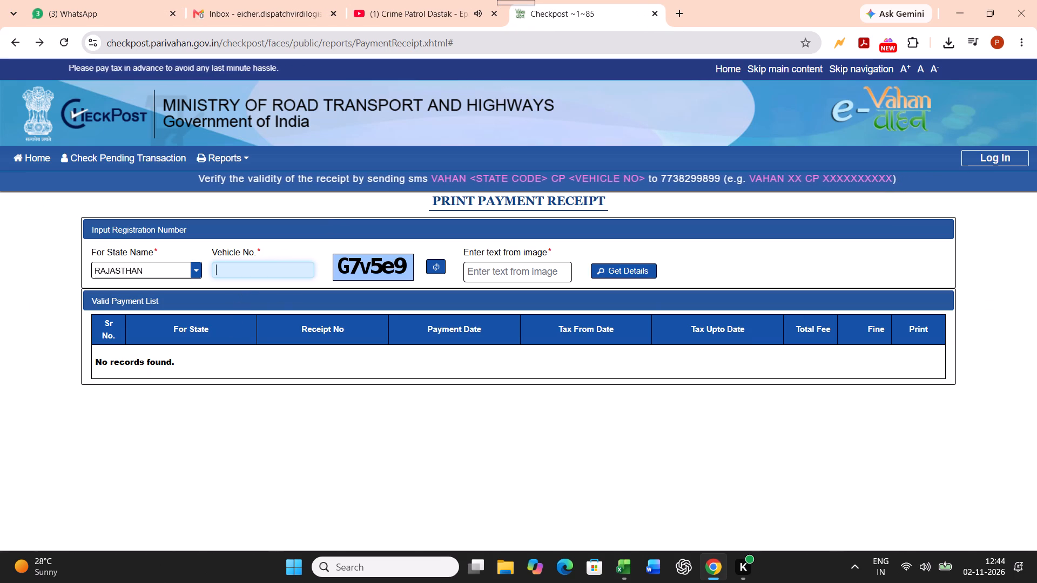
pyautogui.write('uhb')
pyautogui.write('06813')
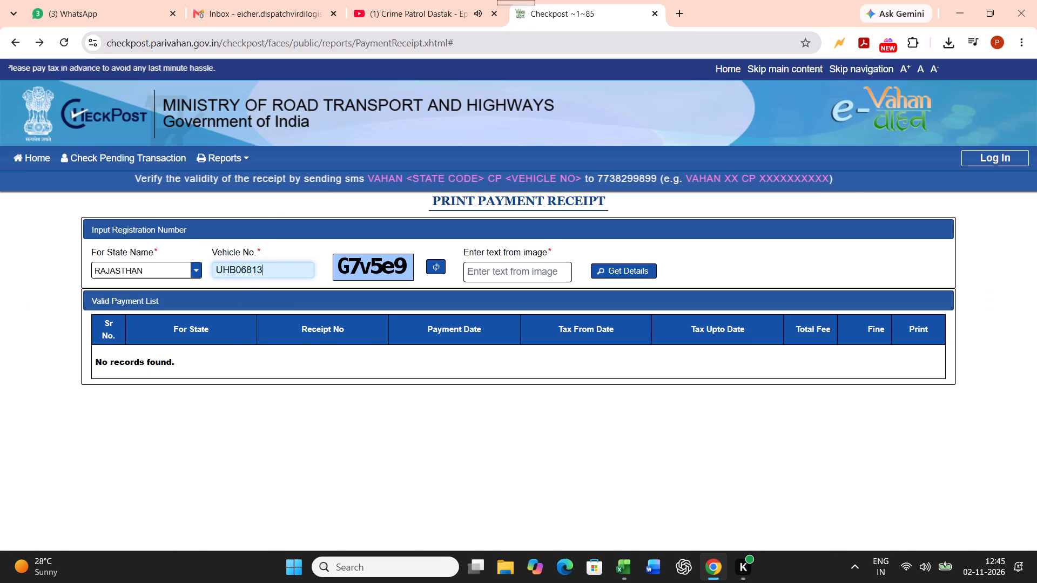
pyautogui.click(515, 275)
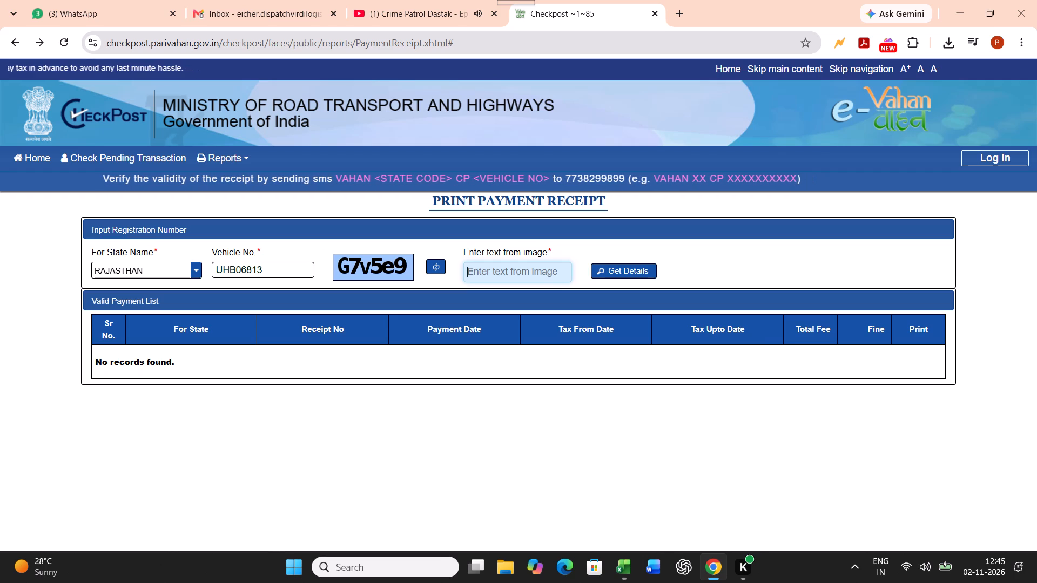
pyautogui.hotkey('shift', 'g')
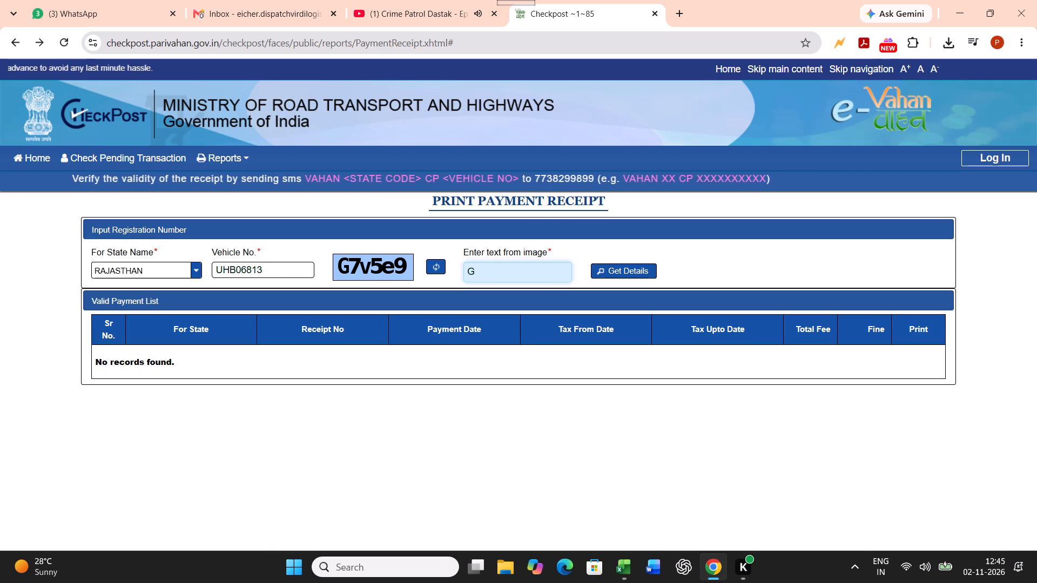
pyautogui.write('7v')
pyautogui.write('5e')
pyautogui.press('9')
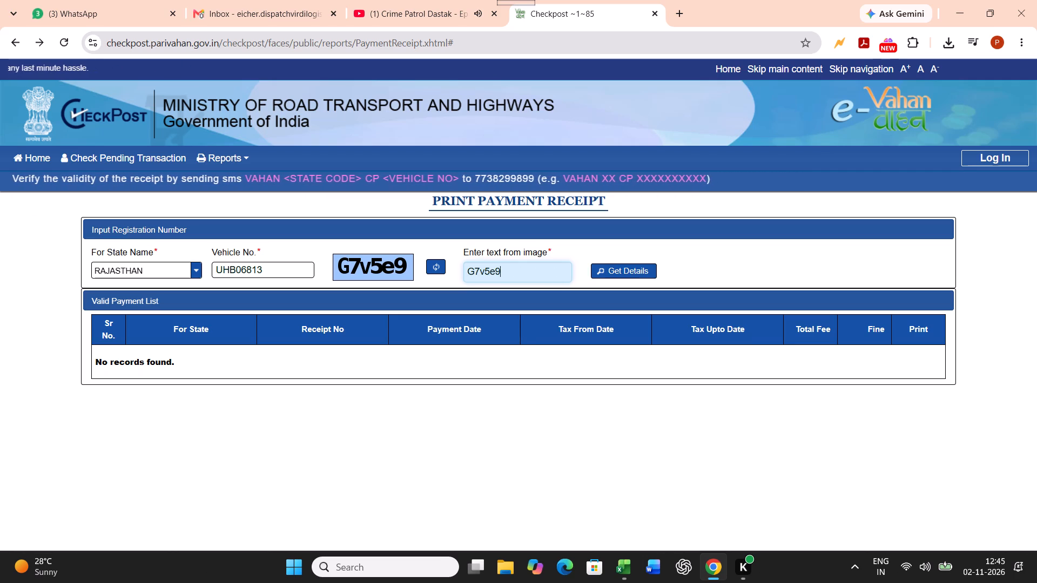
pyautogui.click(644, 268)
pyautogui.click(932, 357)
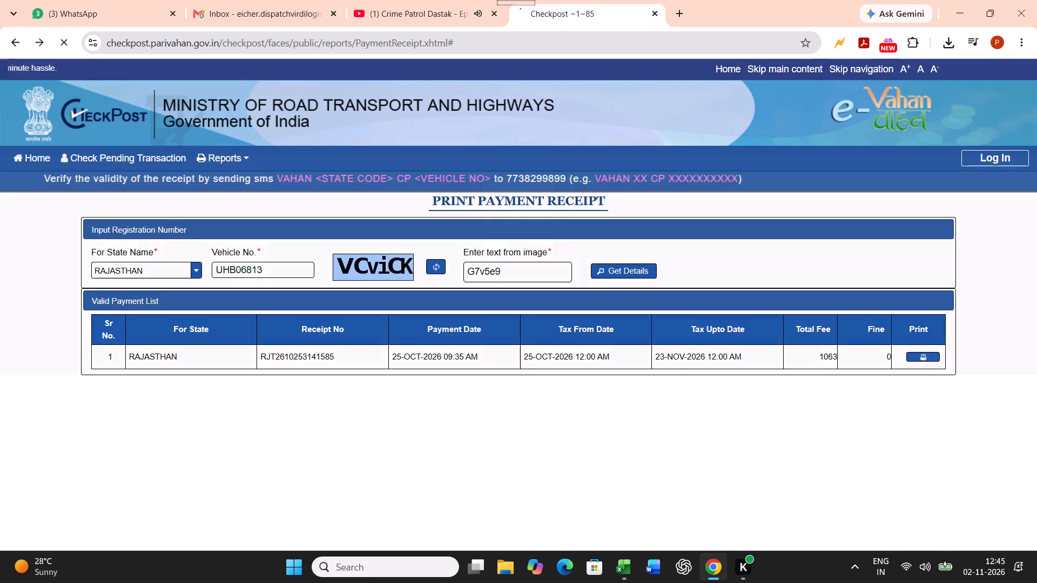
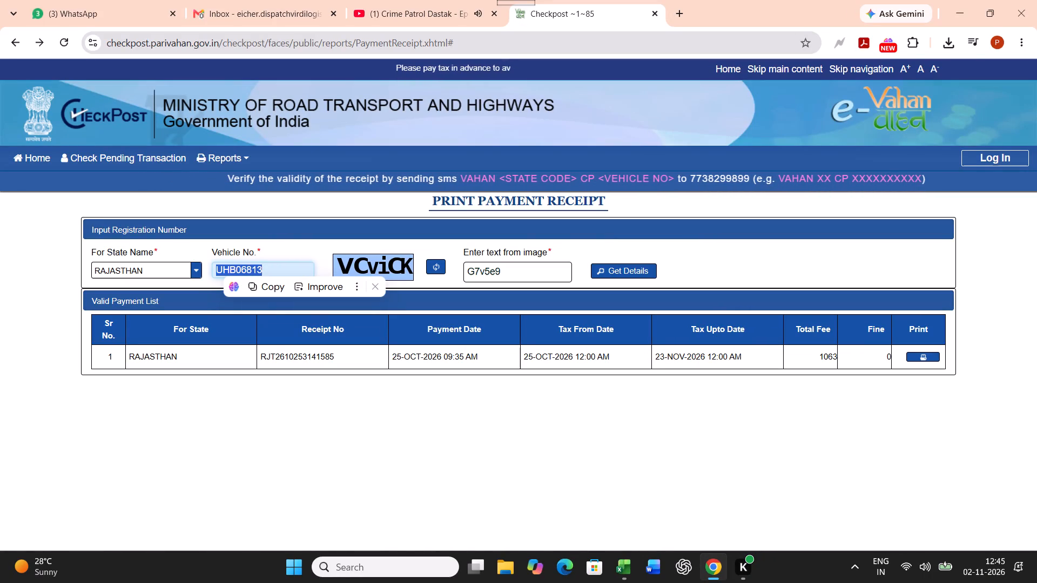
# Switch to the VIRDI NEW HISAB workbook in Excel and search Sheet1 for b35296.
pyautogui.click(622, 558)
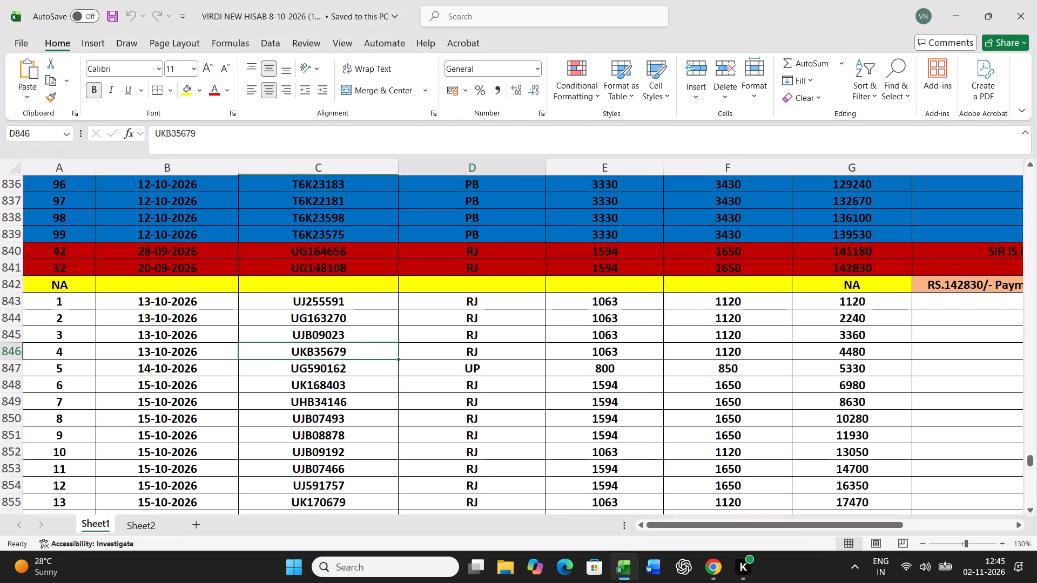
pyautogui.click(477, 356)
pyautogui.hotkey('ctrl', 'f')
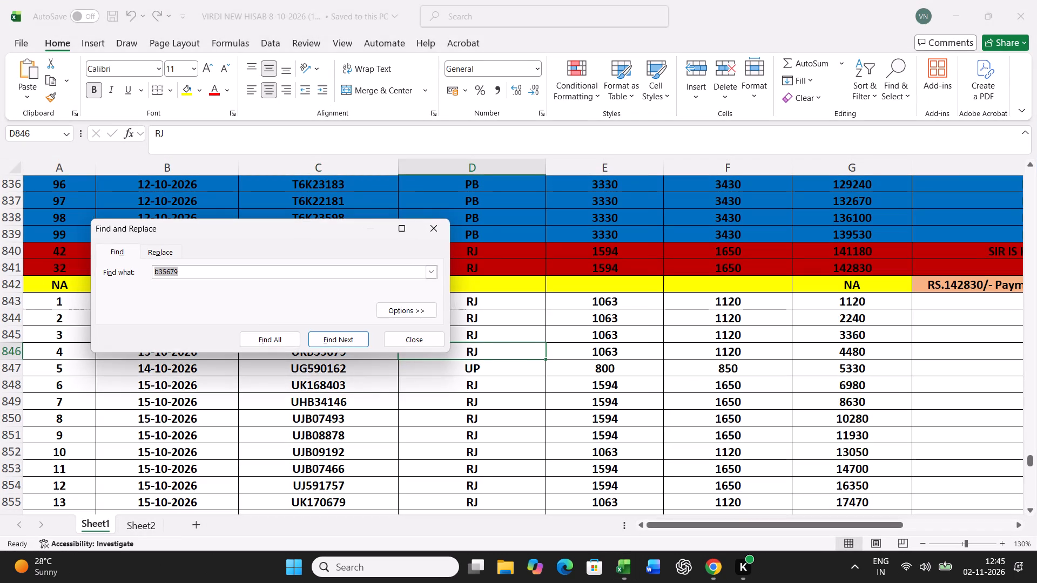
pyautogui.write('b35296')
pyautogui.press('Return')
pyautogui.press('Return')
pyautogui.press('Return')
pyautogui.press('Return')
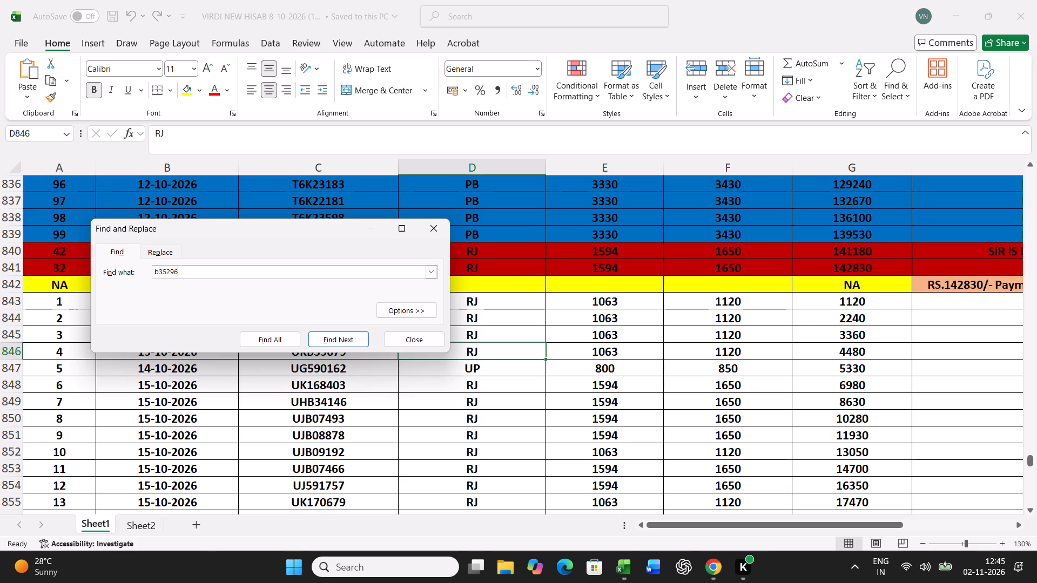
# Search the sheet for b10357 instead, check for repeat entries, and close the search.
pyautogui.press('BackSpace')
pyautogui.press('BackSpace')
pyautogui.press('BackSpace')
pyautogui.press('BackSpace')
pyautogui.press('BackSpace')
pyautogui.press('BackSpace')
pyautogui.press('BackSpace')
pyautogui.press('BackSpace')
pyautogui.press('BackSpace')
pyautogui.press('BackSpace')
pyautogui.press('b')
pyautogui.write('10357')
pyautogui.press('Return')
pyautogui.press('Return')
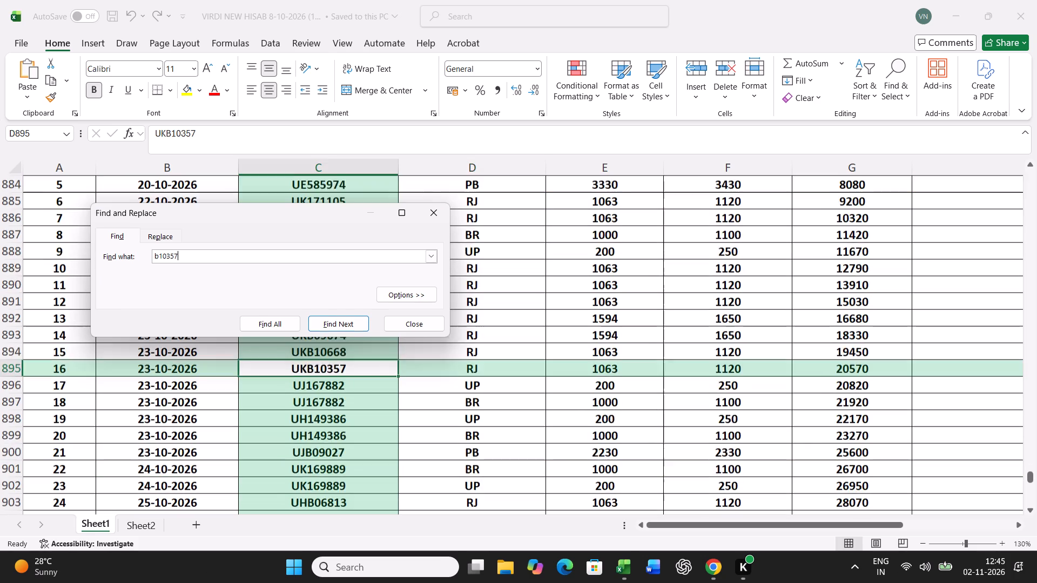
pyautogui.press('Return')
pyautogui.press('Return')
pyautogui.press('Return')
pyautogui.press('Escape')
pyautogui.click(718, 574)
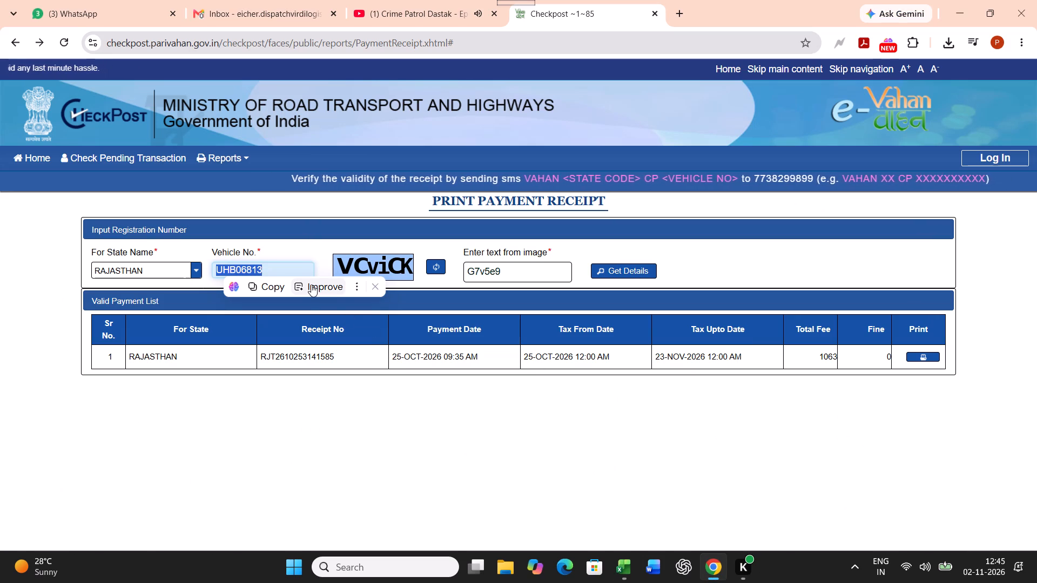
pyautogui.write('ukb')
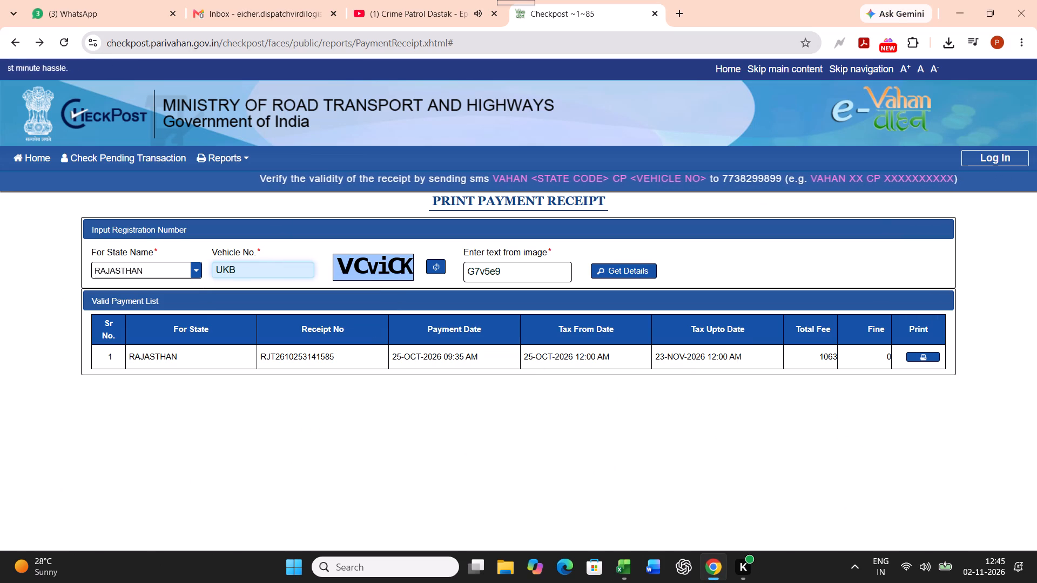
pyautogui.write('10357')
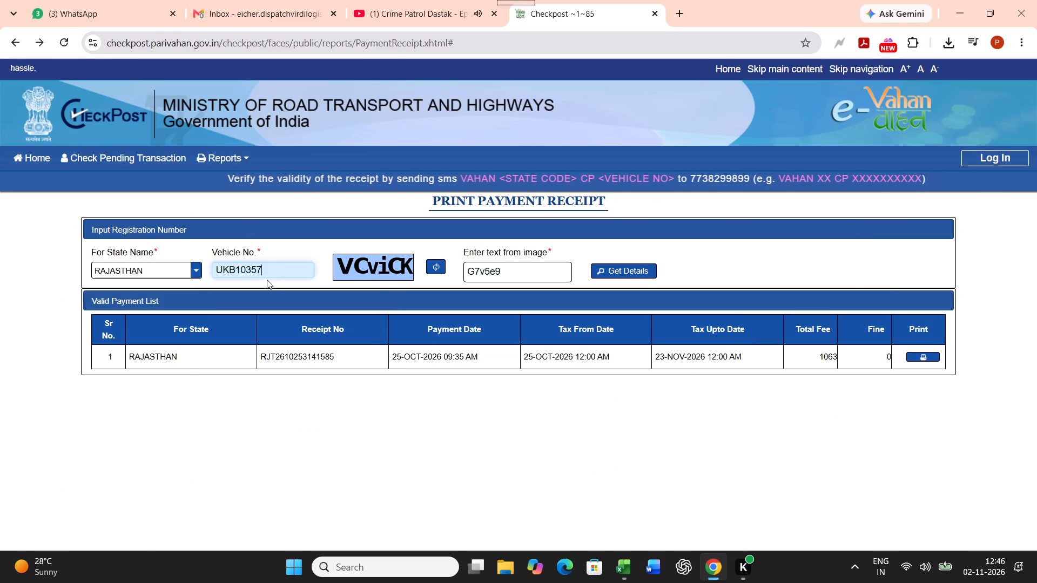
pyautogui.doubleClick(544, 272)
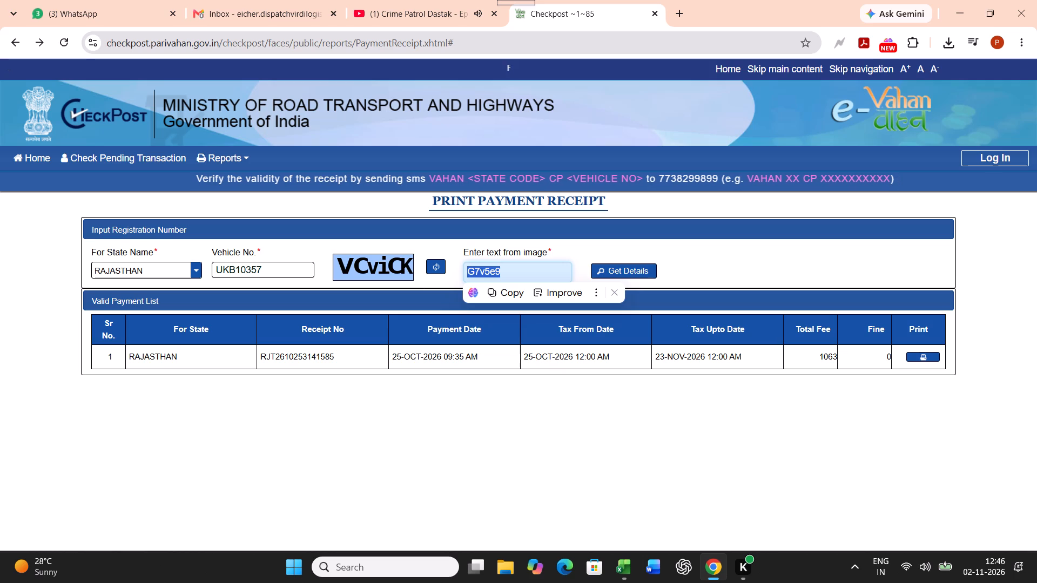
pyautogui.write('VC')
pyautogui.press('v')
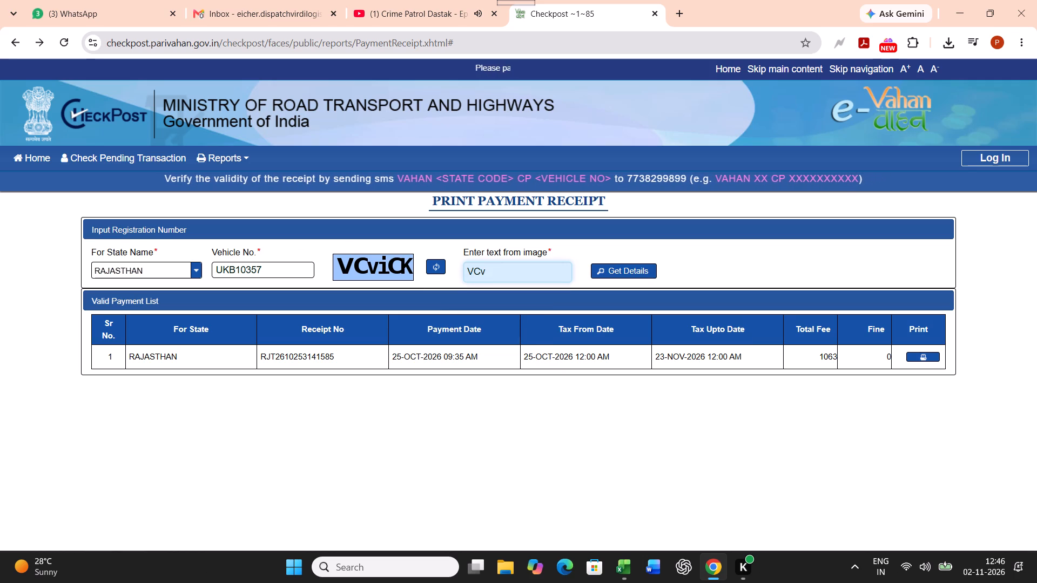
pyautogui.press('i')
pyautogui.write('CK')
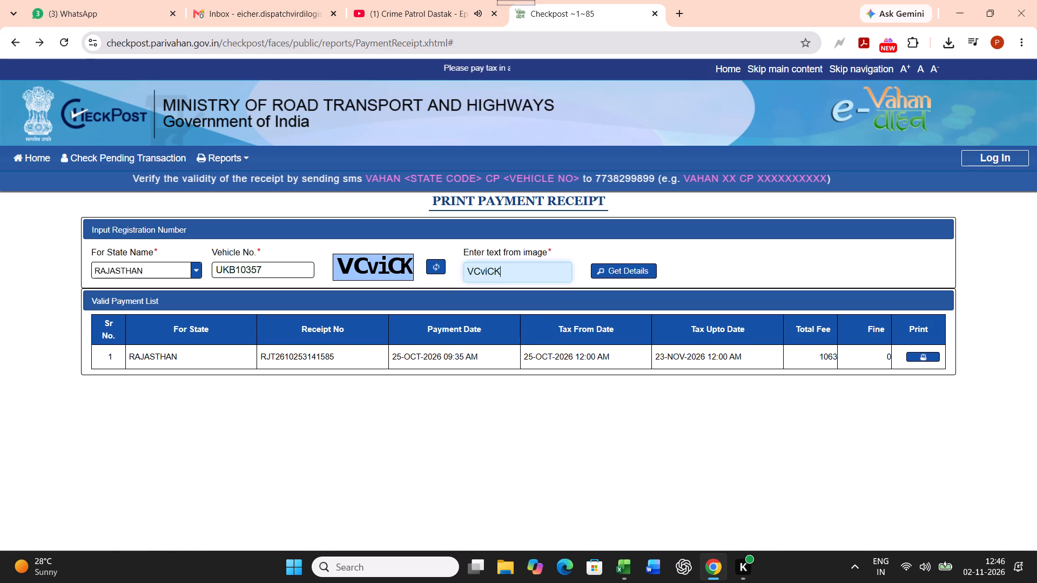
pyautogui.click(629, 273)
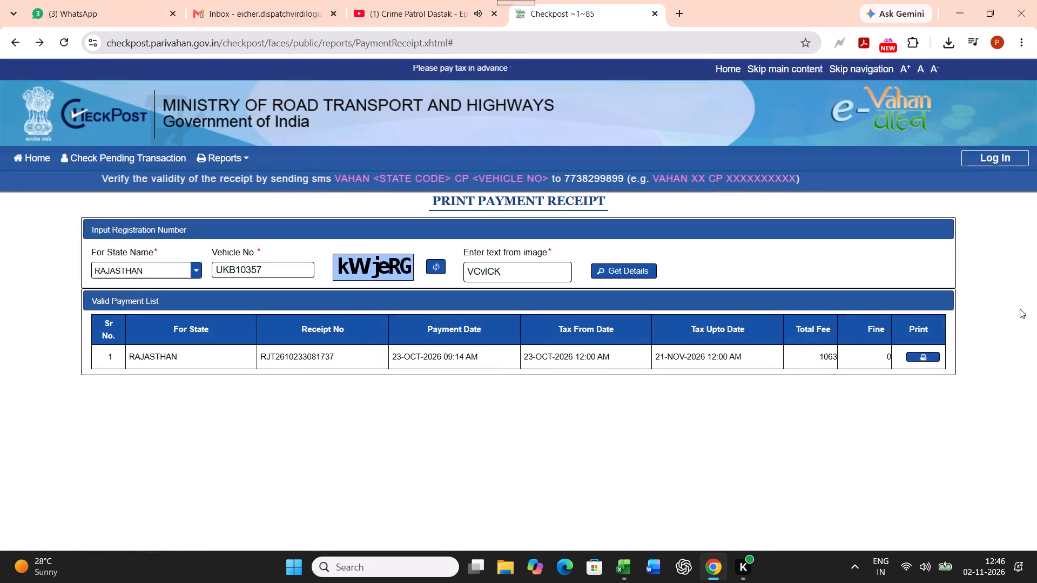
pyautogui.click(933, 360)
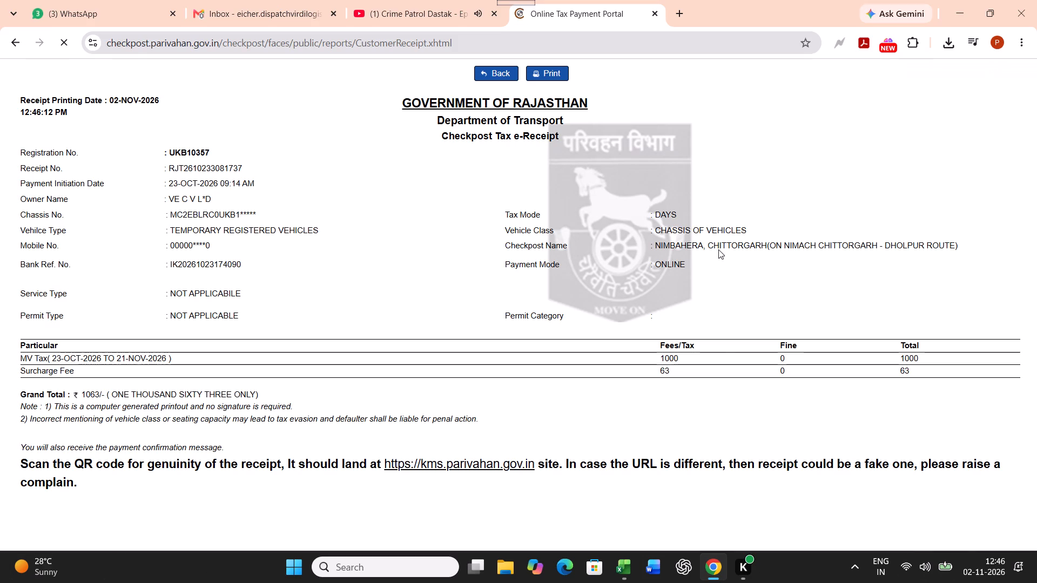
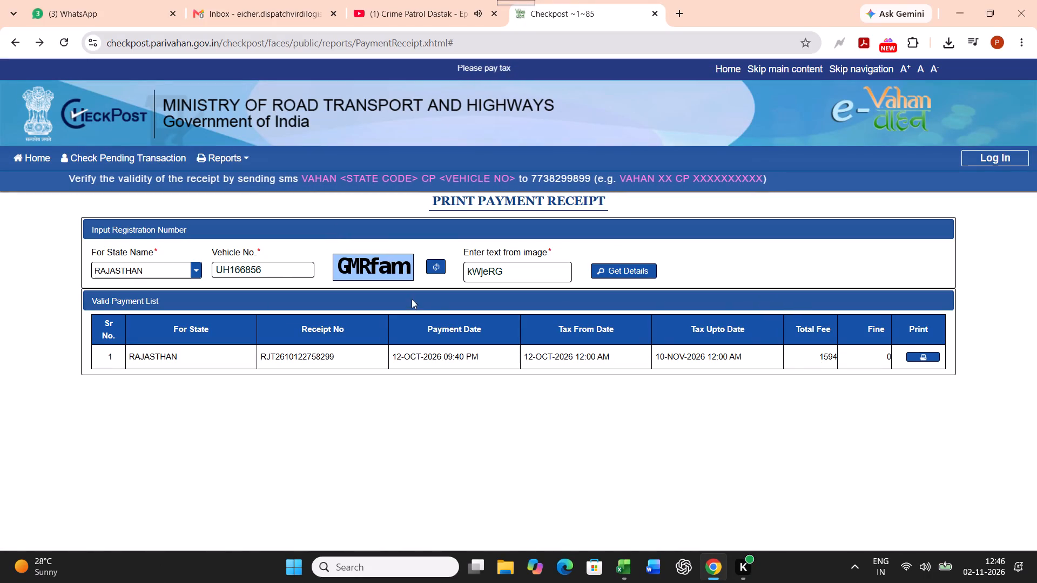
pyautogui.doubleClick(268, 275)
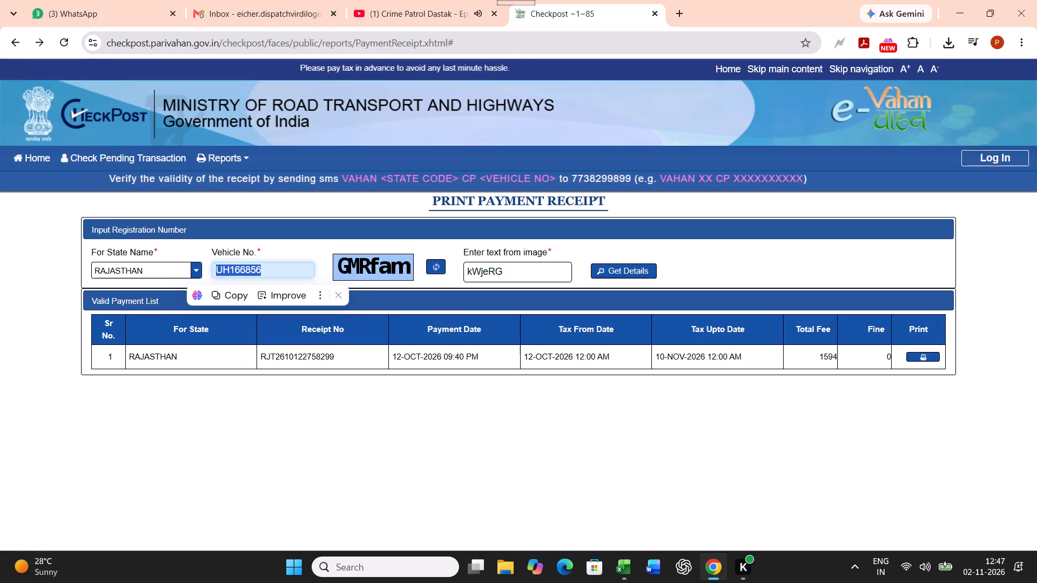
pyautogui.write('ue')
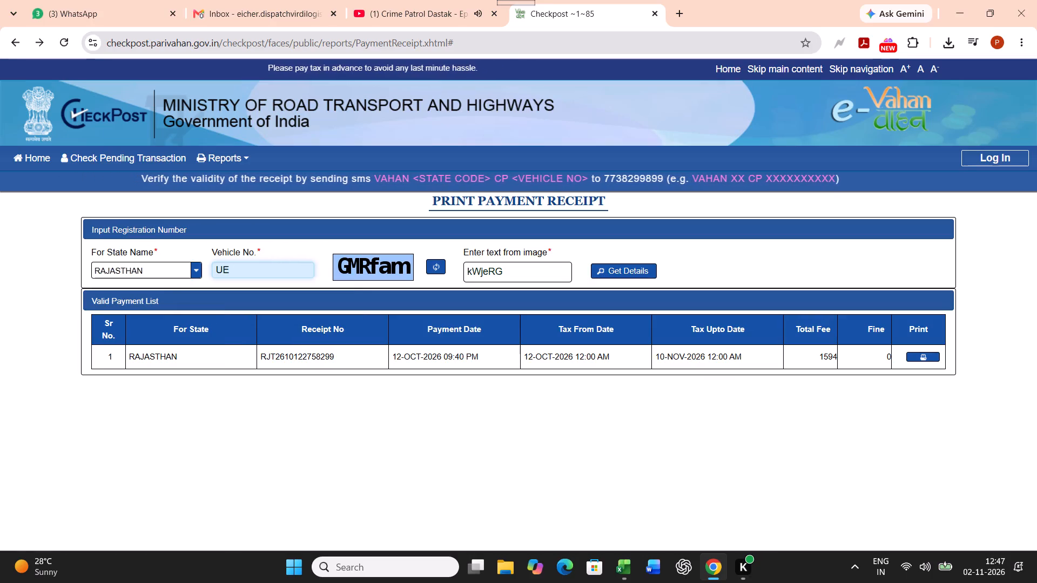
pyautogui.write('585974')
pyautogui.doubleClick(538, 283)
pyautogui.click(532, 274)
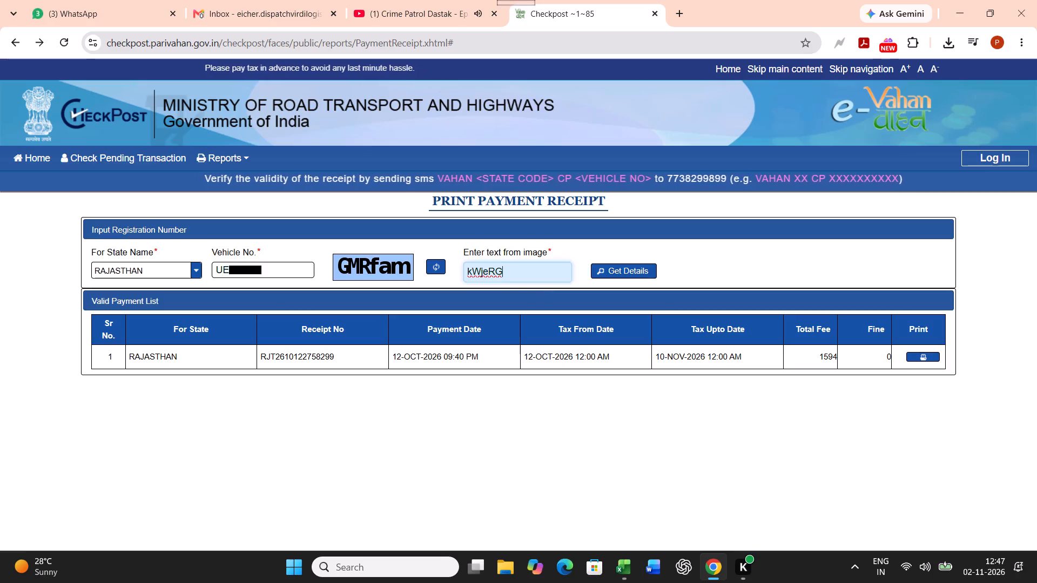
pyautogui.click(532, 274)
pyautogui.doubleClick(532, 274)
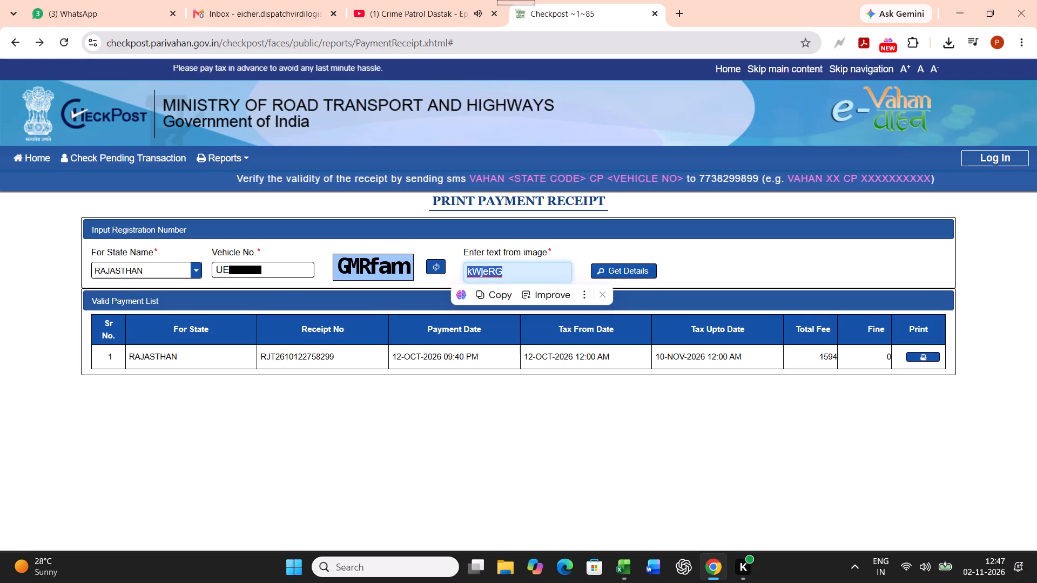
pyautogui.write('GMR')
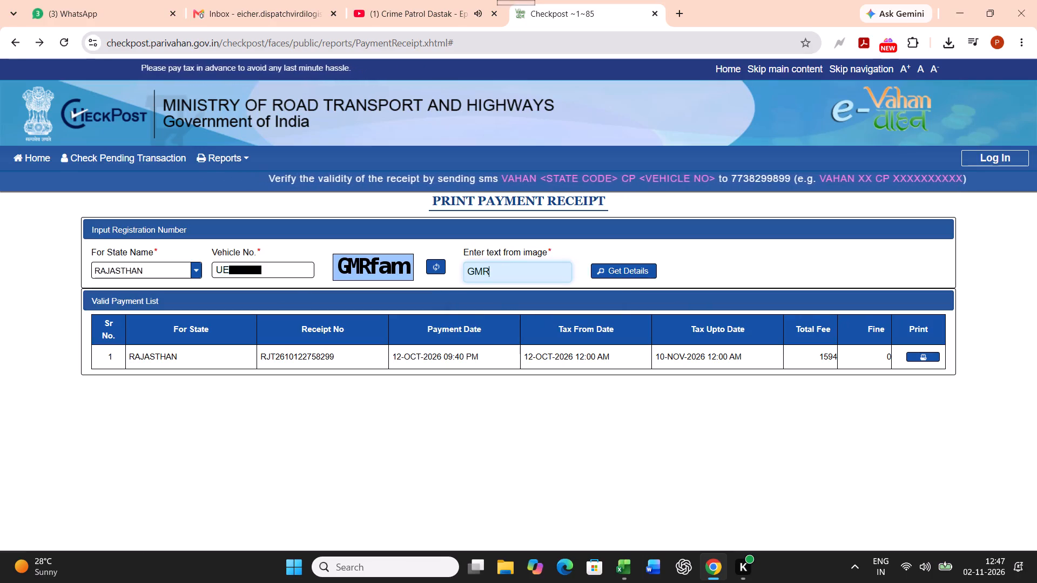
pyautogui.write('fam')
pyautogui.click(621, 275)
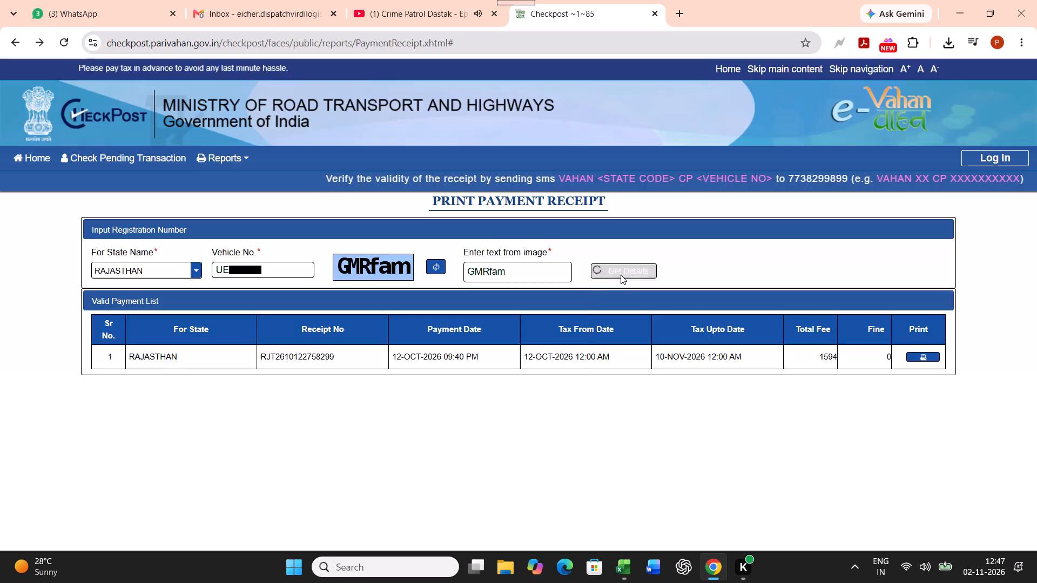
pyautogui.click(534, 329)
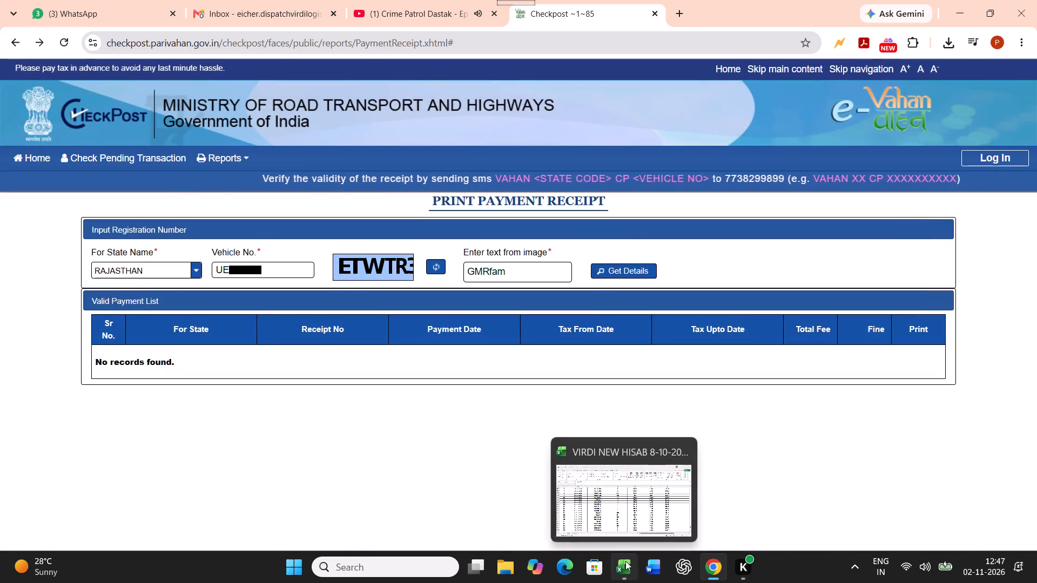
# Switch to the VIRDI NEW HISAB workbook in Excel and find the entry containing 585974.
pyautogui.click(622, 517)
pyautogui.click(545, 410)
pyautogui.hotkey('ctrl', 'f')
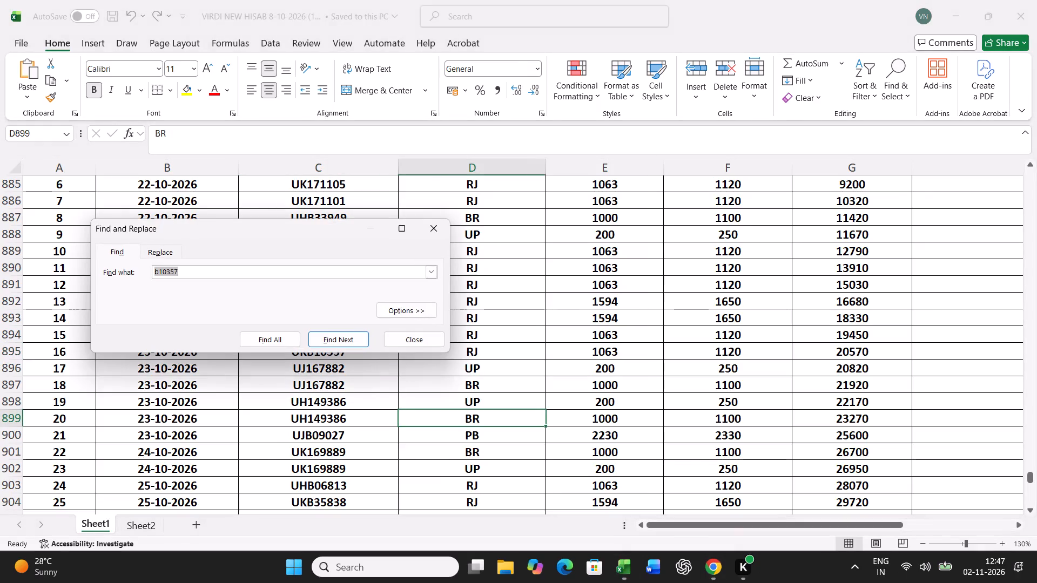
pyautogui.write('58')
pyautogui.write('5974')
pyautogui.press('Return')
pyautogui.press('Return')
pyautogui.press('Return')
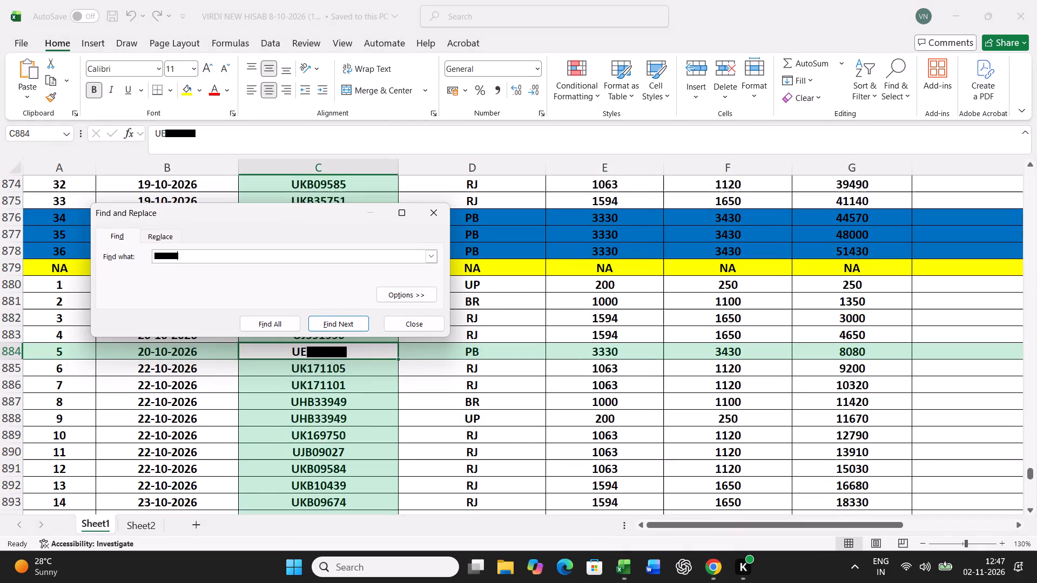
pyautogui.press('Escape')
# Switch back to Chrome and open the Punjab checkpost tax portal's Print Payment Receipt page in a new tab.
pyautogui.click(707, 562)
pyautogui.click(683, 10)
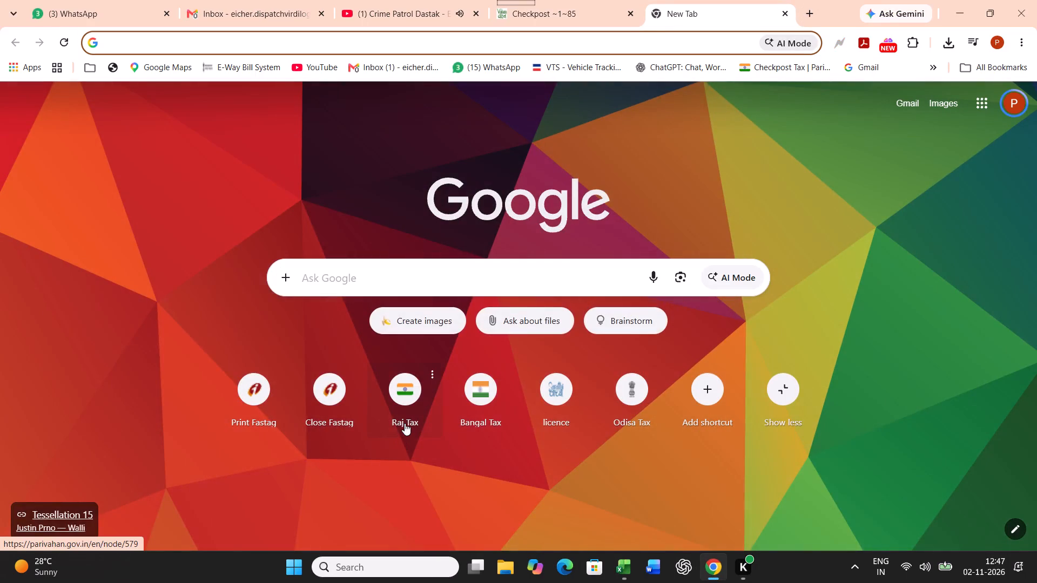
pyautogui.click(408, 422)
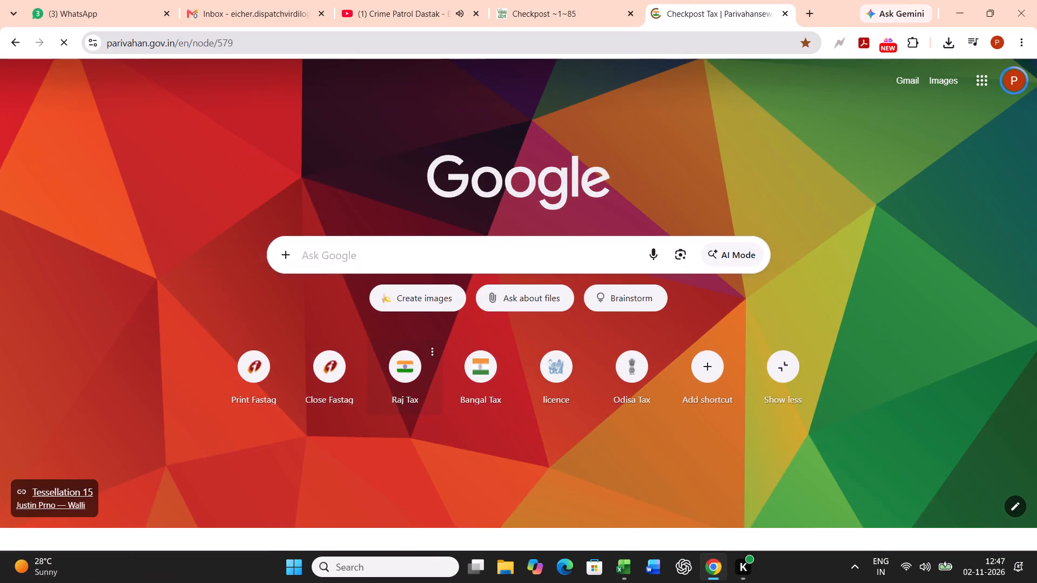
pyautogui.click(439, 256)
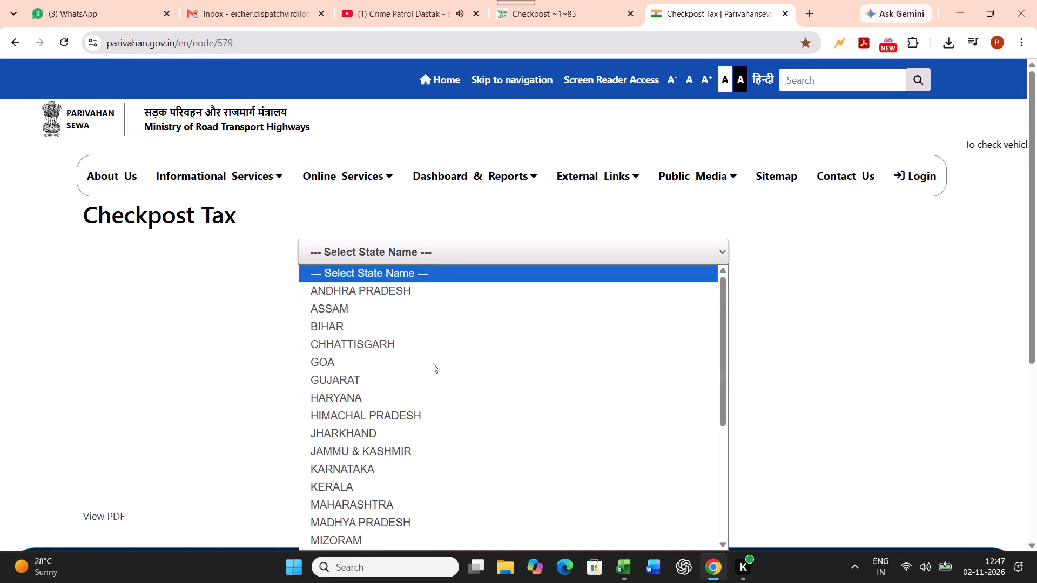
pyautogui.scroll(-12, 429, 384)
pyautogui.scroll(-1, 394, 349)
pyautogui.click(394, 356)
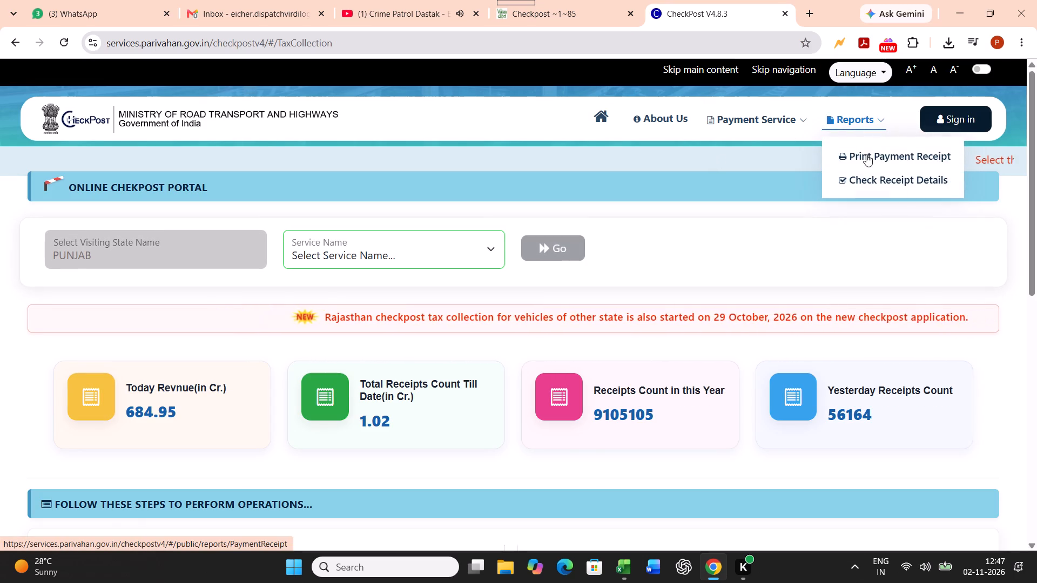
pyautogui.click(866, 154)
pyautogui.click(119, 209)
pyautogui.scroll(-4, 89, 352)
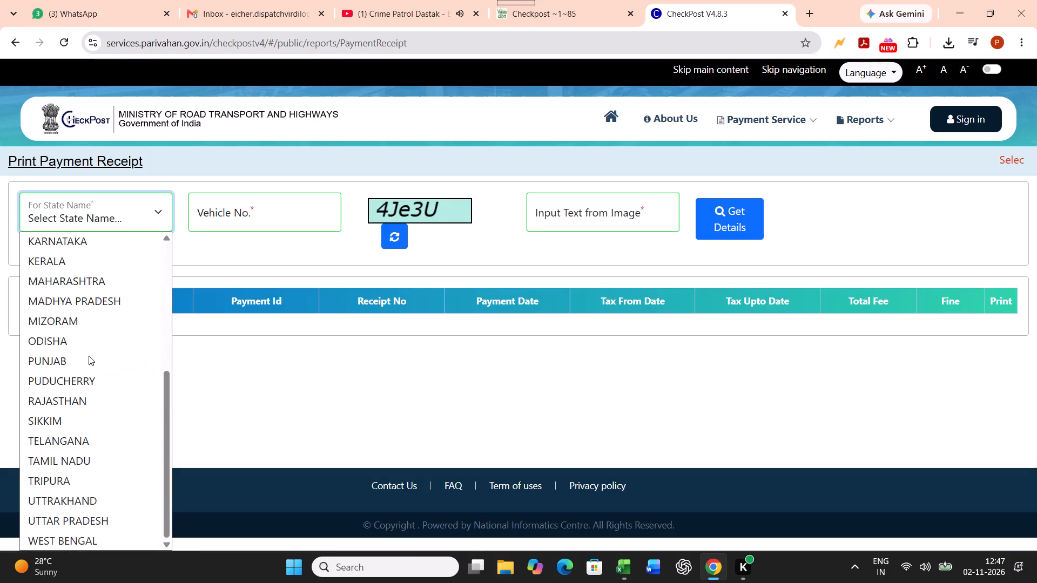
pyautogui.click(88, 362)
pyautogui.click(243, 220)
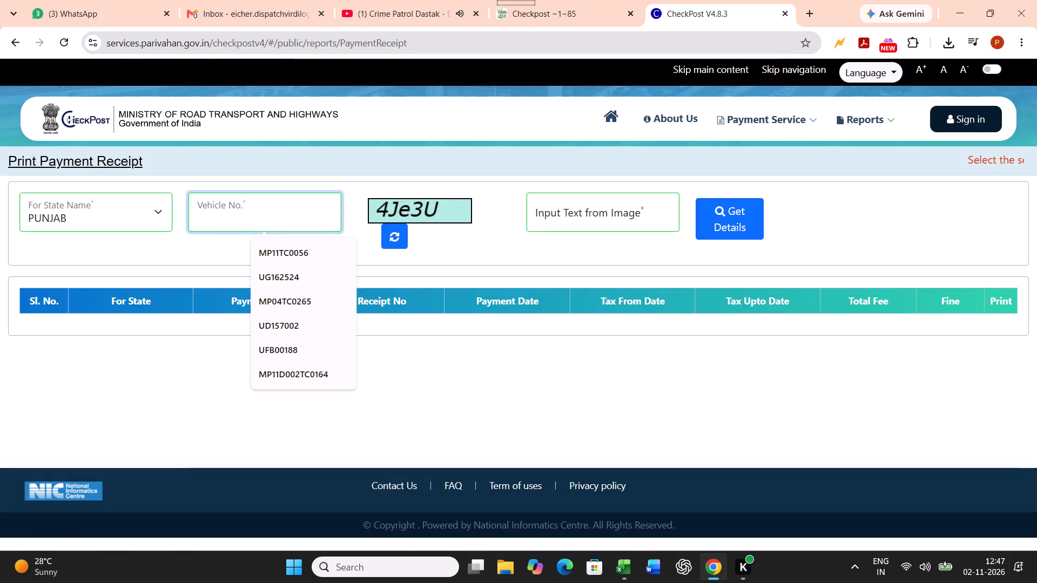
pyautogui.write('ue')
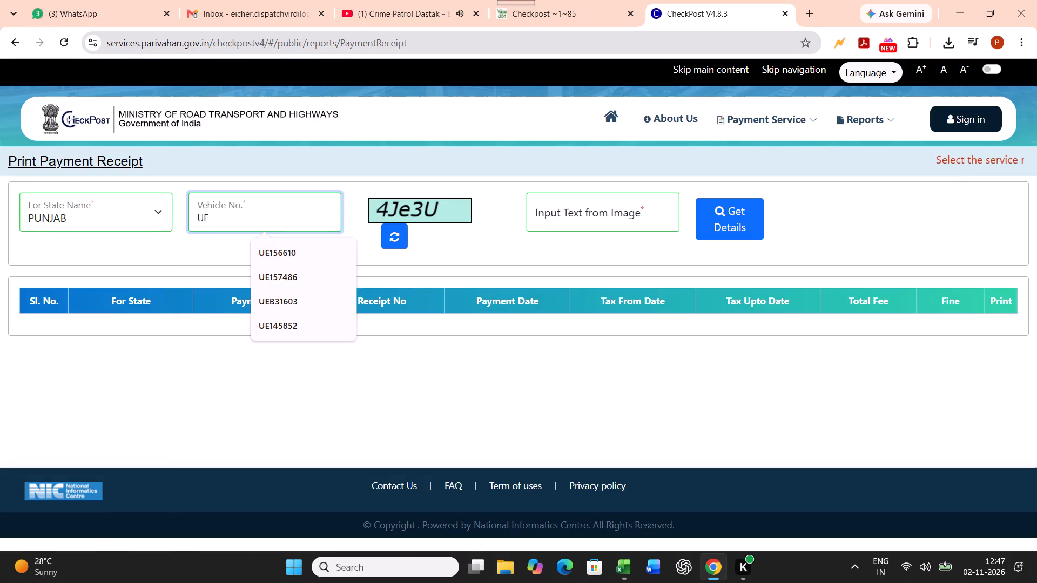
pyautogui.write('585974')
pyautogui.click(614, 226)
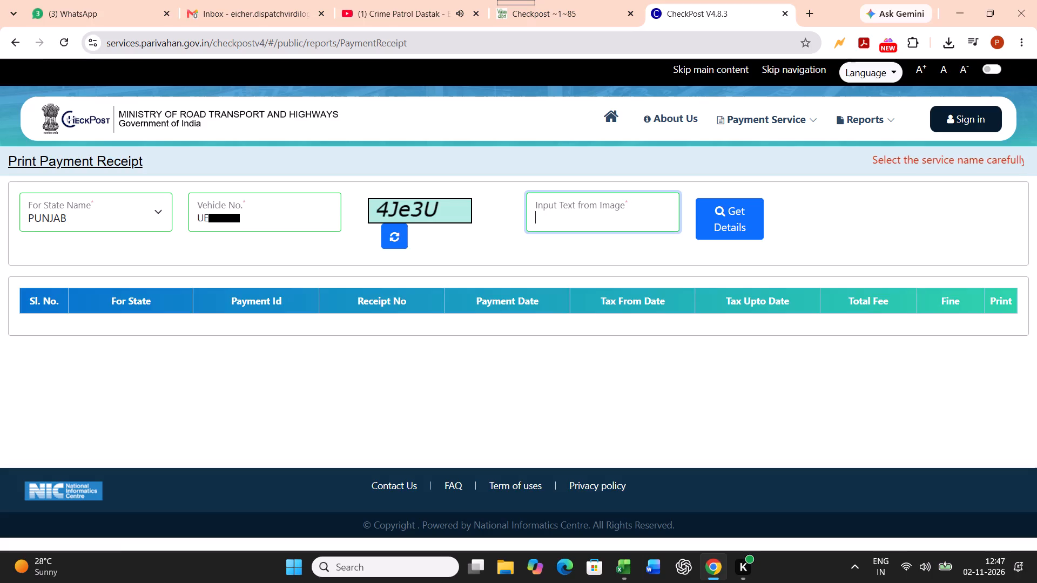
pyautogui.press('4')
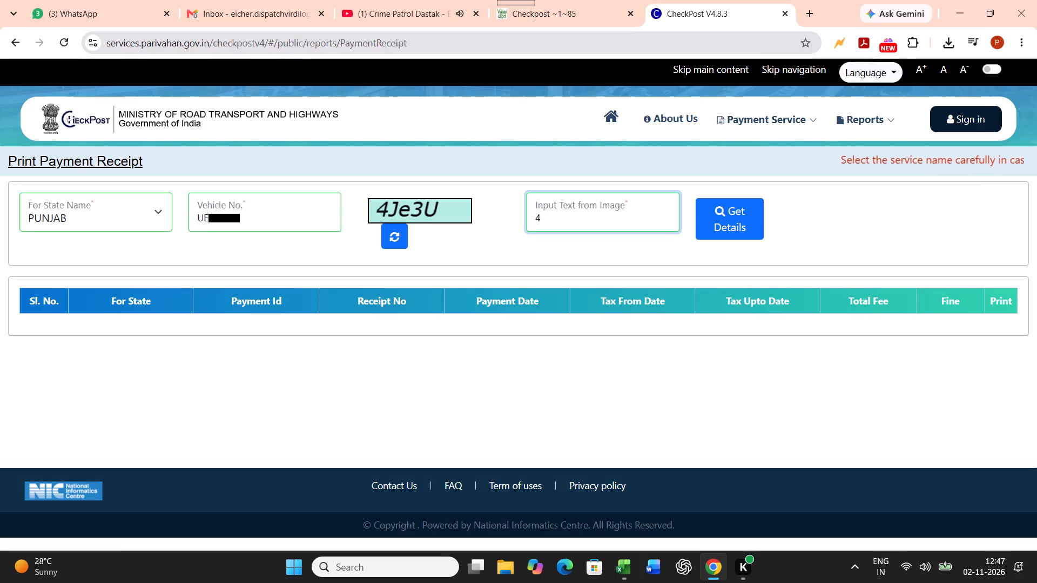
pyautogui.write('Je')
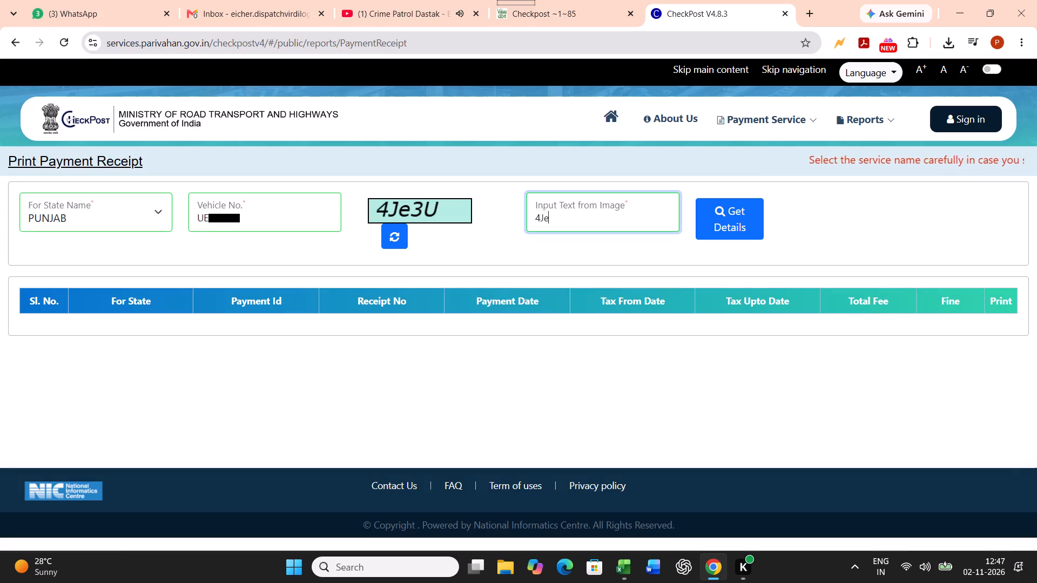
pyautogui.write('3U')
pyautogui.click(726, 222)
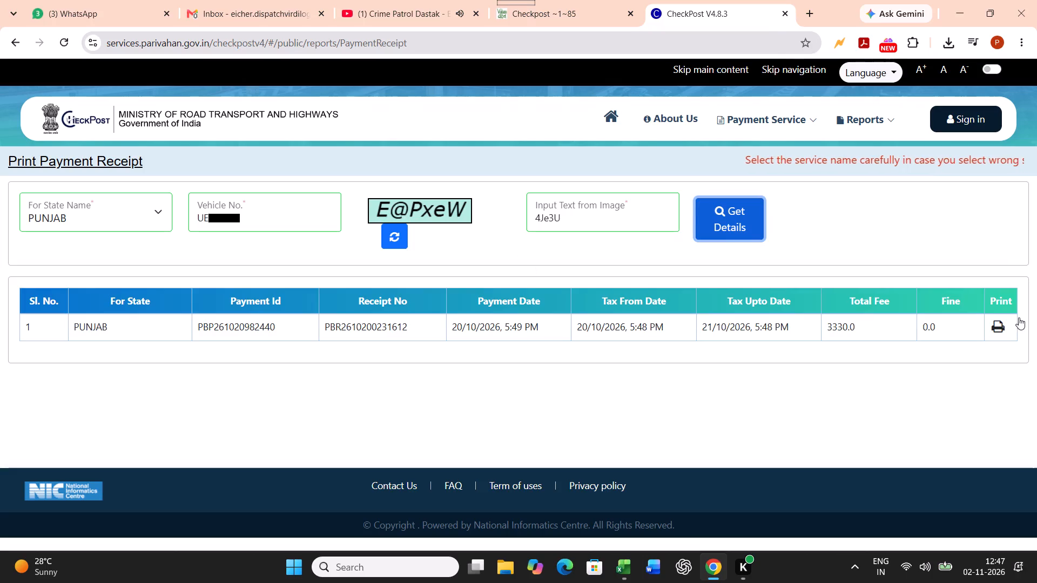
pyautogui.click(1004, 322)
pyautogui.click(540, 72)
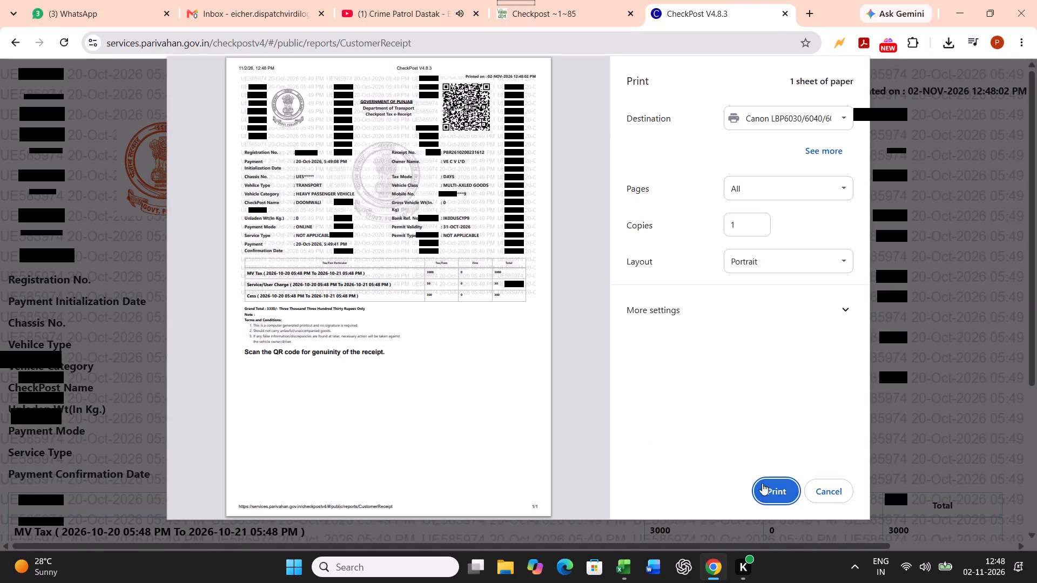
pyautogui.click(763, 489)
pyautogui.click(788, 12)
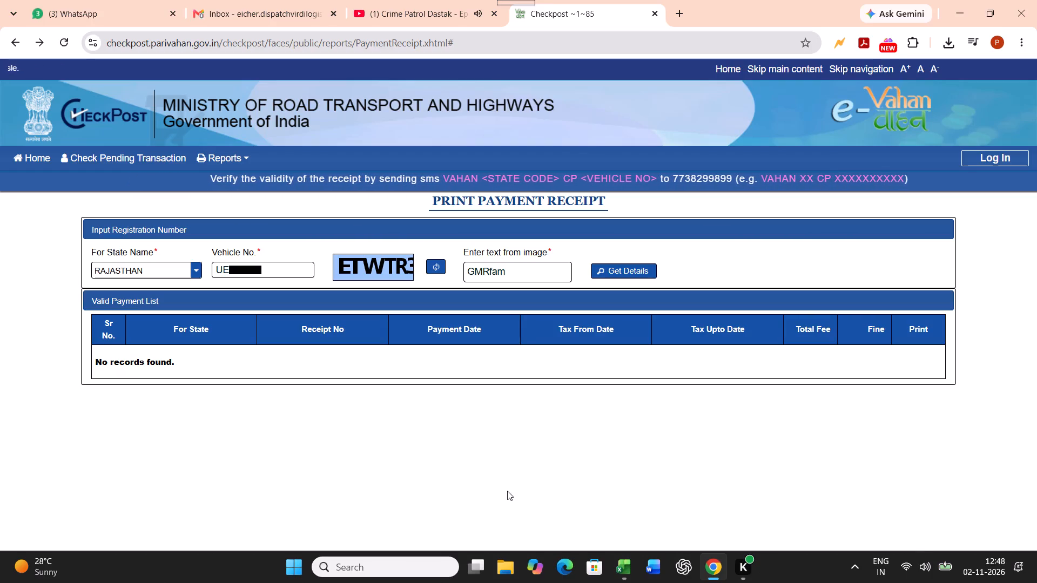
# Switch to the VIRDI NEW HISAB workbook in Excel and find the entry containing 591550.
pyautogui.click(633, 570)
pyautogui.click(464, 377)
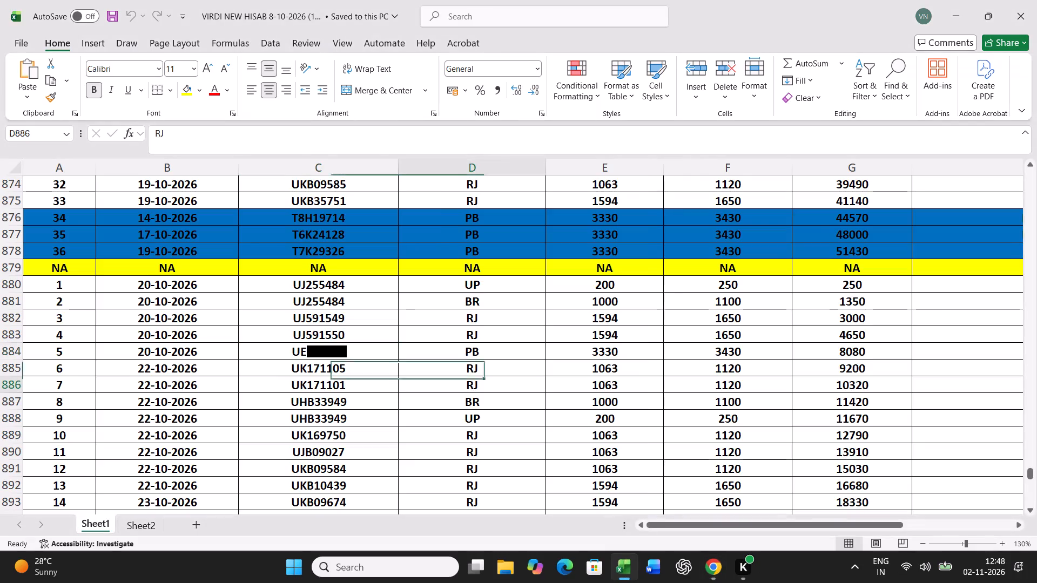
pyautogui.hotkey('ctrl', 'f')
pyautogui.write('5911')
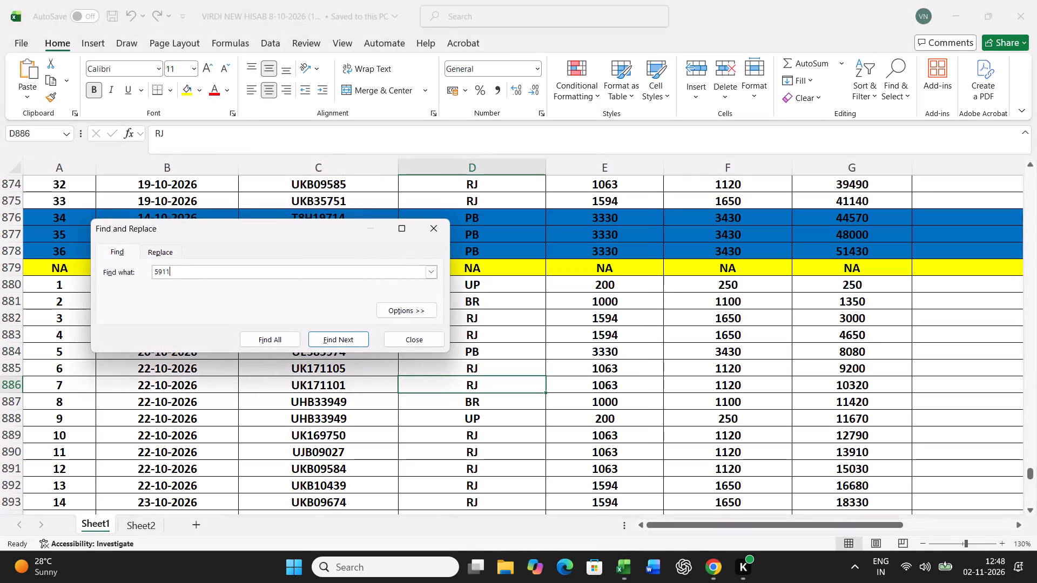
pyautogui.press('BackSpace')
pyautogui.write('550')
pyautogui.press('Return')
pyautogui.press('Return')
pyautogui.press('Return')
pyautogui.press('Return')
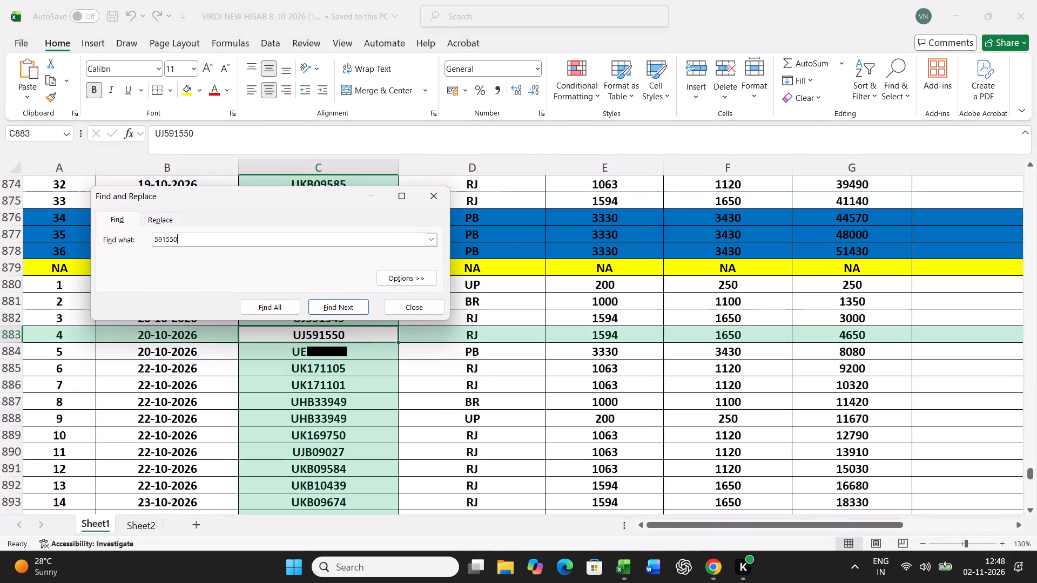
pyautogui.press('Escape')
pyautogui.click(712, 570)
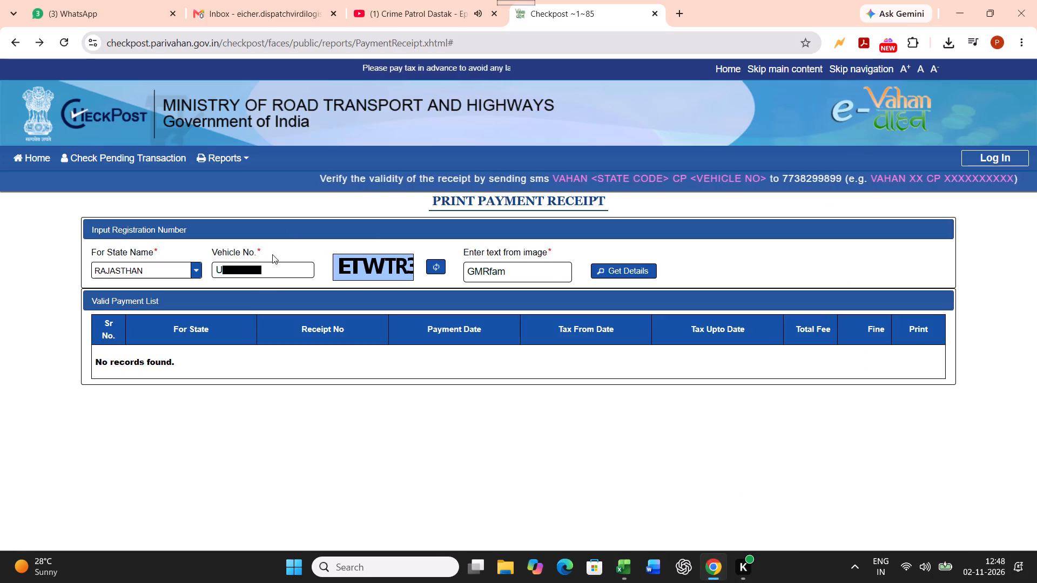
pyautogui.doubleClick(271, 272)
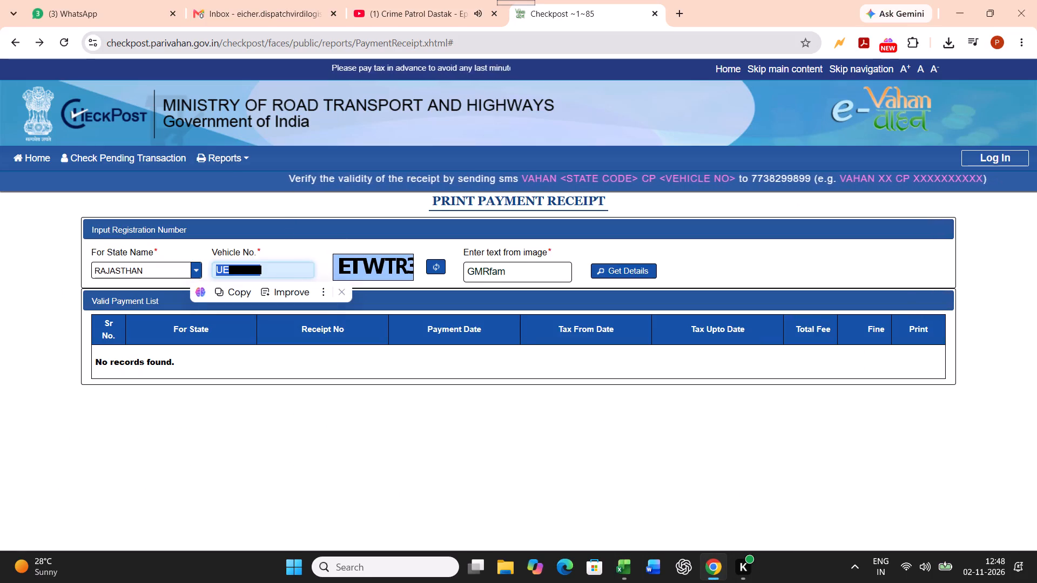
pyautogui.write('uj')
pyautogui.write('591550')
pyautogui.click(511, 272)
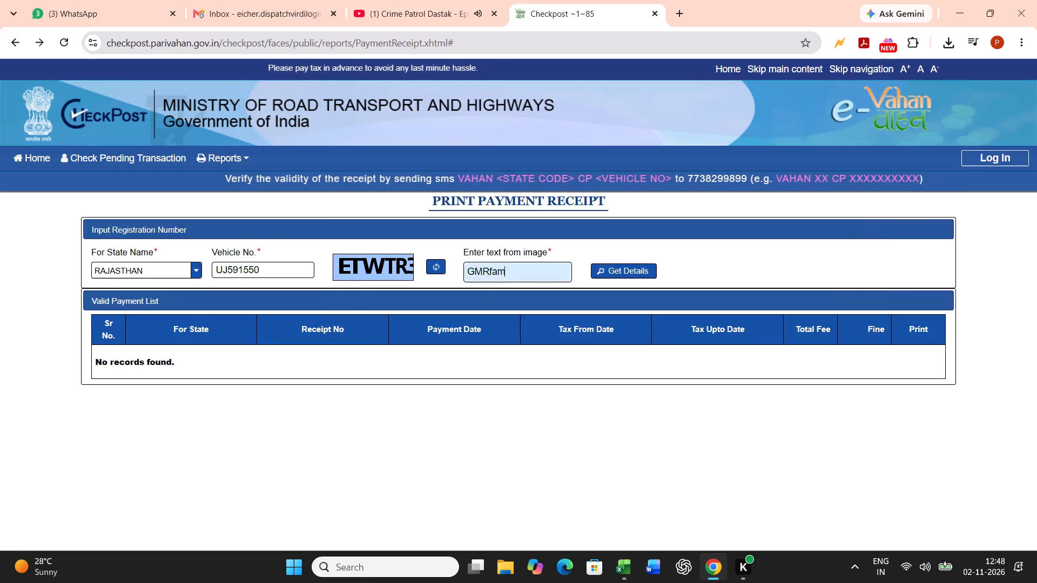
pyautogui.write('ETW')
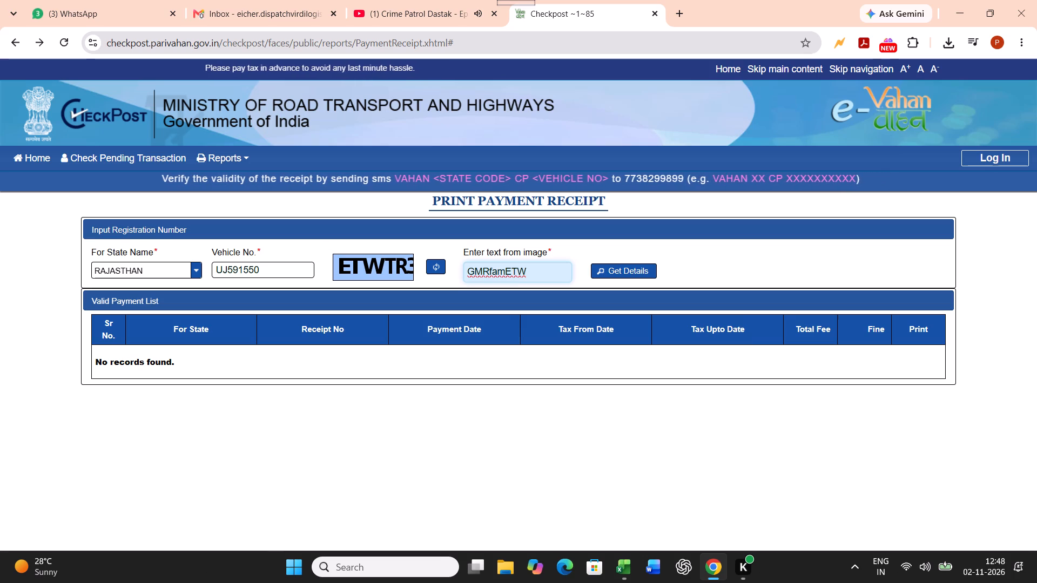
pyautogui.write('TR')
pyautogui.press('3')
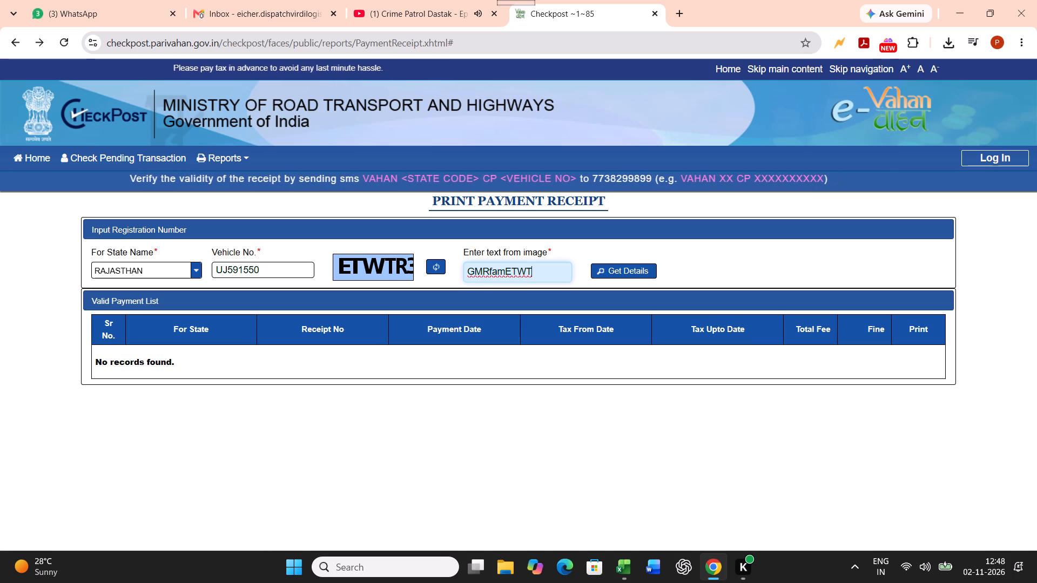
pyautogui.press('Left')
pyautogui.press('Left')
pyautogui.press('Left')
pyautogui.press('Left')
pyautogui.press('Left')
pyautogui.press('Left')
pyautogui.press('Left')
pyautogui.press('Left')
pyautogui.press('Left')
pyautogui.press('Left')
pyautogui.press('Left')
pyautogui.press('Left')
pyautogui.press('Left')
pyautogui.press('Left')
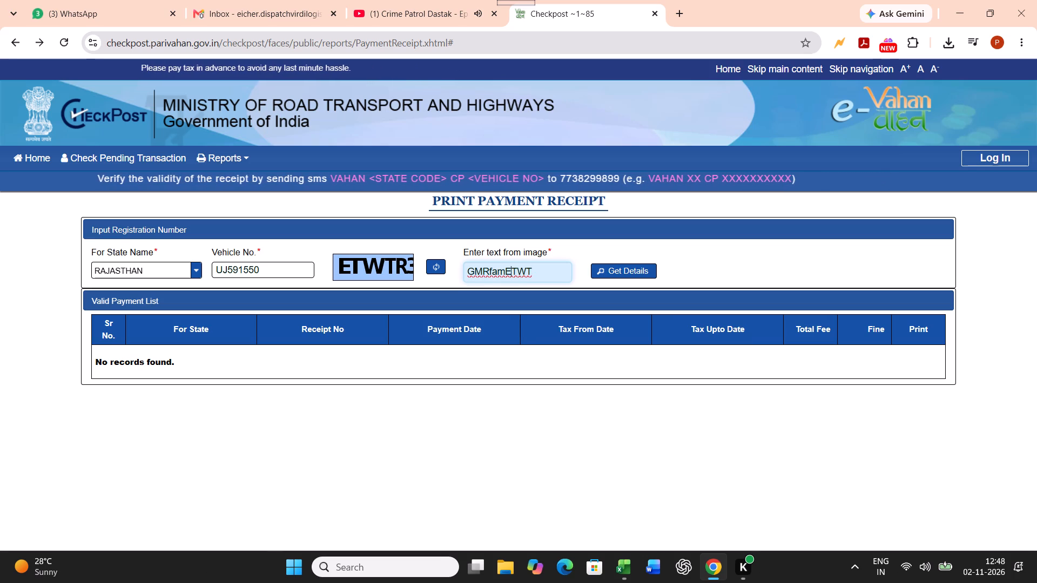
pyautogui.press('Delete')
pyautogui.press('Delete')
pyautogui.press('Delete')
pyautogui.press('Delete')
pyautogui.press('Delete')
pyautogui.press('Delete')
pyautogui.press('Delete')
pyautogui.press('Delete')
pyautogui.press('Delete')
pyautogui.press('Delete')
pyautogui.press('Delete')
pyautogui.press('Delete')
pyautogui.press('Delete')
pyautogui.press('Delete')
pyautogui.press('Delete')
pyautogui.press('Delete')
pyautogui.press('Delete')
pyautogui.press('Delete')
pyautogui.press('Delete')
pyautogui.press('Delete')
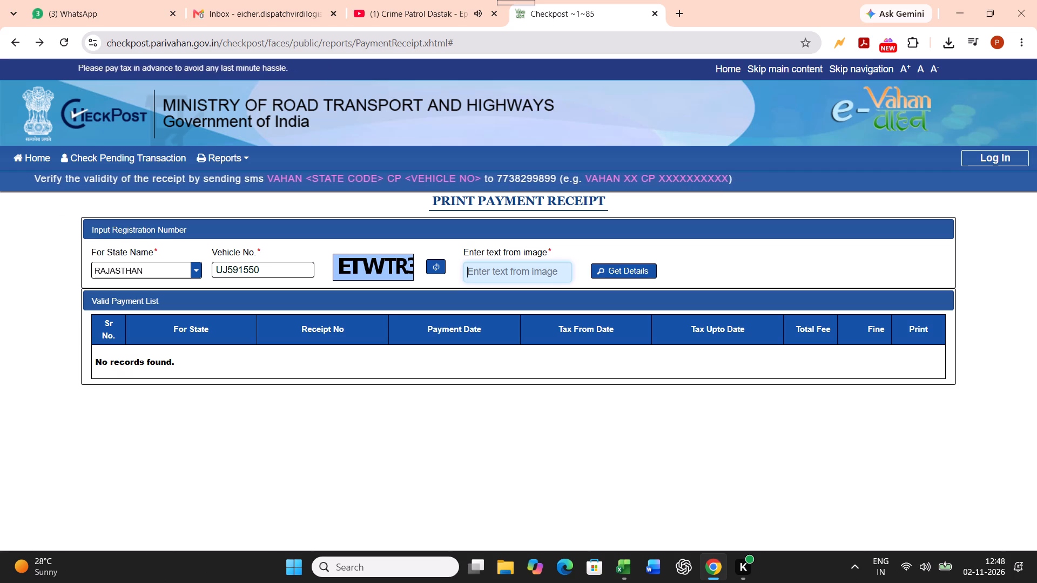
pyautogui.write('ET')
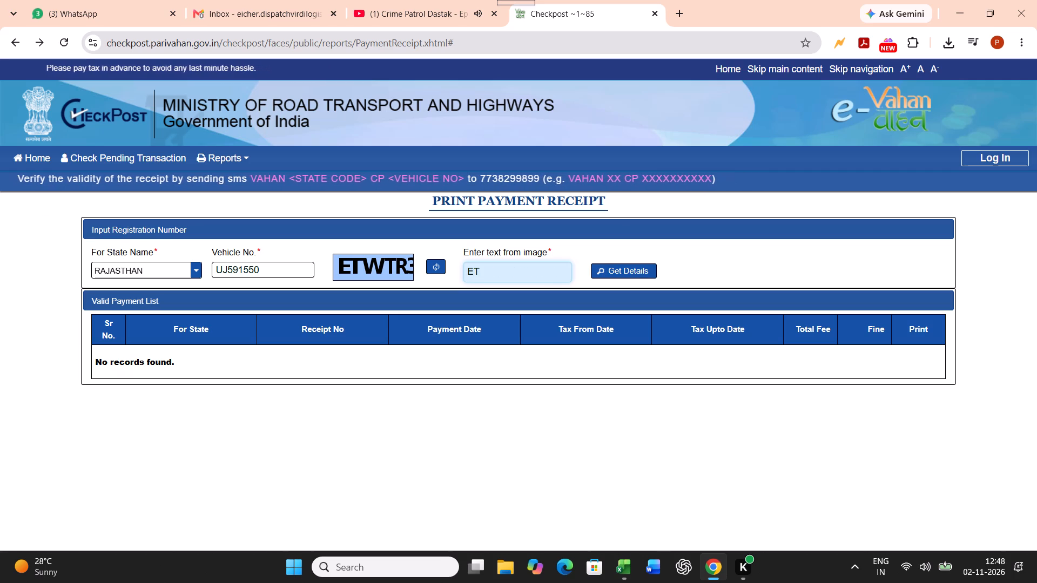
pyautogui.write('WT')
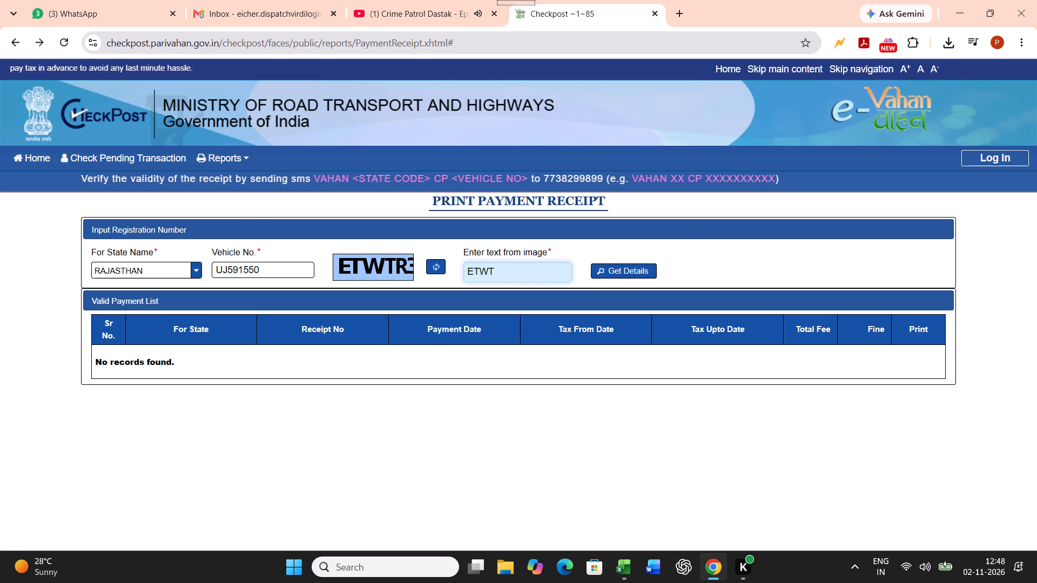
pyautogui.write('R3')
pyautogui.click(614, 266)
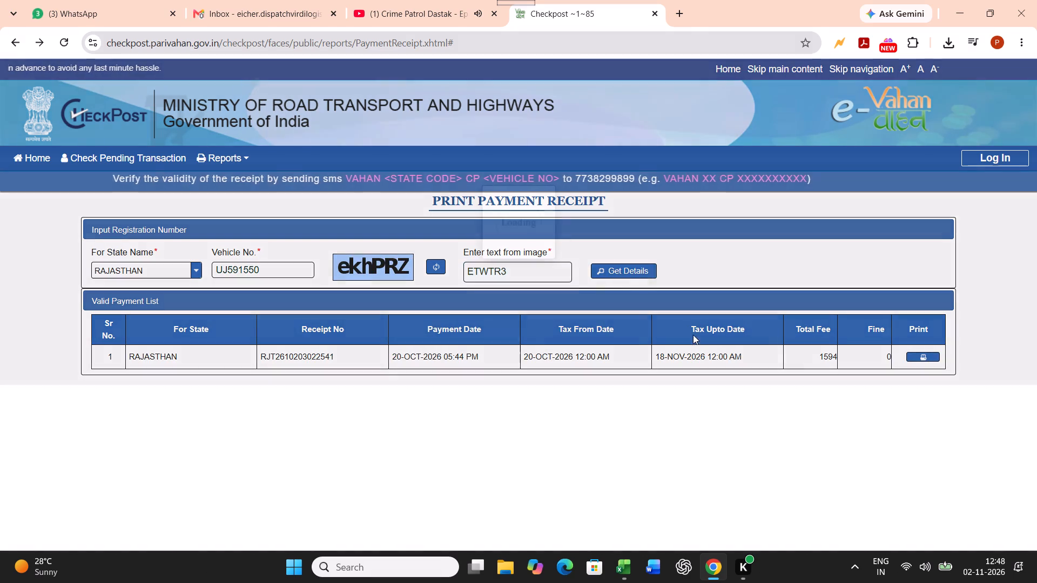
pyautogui.click(919, 355)
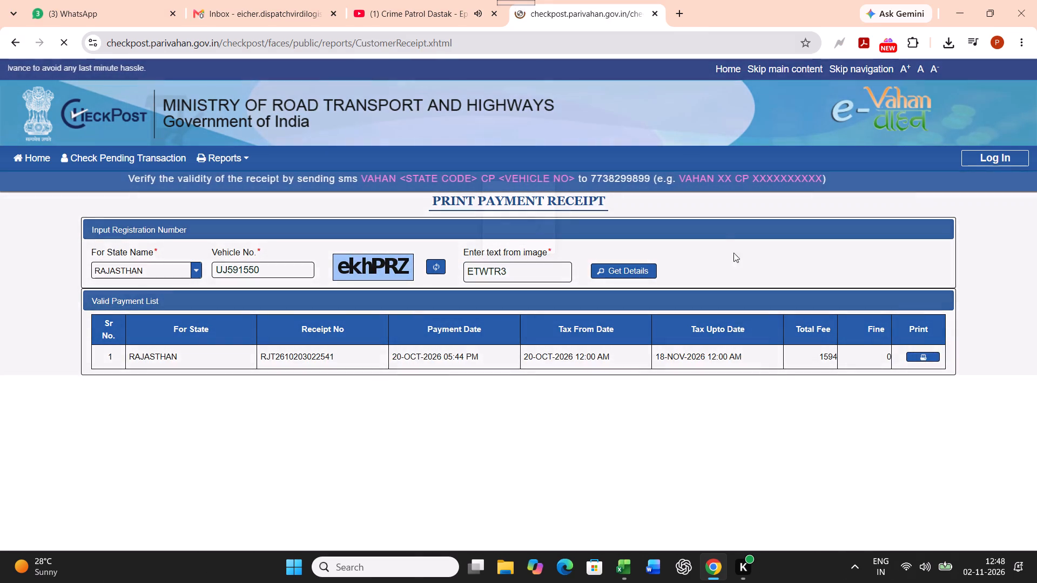
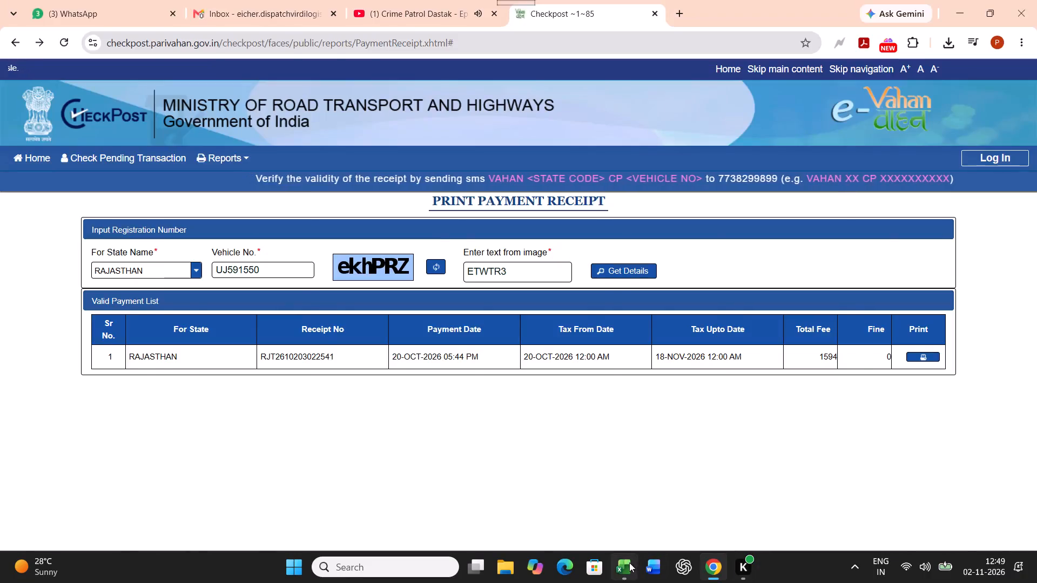
pyautogui.click(573, 410)
pyautogui.hotkey('ctrl', 'f')
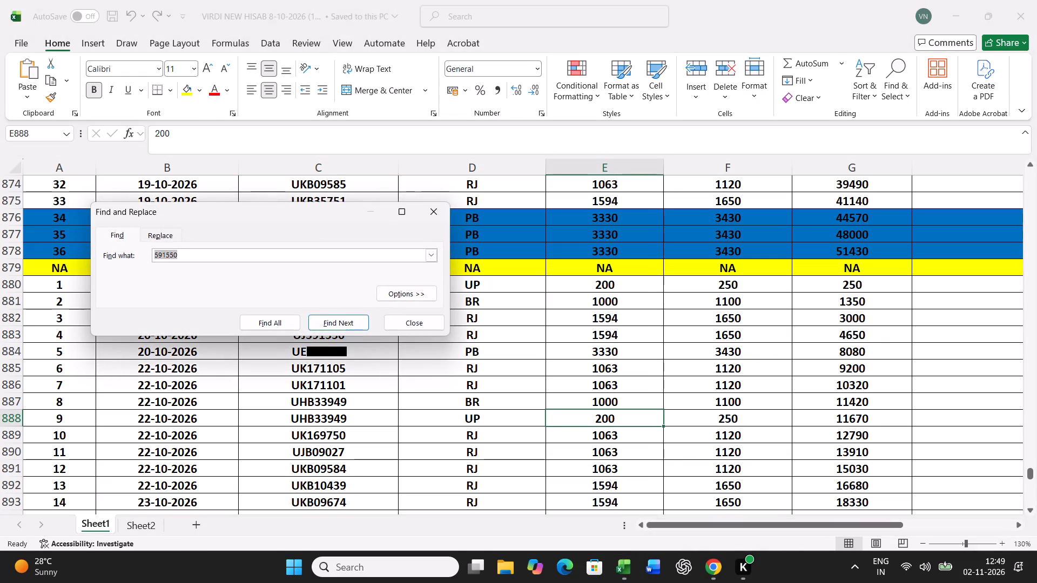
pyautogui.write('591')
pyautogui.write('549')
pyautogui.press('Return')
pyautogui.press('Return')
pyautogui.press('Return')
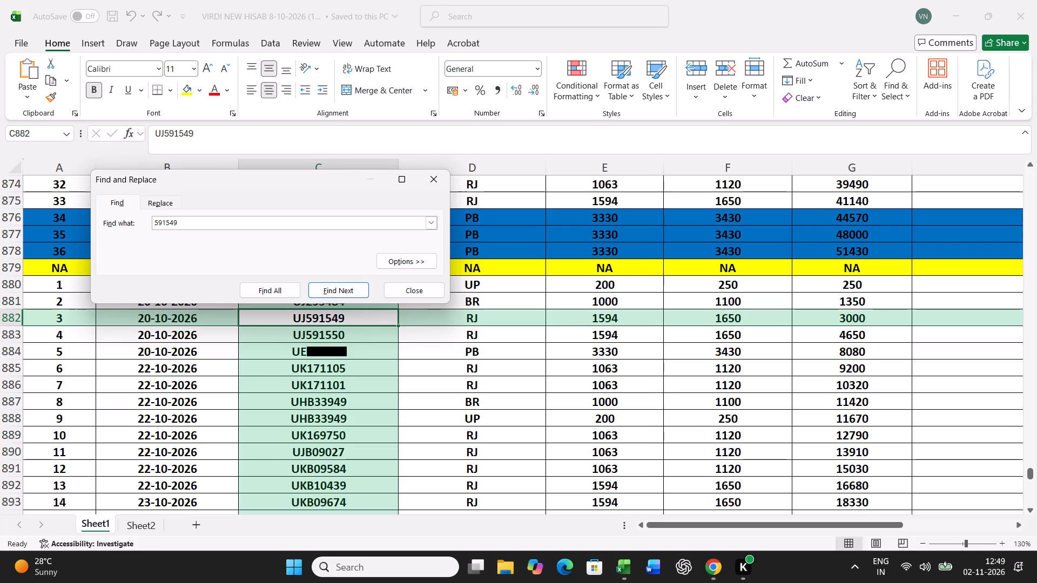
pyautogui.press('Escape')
pyautogui.click(717, 572)
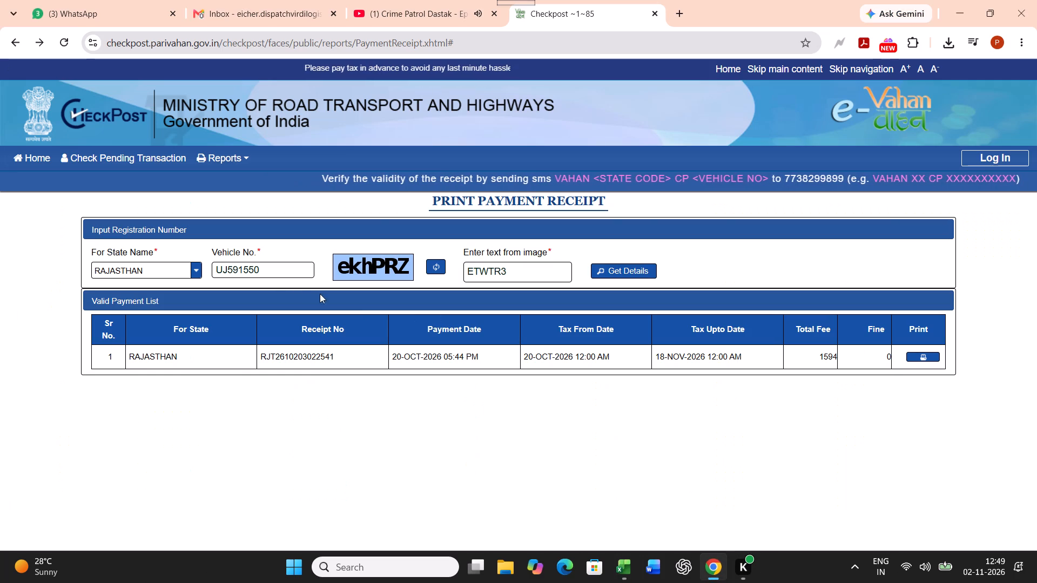
pyautogui.doubleClick(284, 277)
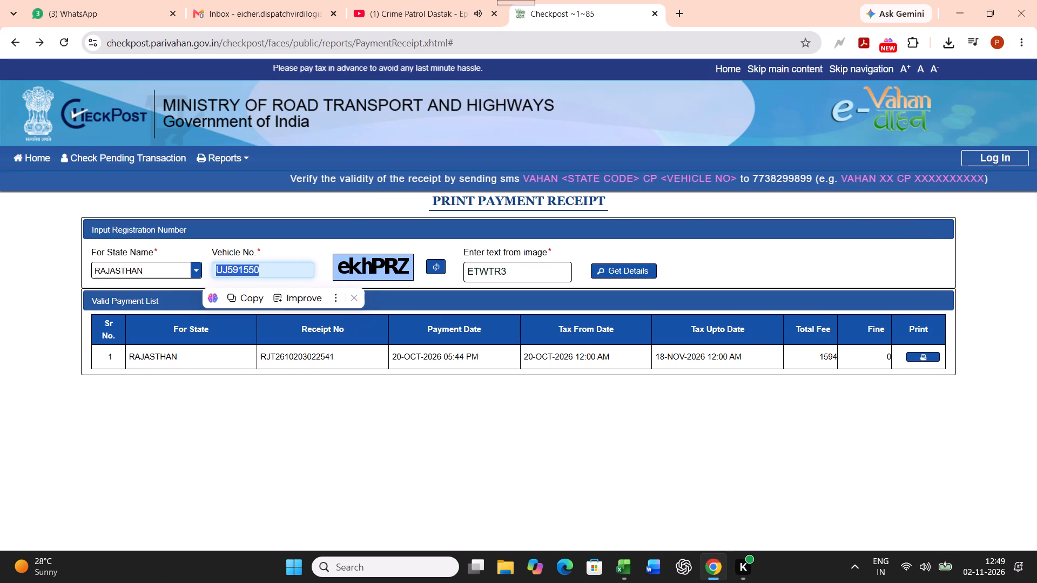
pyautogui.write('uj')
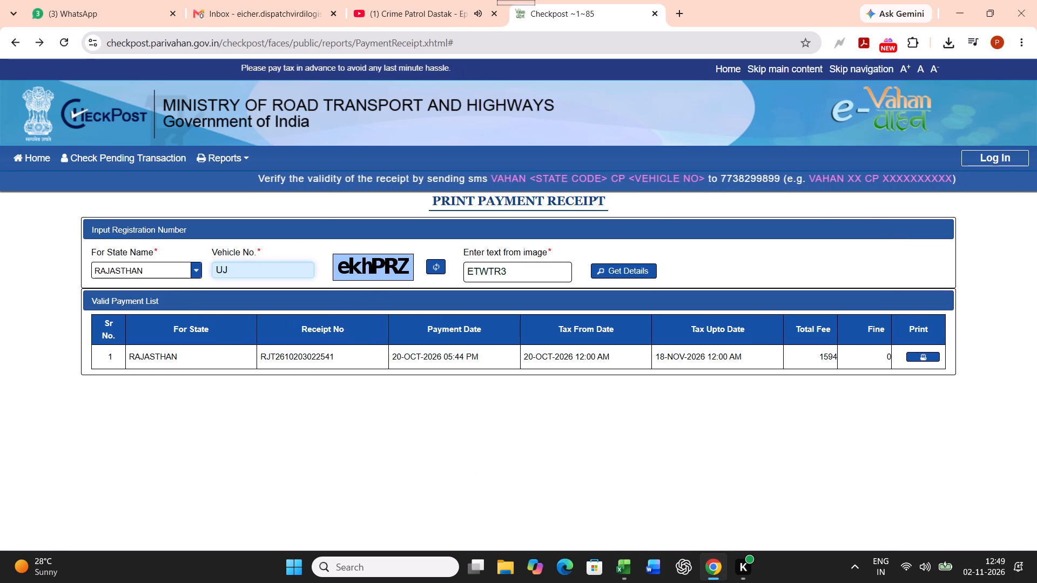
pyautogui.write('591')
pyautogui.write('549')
pyautogui.doubleClick(526, 277)
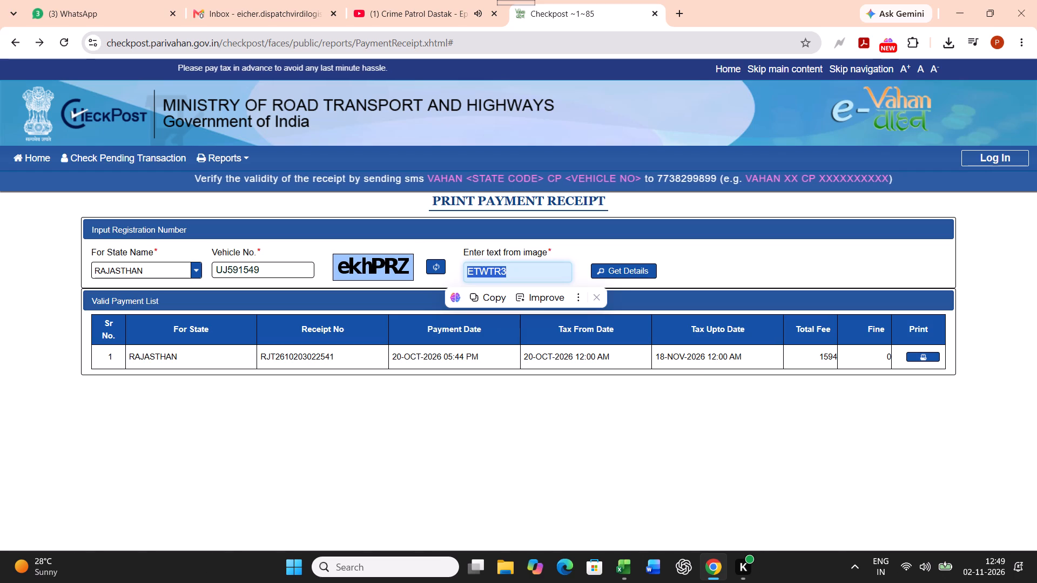
pyautogui.write('ekh')
pyautogui.write('PRZ')
pyautogui.click(631, 268)
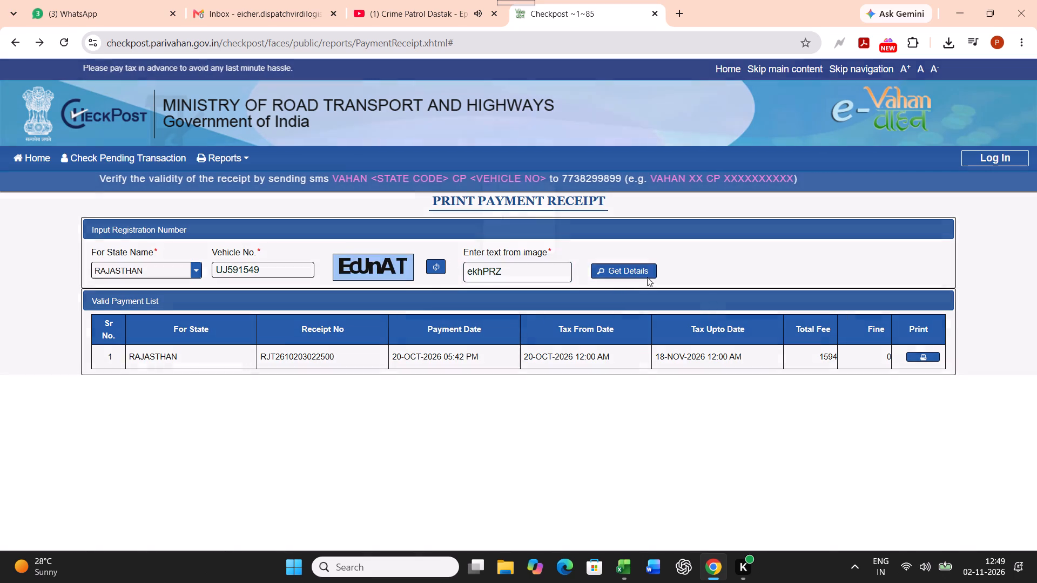
pyautogui.click(914, 354)
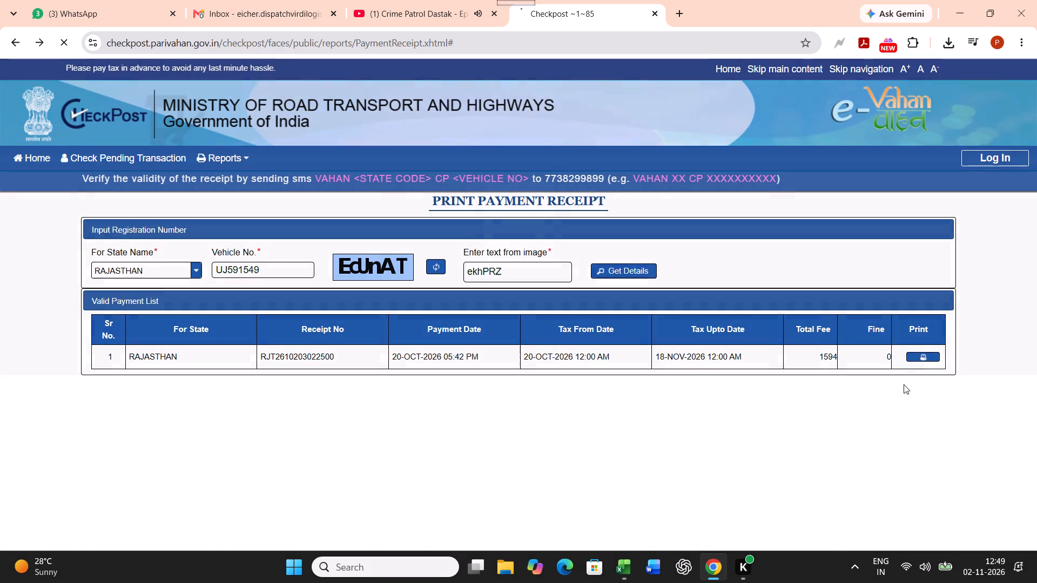
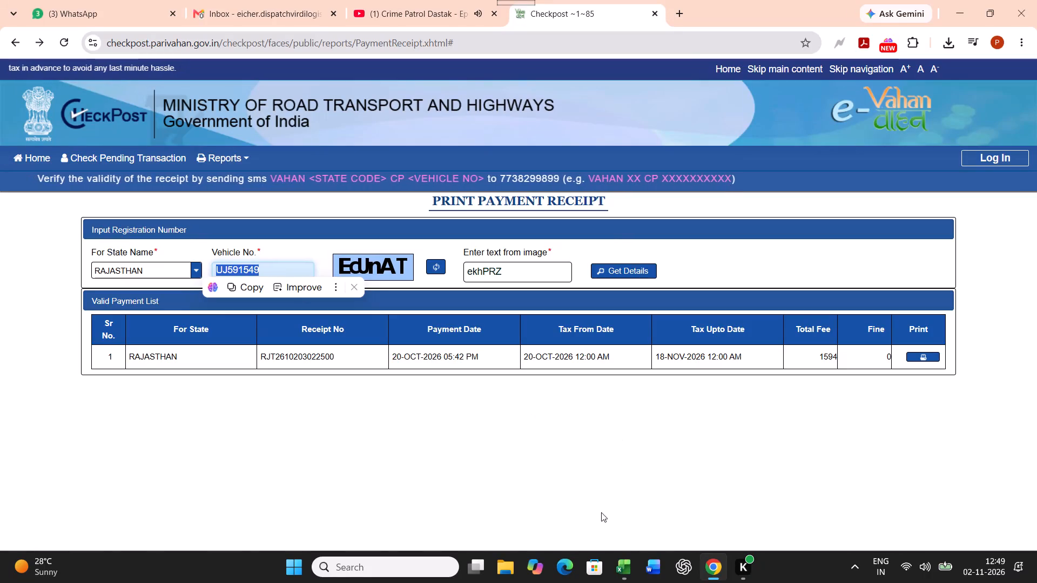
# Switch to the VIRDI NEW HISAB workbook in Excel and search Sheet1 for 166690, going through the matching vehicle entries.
pyautogui.click(621, 564)
pyautogui.click(549, 429)
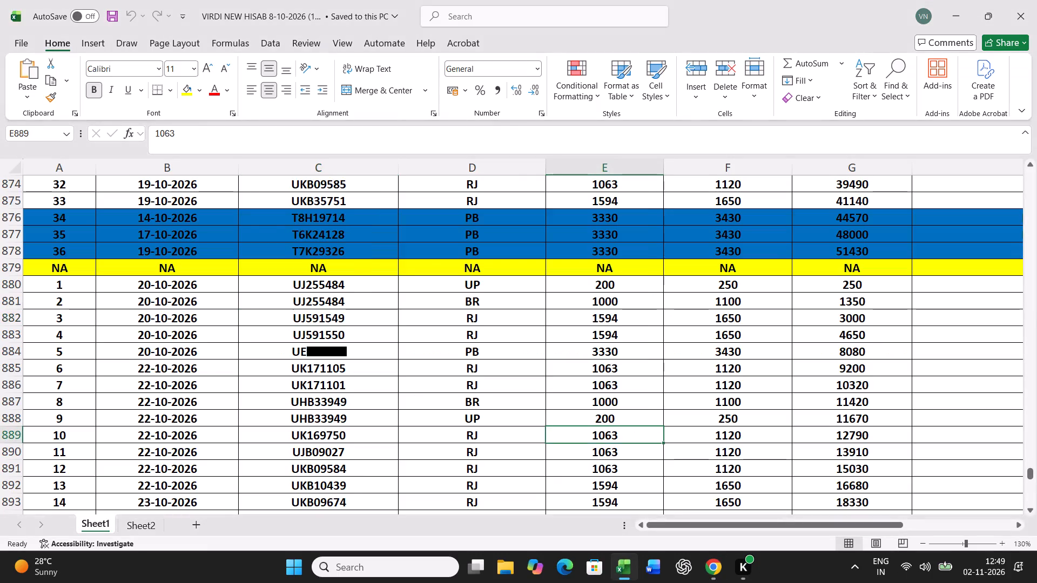
pyautogui.hotkey('ctrl', 'f')
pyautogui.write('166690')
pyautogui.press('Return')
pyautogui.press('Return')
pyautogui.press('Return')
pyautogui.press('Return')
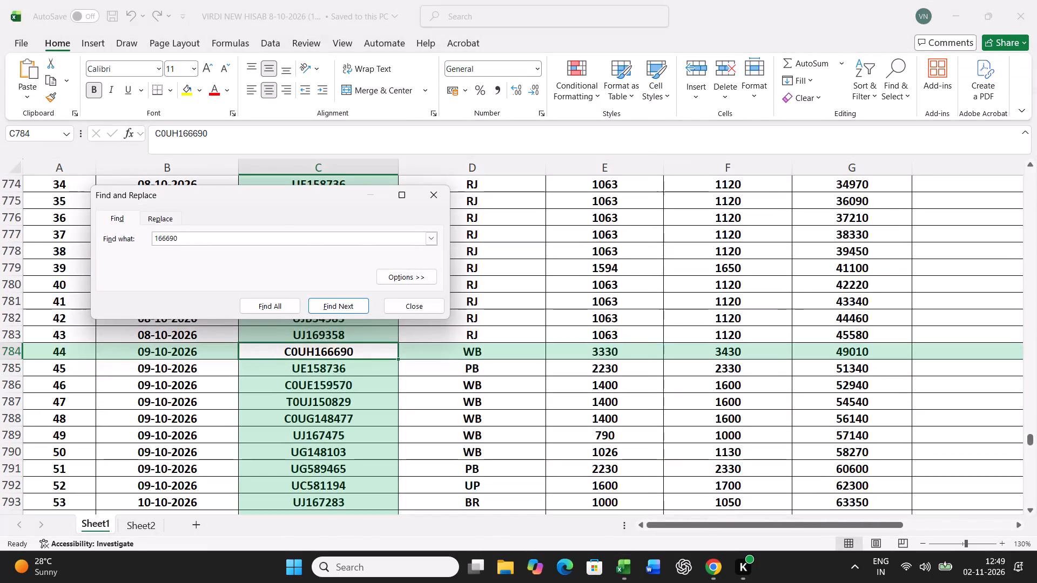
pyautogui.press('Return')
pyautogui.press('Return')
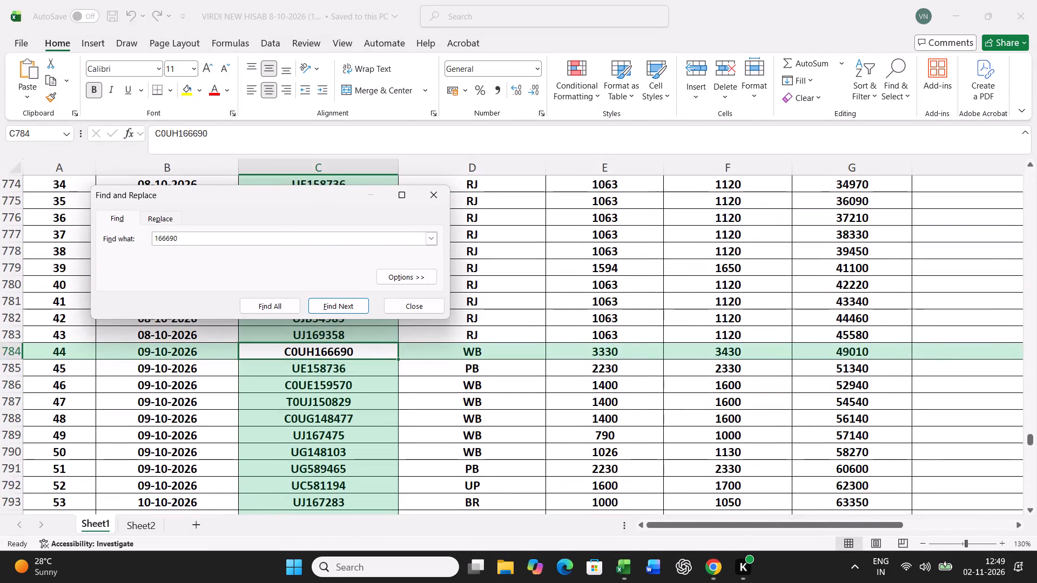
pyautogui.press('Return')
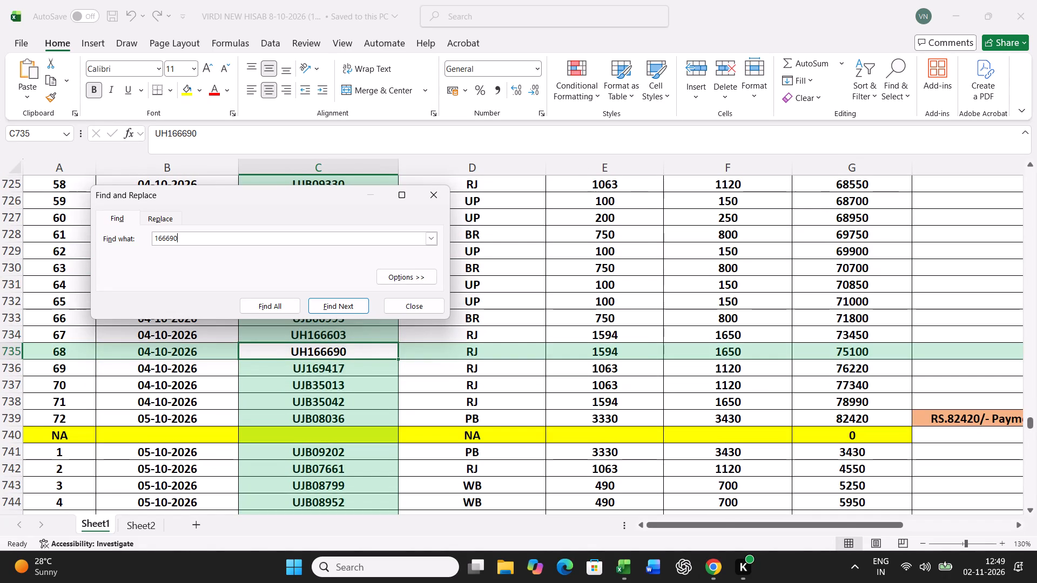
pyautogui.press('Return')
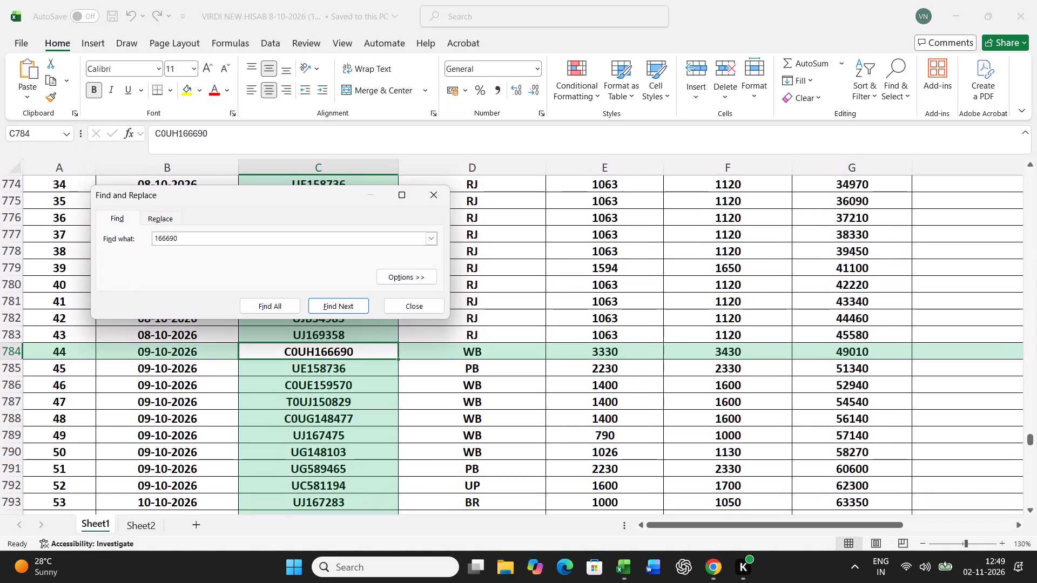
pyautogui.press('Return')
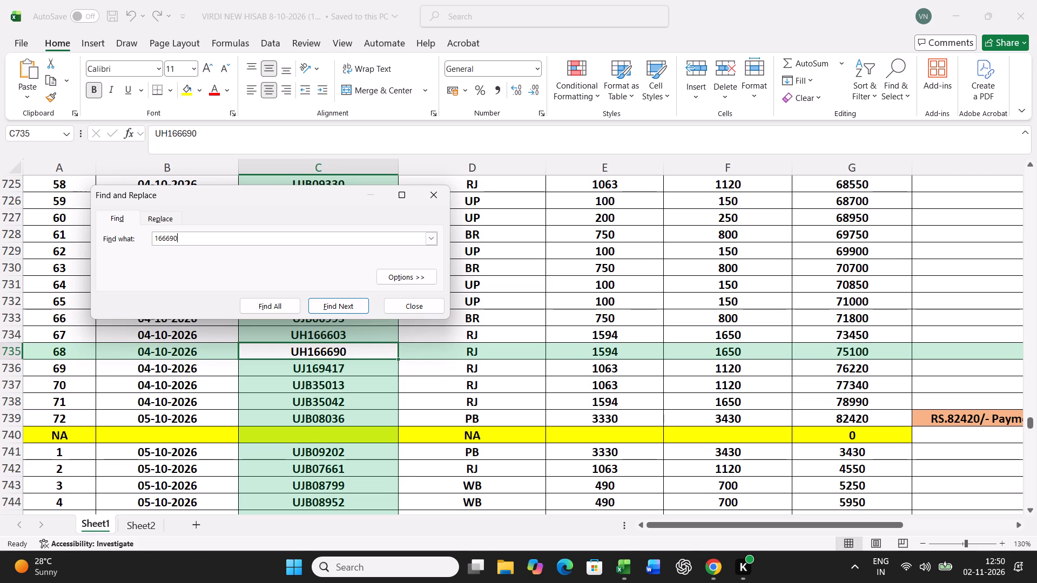
# Switch back to the Checkpost payment receipt page in Chrome.
pyautogui.click(709, 556)
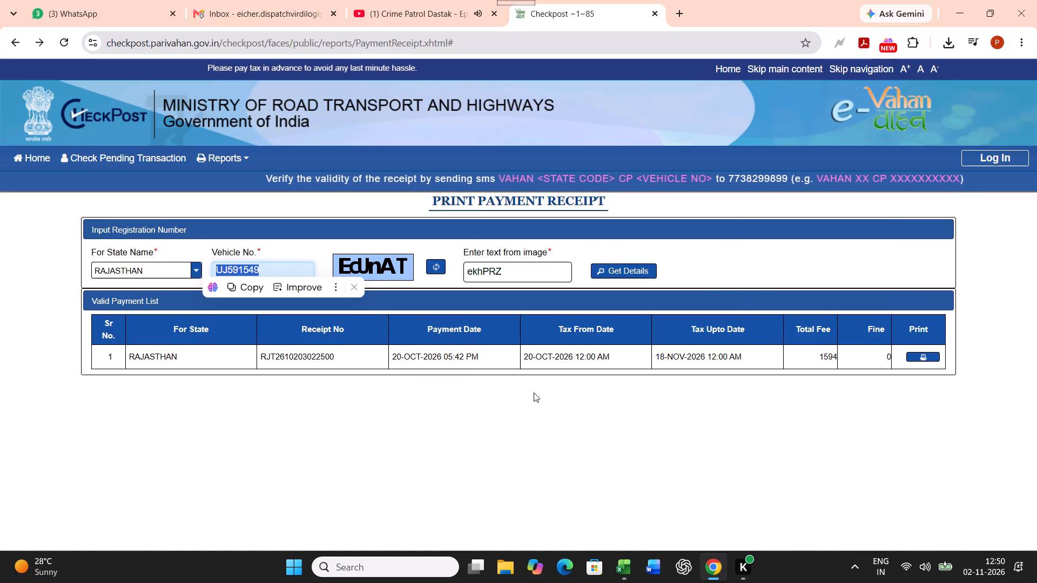
# Open Google Maps in a new tab and look up Baddi, Himachal Pradesh.
pyautogui.click(680, 19)
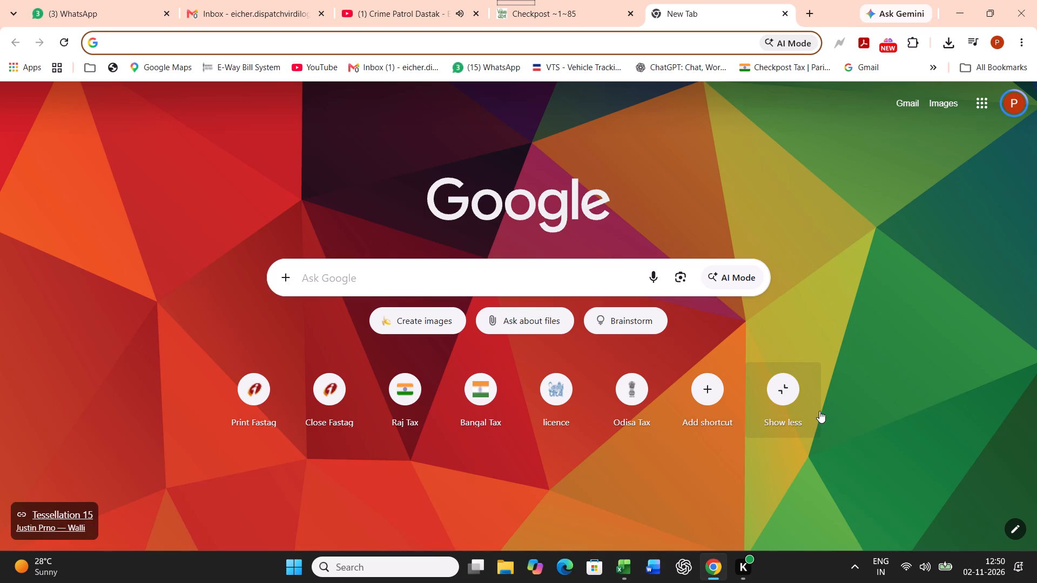
pyautogui.click(173, 66)
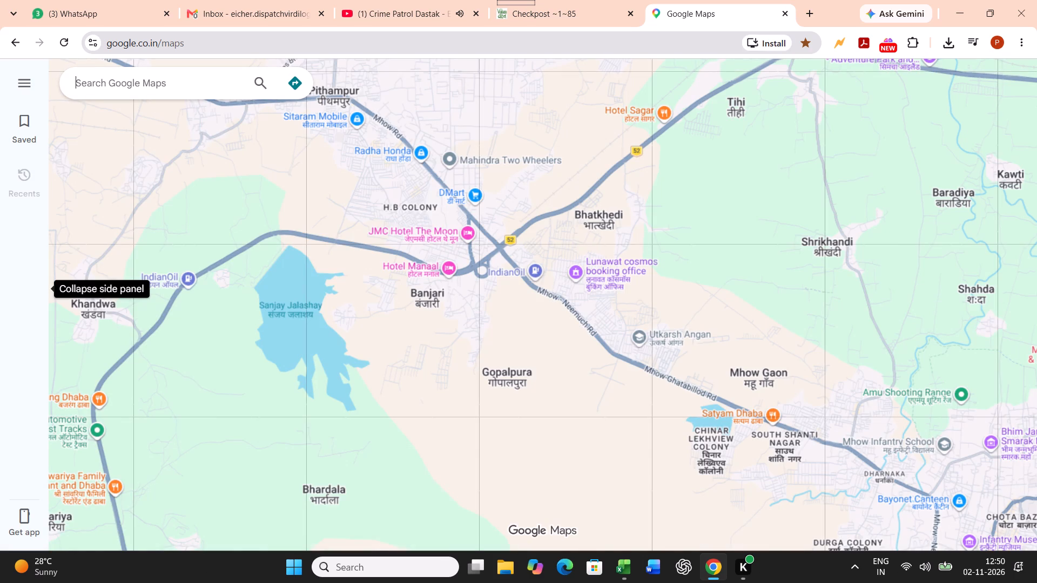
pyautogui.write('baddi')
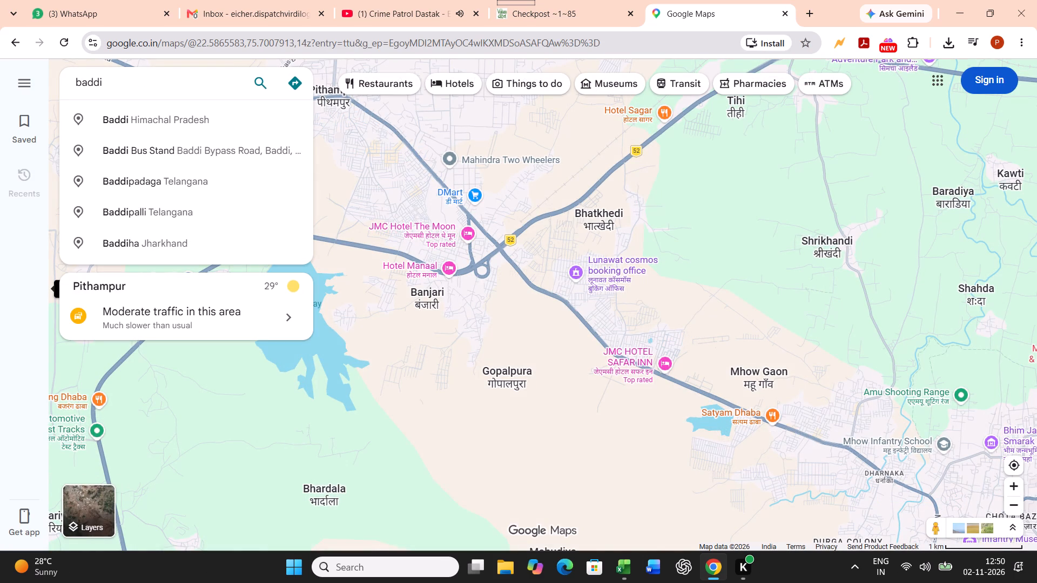
pyautogui.click(170, 121)
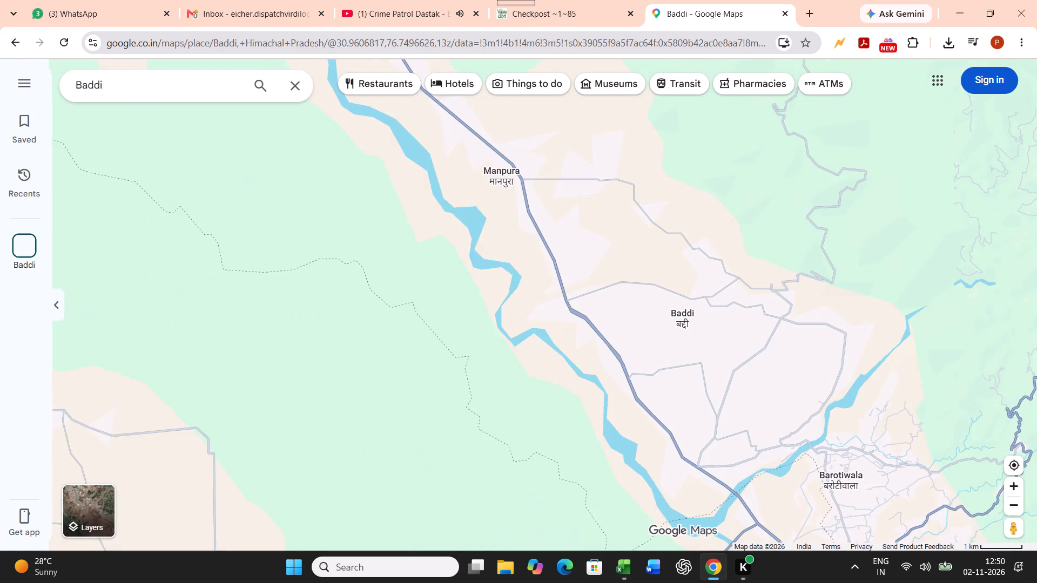
pyautogui.click(172, 84)
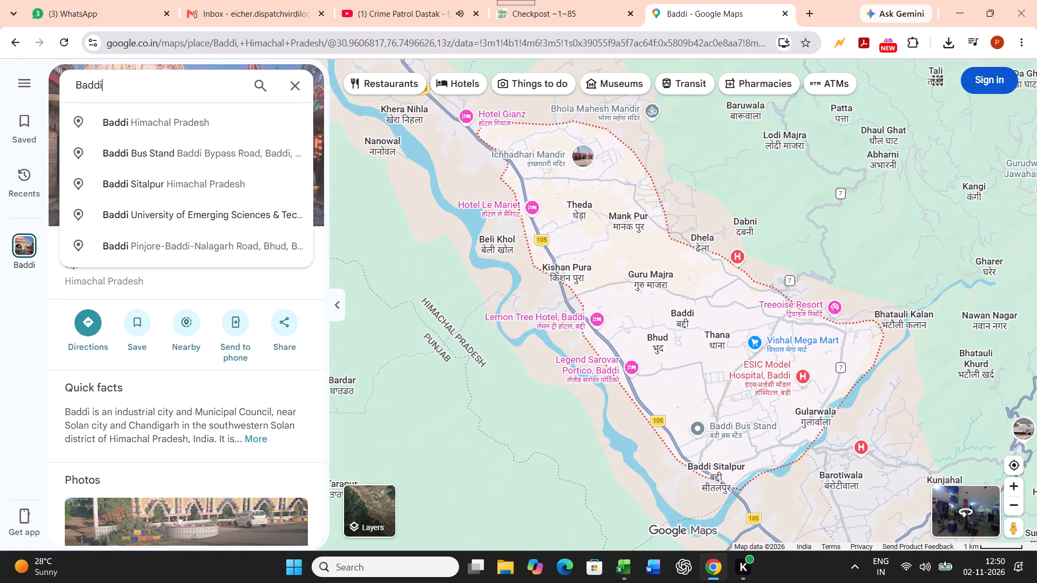
pyautogui.click(158, 119)
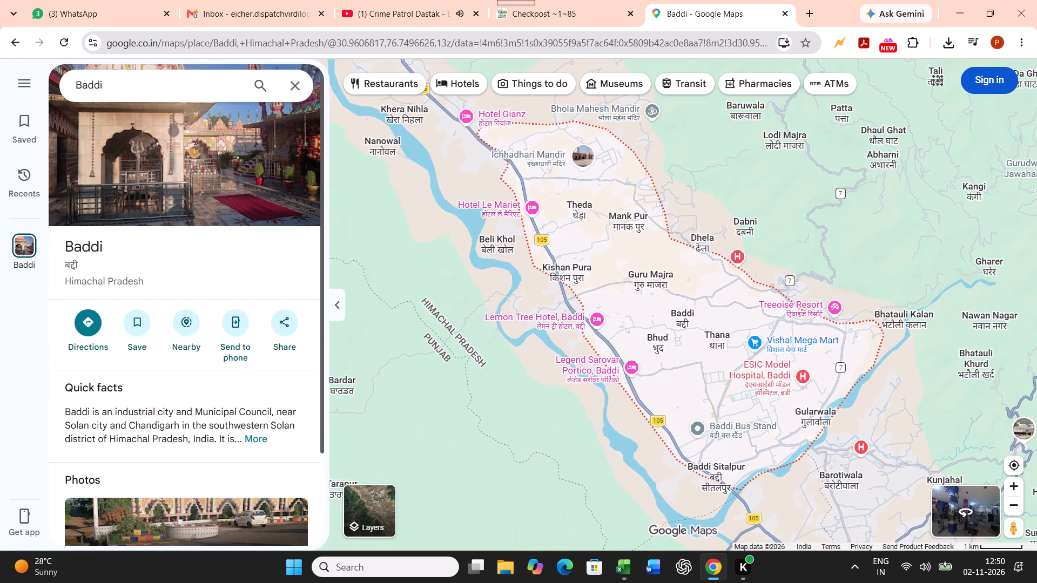
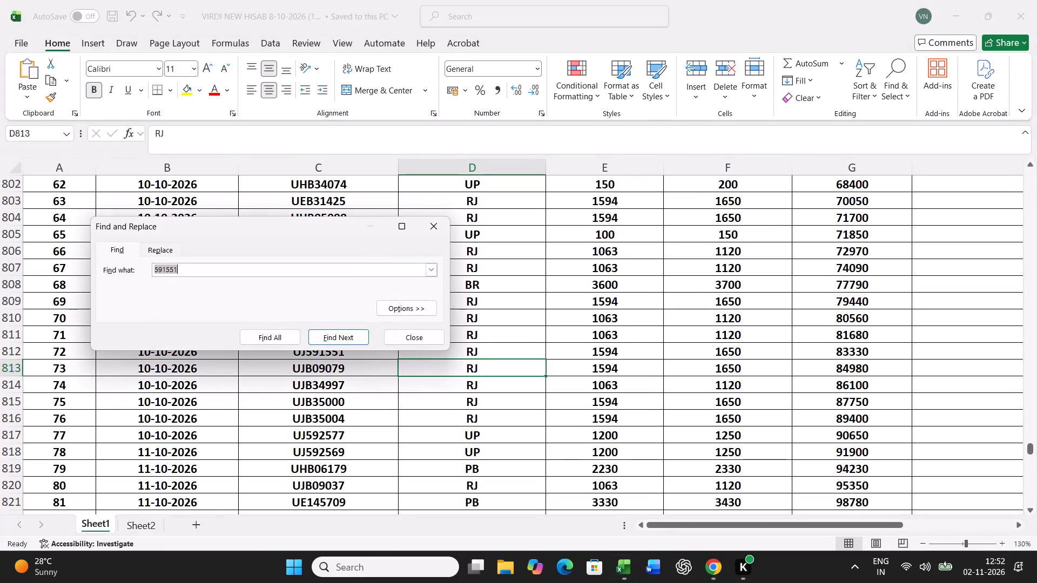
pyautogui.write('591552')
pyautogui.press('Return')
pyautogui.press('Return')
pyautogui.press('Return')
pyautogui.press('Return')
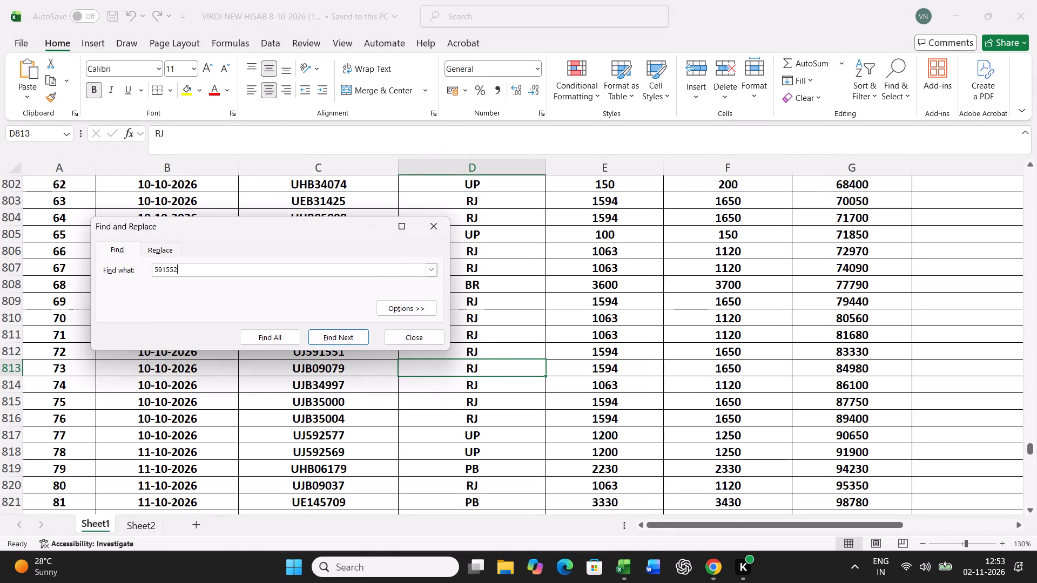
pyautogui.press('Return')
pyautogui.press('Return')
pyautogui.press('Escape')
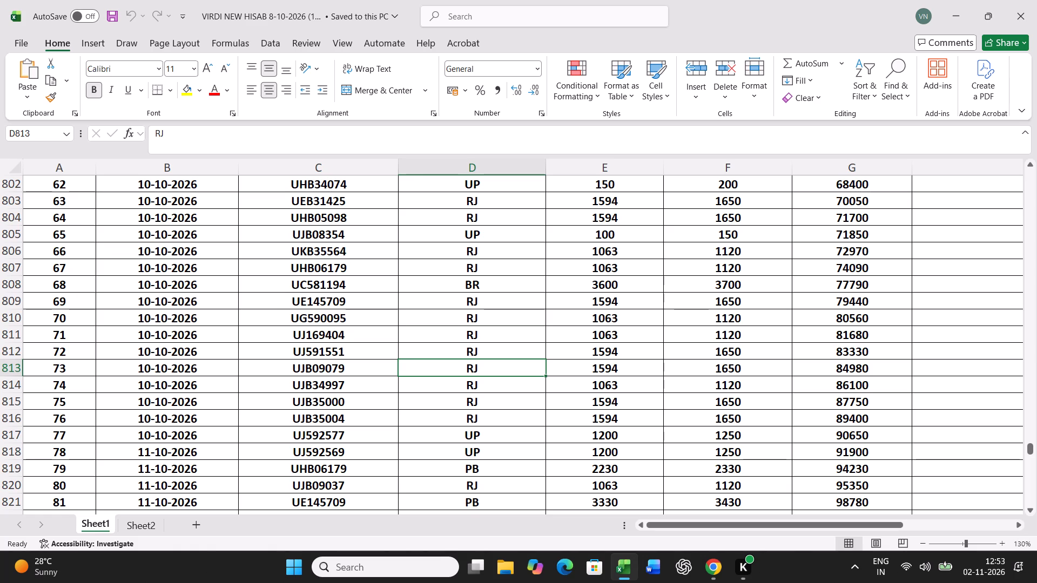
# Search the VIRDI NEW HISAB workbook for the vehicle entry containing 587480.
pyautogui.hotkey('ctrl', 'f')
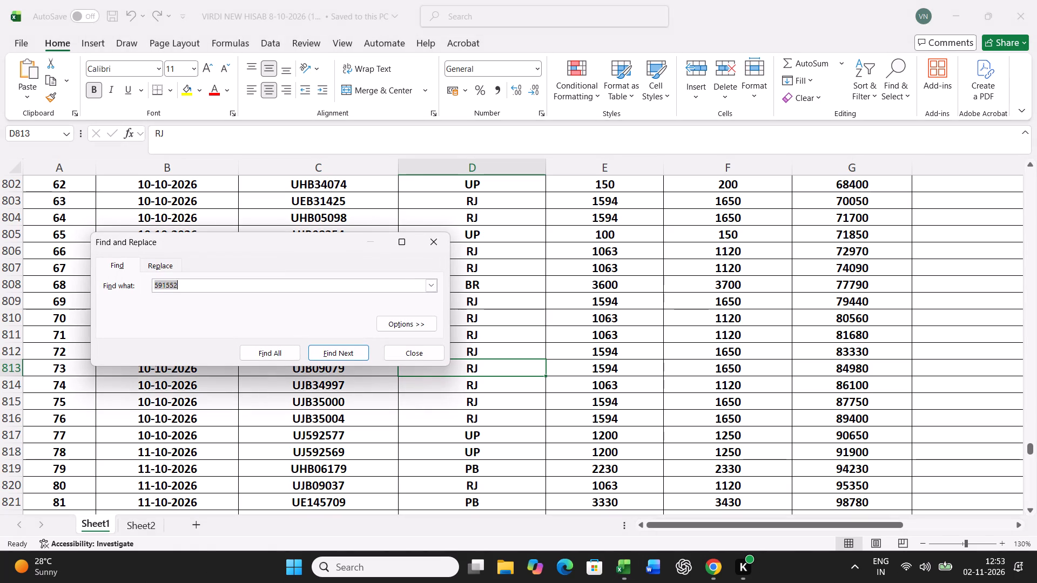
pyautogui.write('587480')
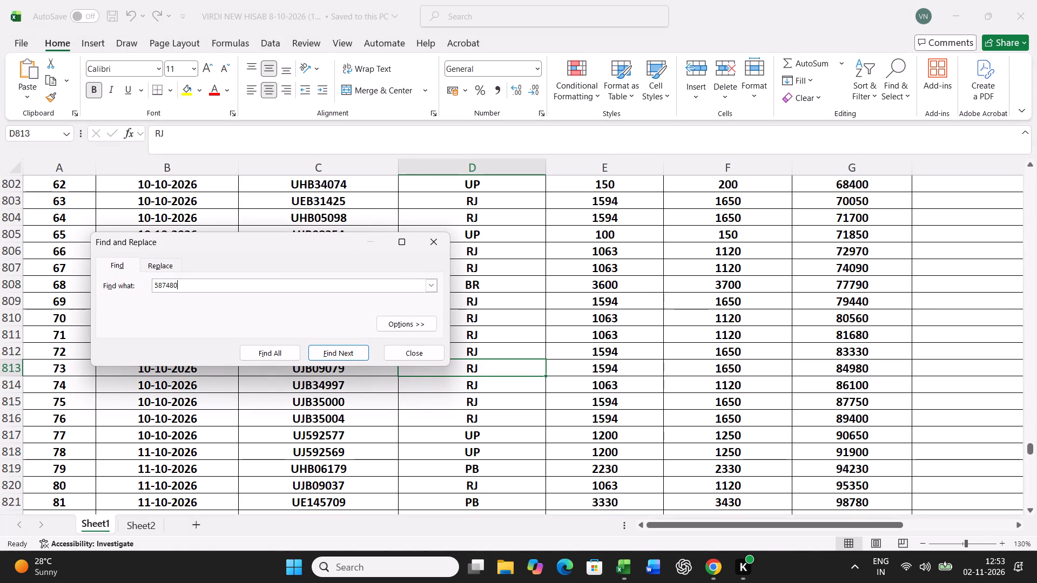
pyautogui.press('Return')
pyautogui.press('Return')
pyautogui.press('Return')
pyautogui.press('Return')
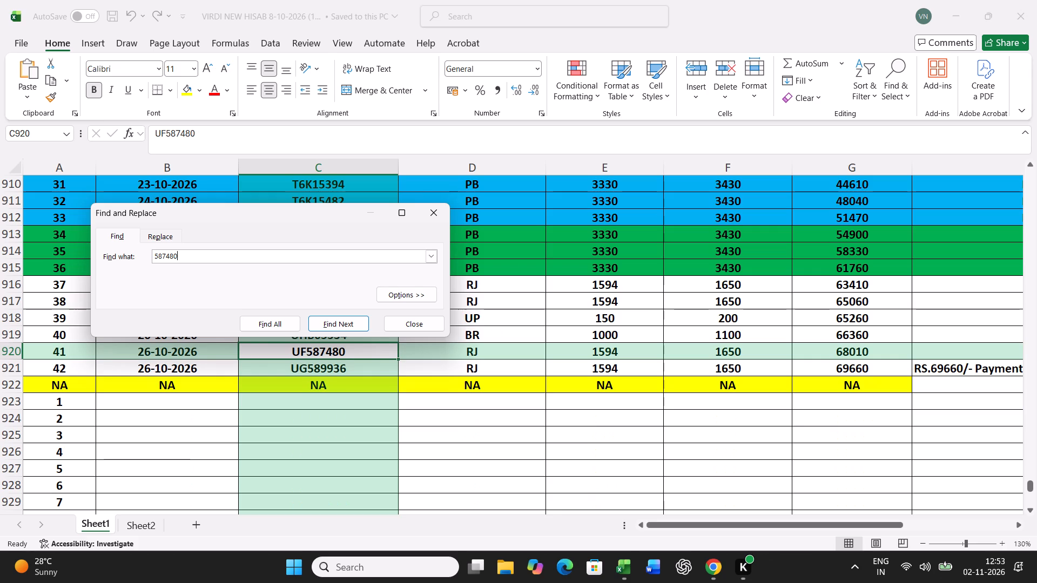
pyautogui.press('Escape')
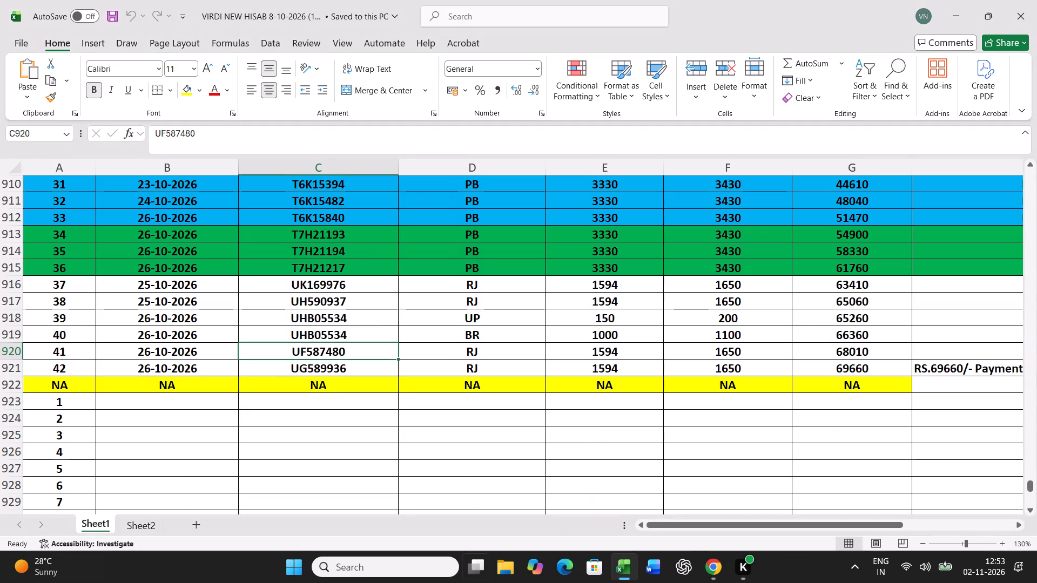
pyautogui.click(714, 566)
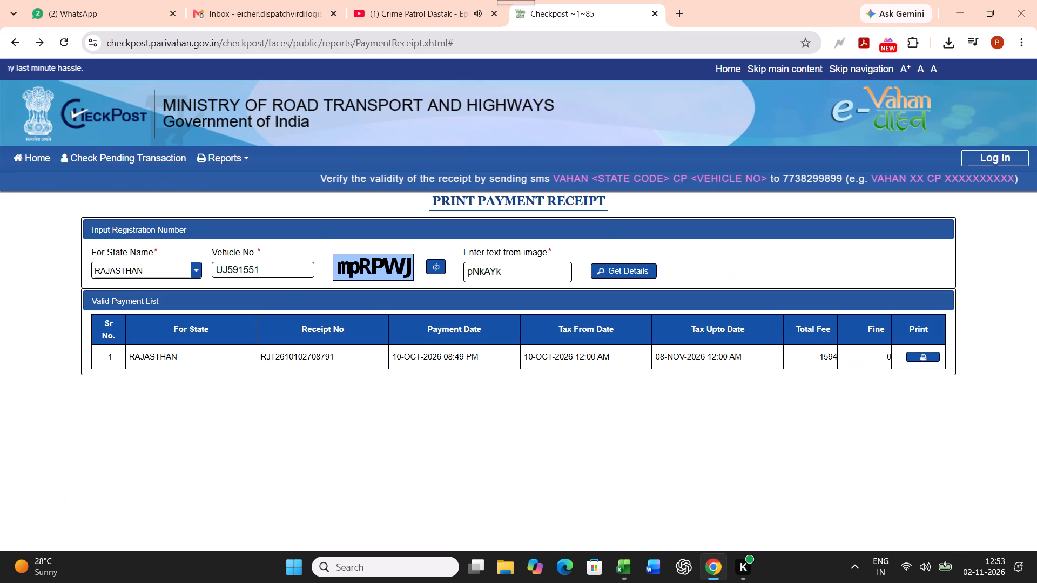
pyautogui.doubleClick(282, 275)
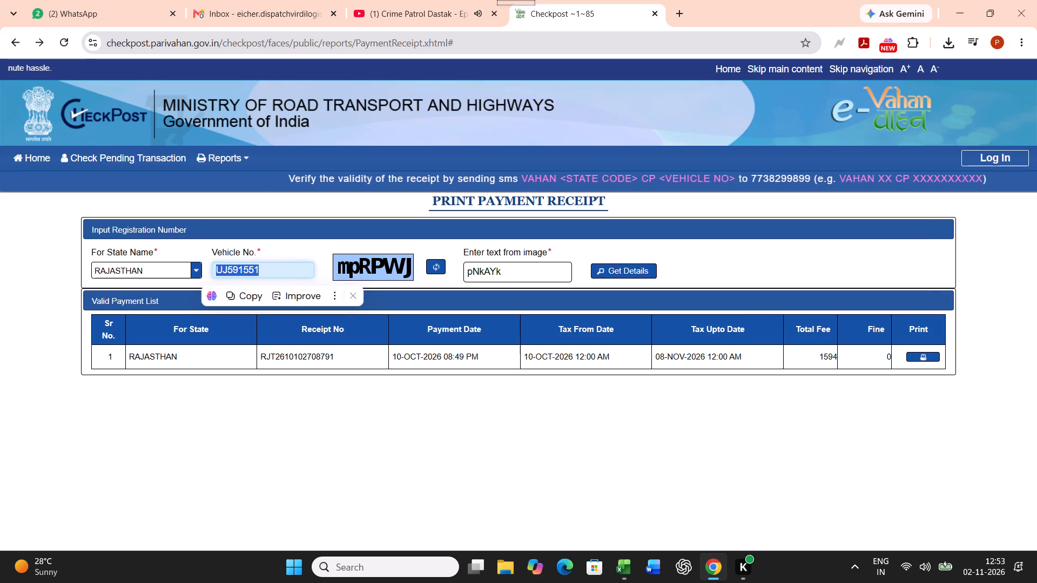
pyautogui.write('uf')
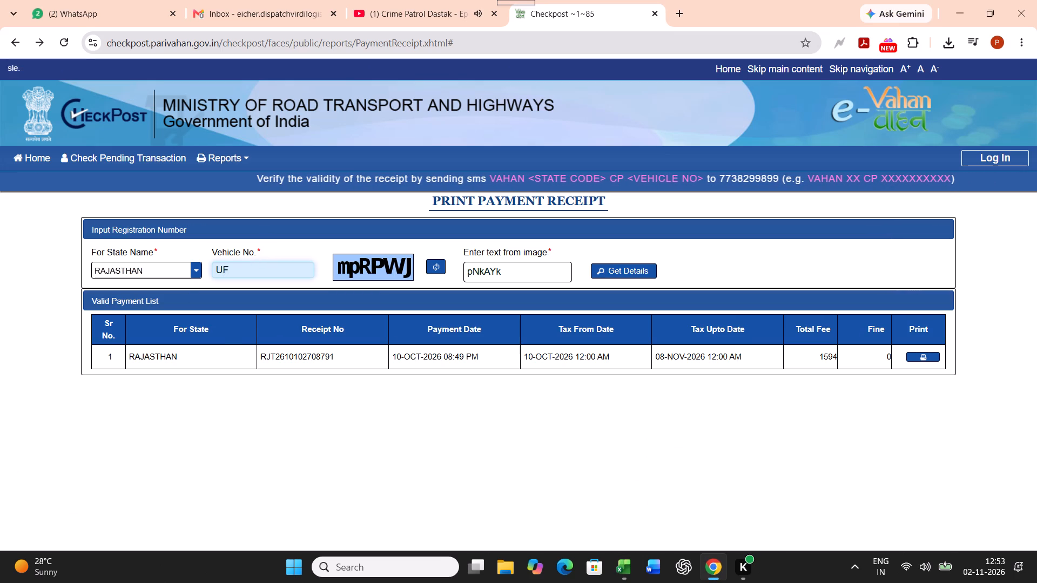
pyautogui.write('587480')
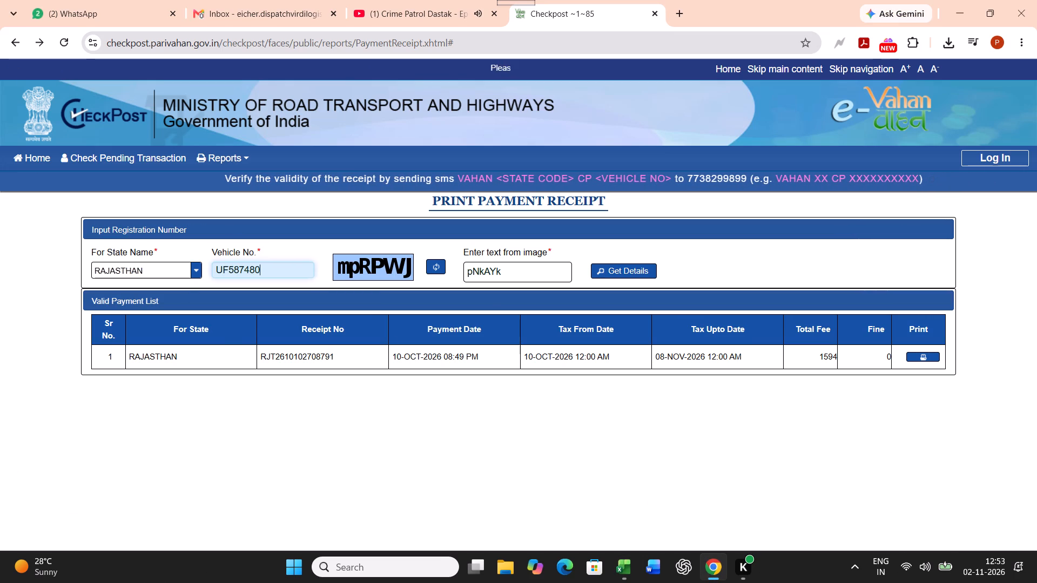
pyautogui.tripleClick(511, 272)
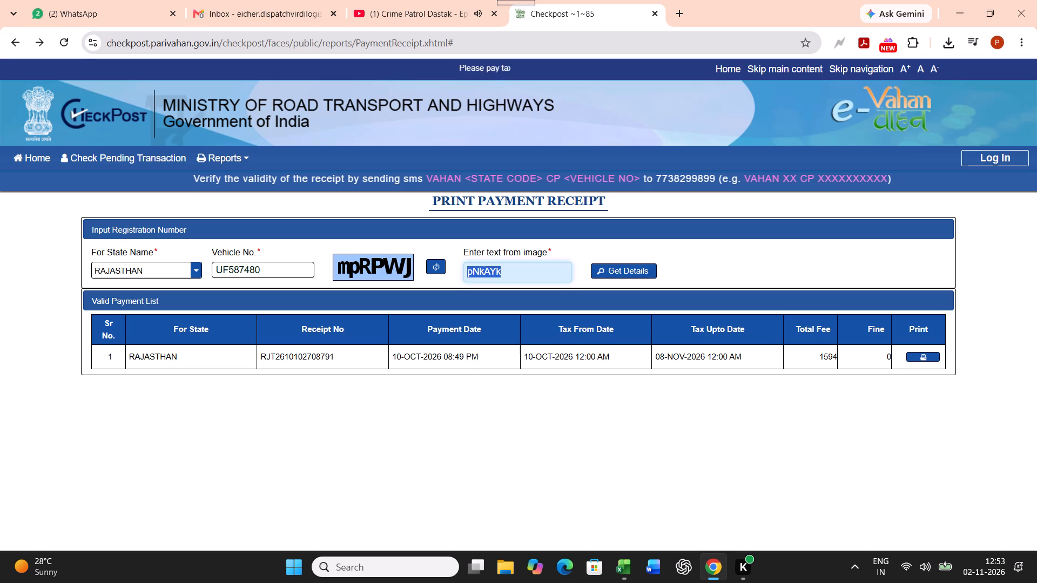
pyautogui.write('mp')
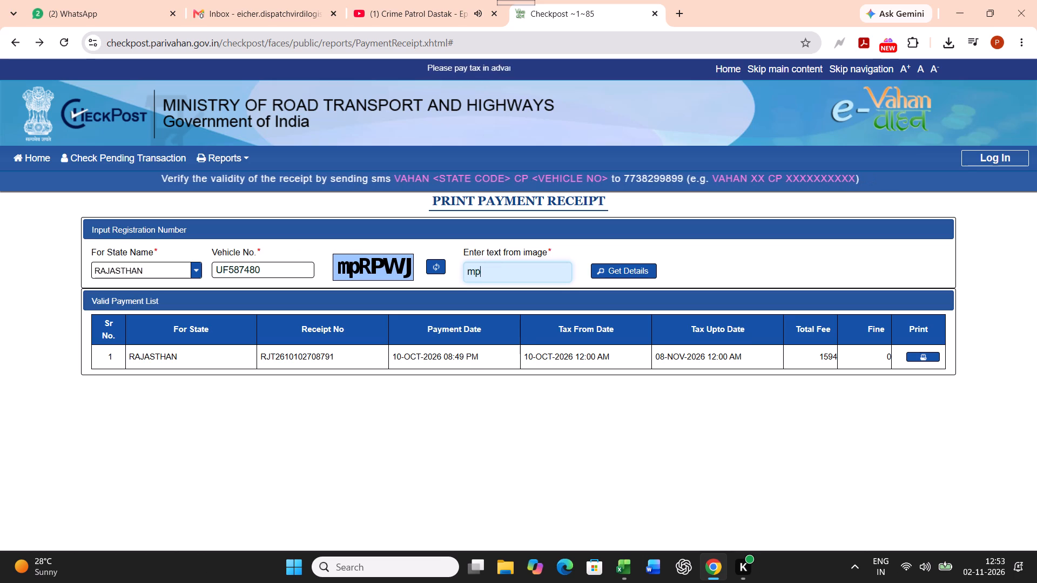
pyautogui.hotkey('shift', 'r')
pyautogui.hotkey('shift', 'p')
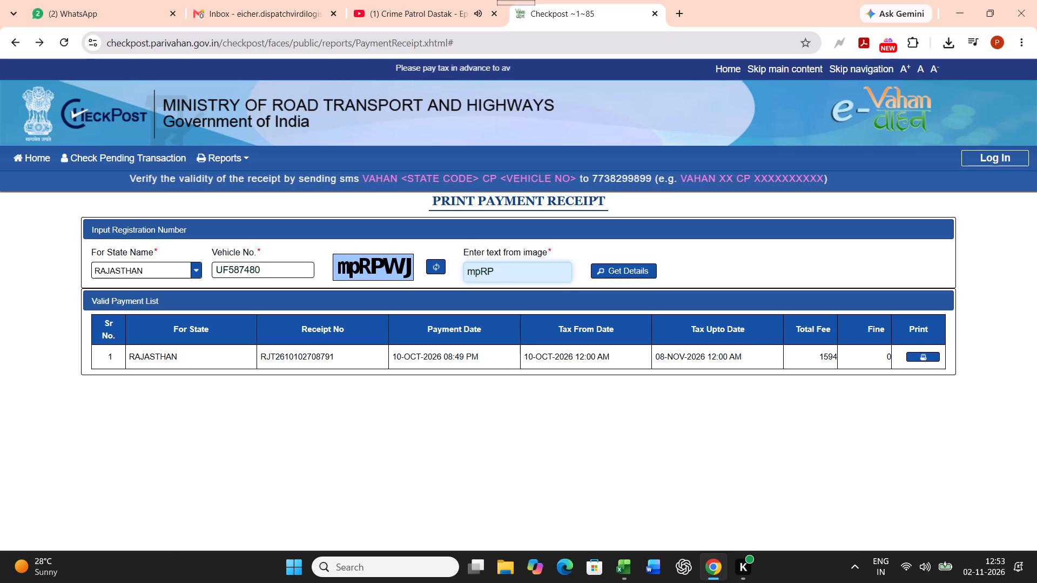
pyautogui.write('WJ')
pyautogui.click(611, 274)
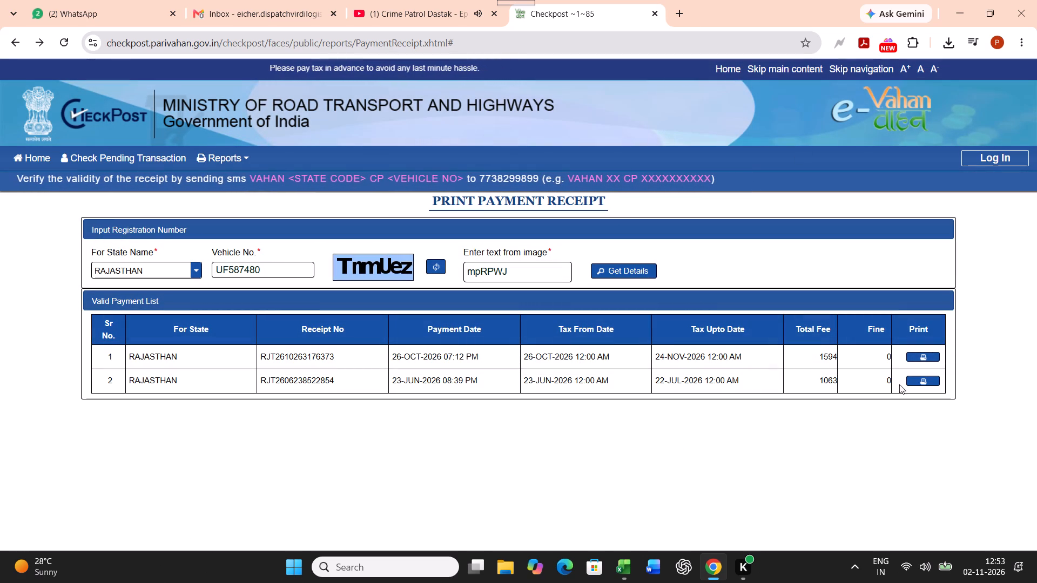
pyautogui.click(925, 357)
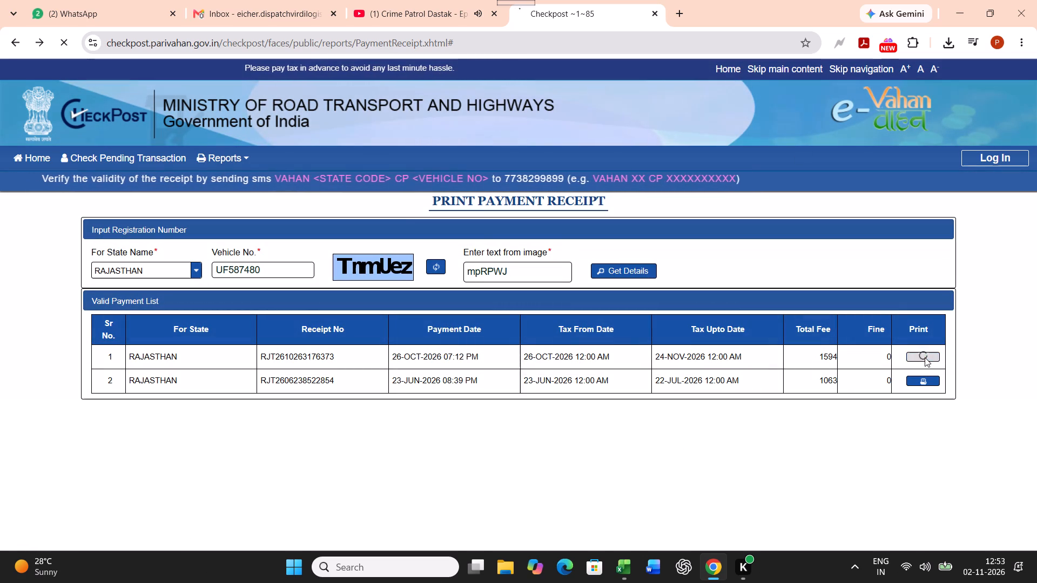
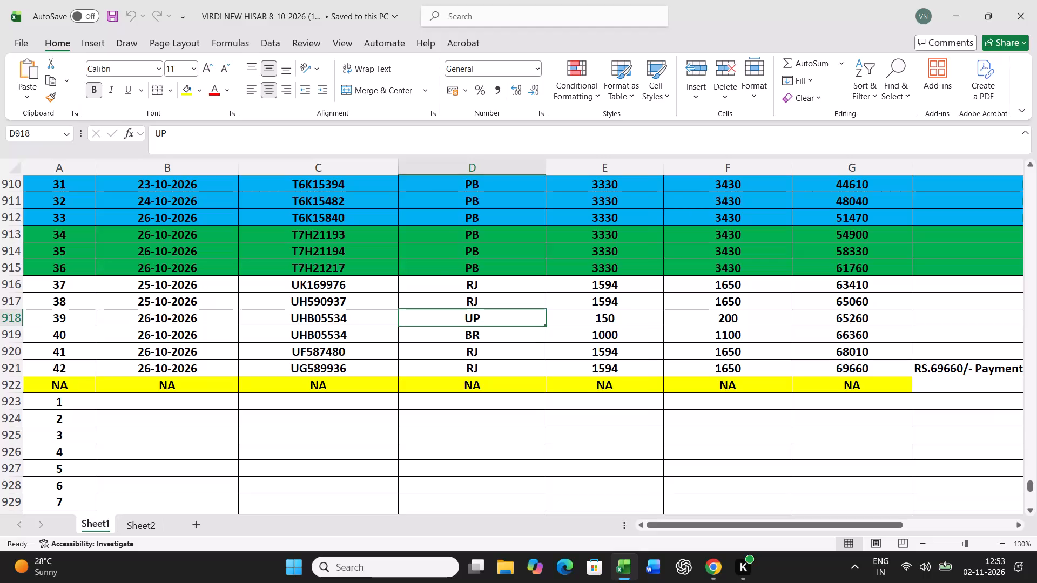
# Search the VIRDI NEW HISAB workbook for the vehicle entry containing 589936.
pyautogui.hotkey('ctrl', 'f')
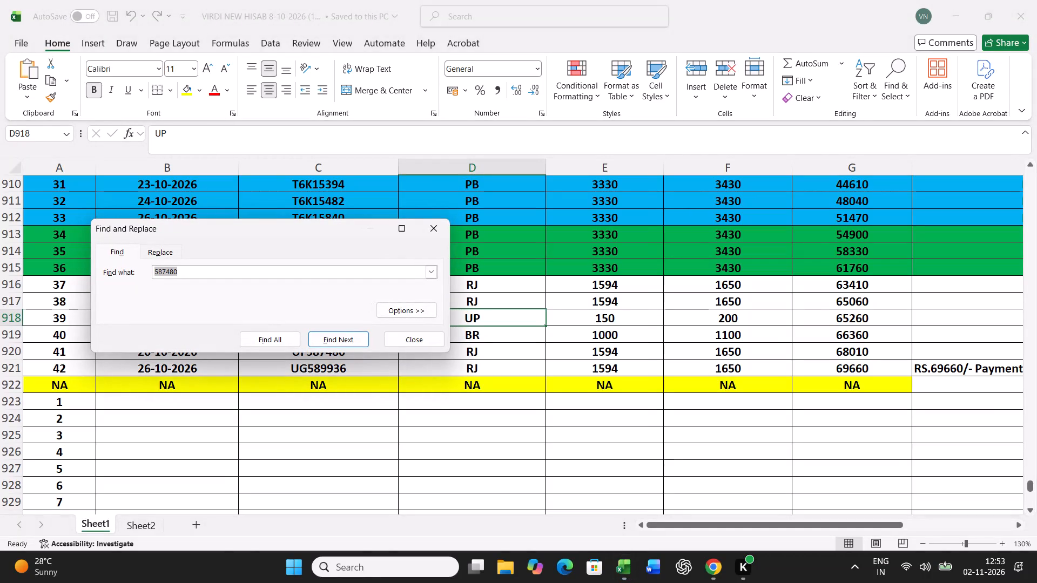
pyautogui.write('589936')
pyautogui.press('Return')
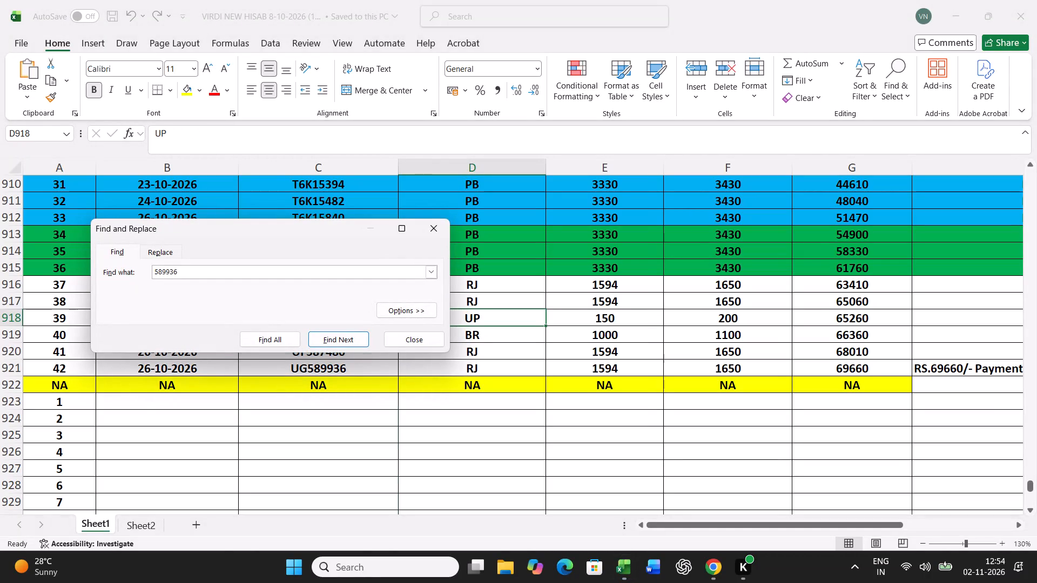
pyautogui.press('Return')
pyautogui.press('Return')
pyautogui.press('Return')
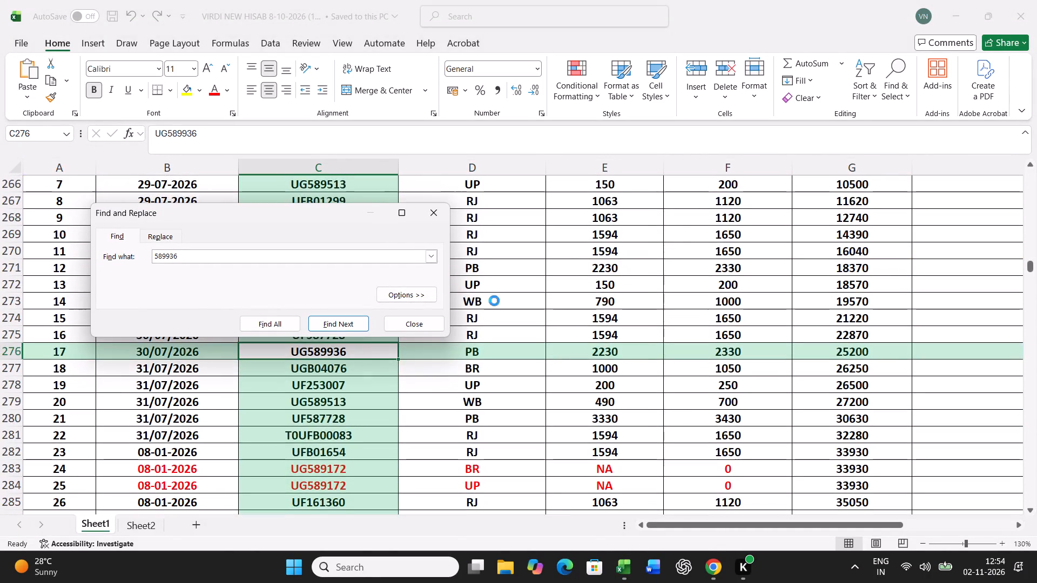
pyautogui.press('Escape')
pyautogui.click(715, 574)
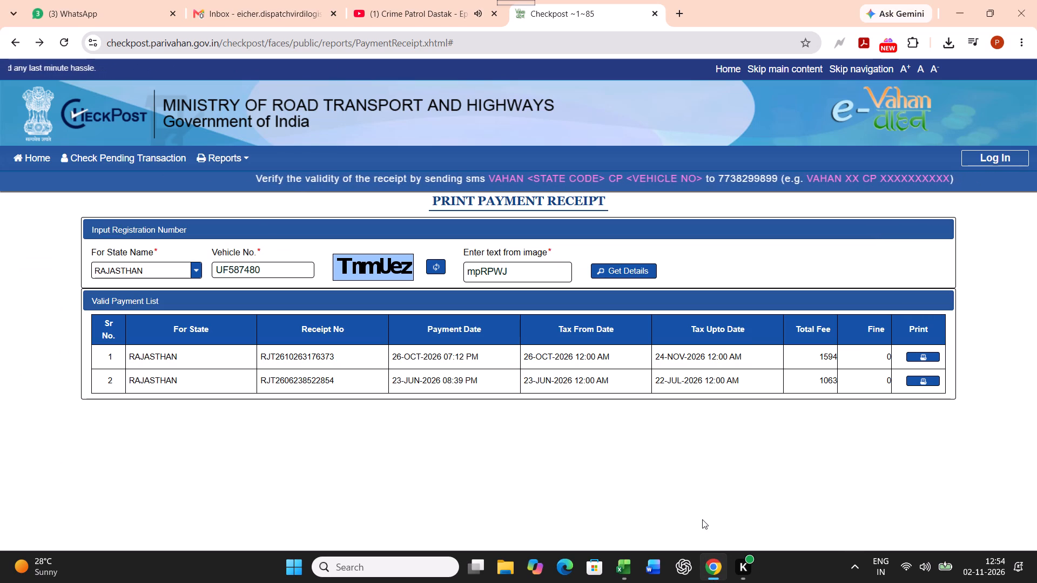
pyautogui.doubleClick(284, 276)
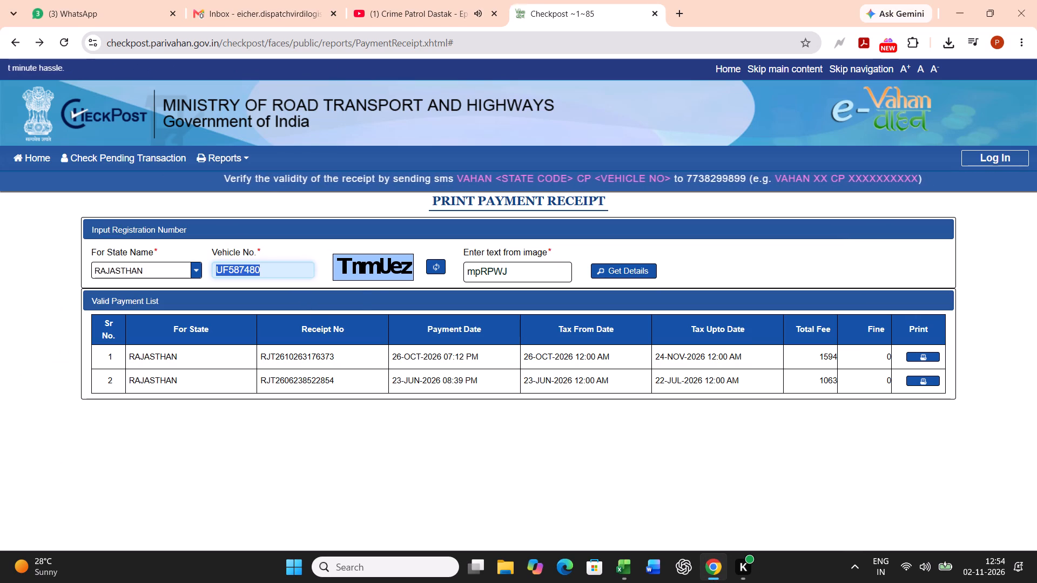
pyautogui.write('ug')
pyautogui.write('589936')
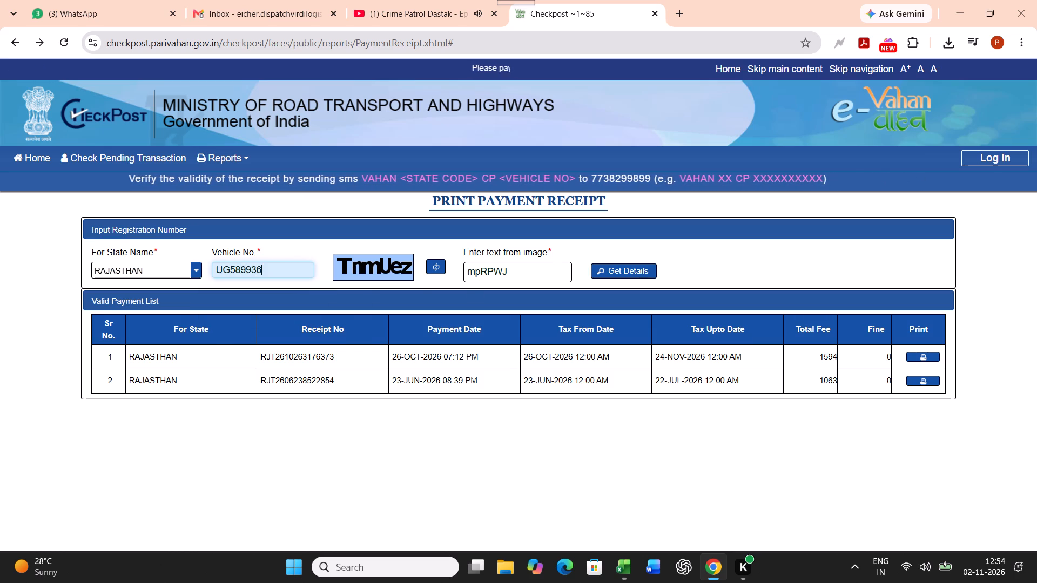
pyautogui.doubleClick(538, 271)
pyautogui.write('Tn')
pyautogui.press('m')
pyautogui.hotkey('shift', 'u')
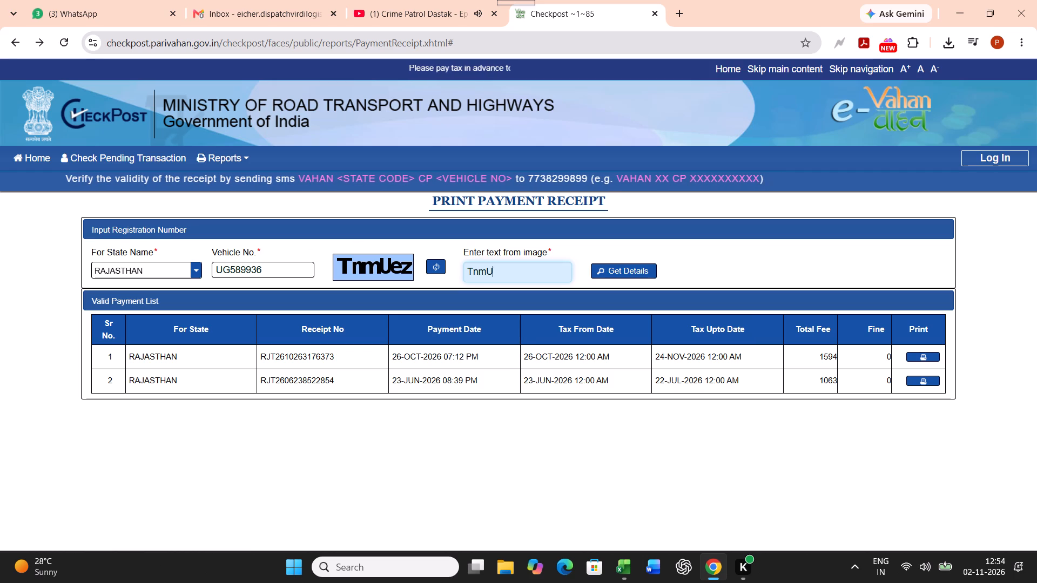
pyautogui.write('ez')
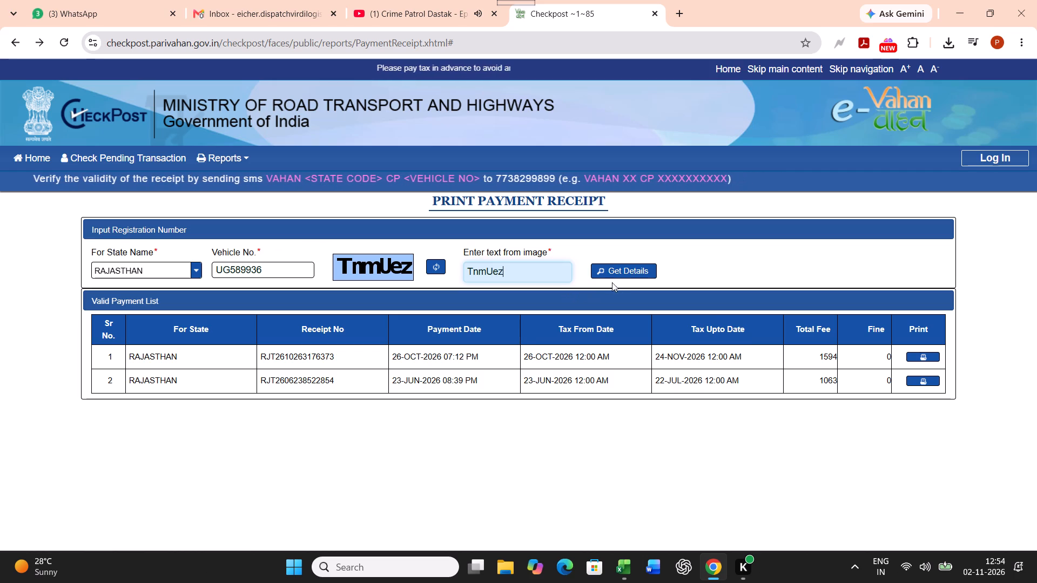
pyautogui.click(617, 272)
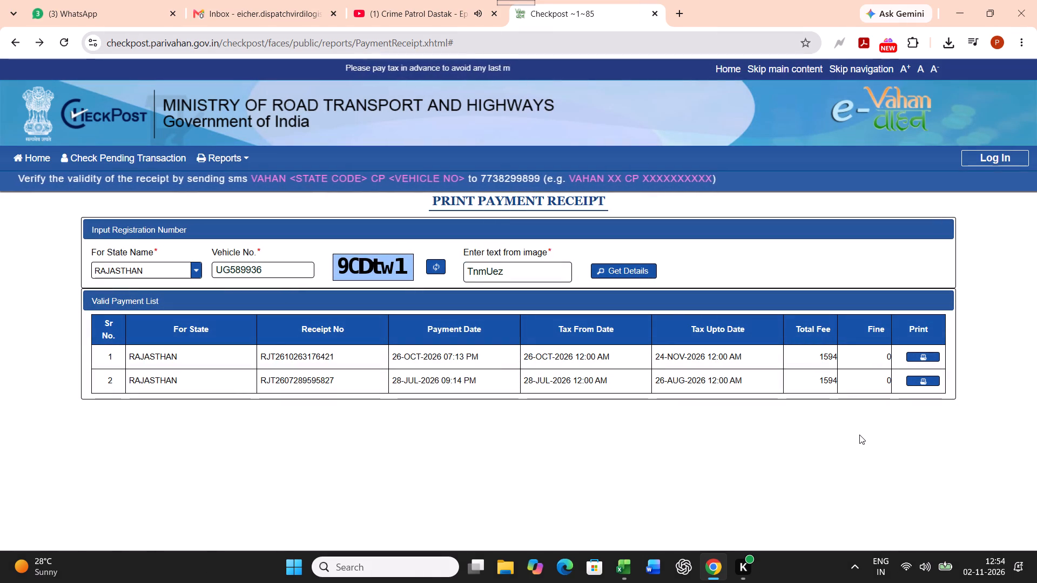
pyautogui.click(921, 352)
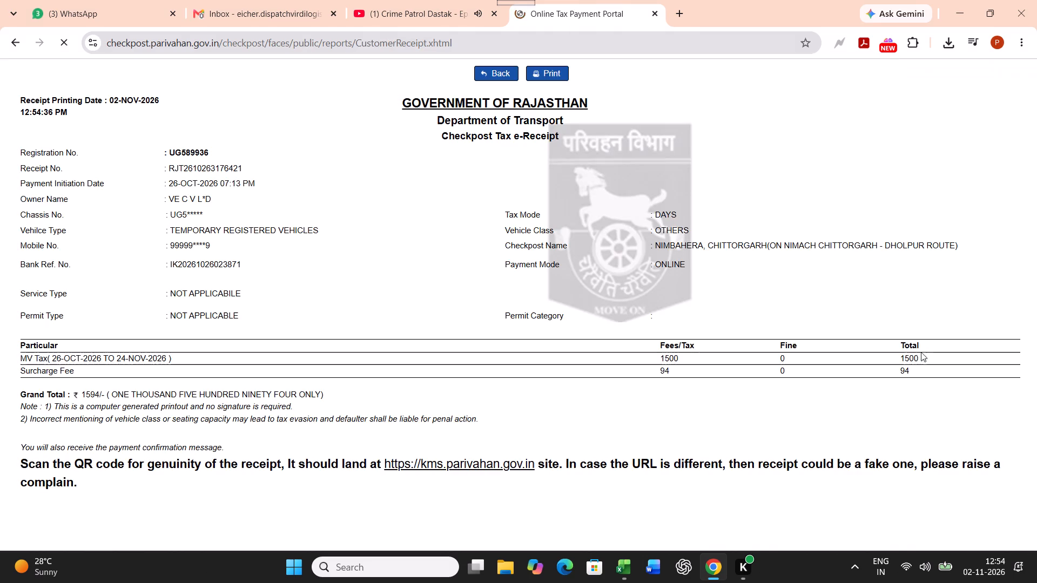
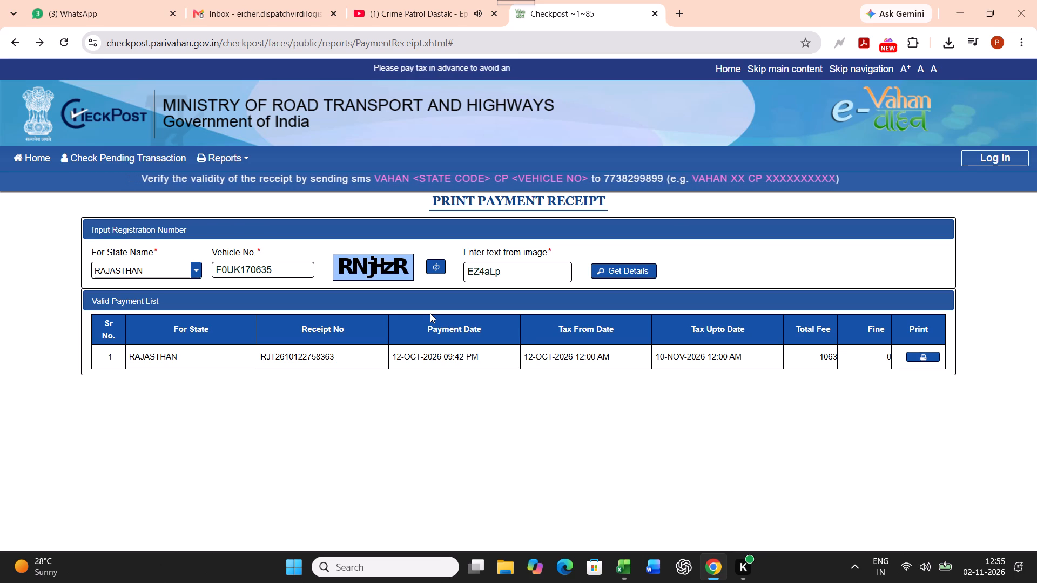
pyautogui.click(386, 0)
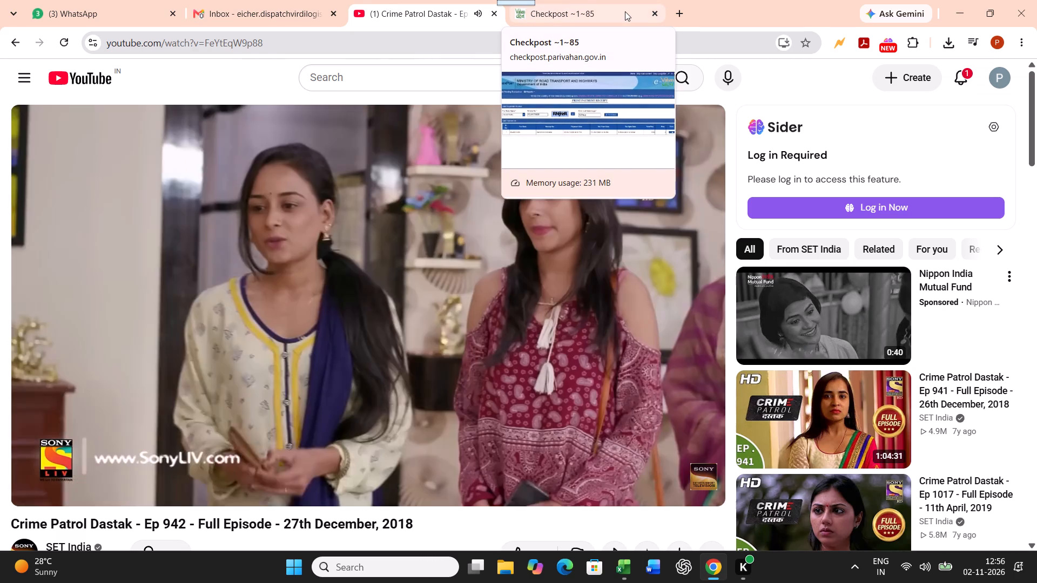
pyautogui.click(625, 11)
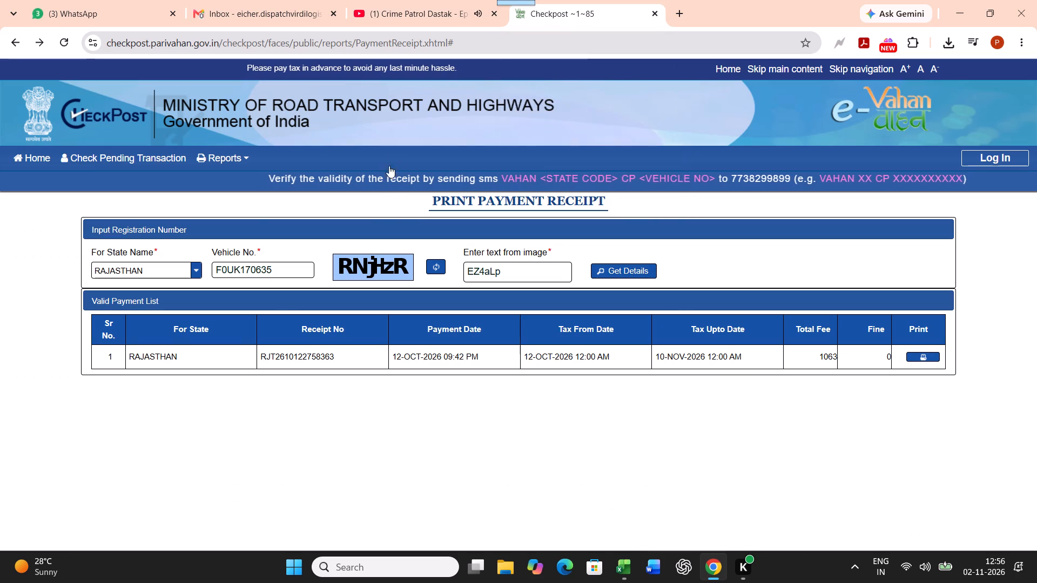
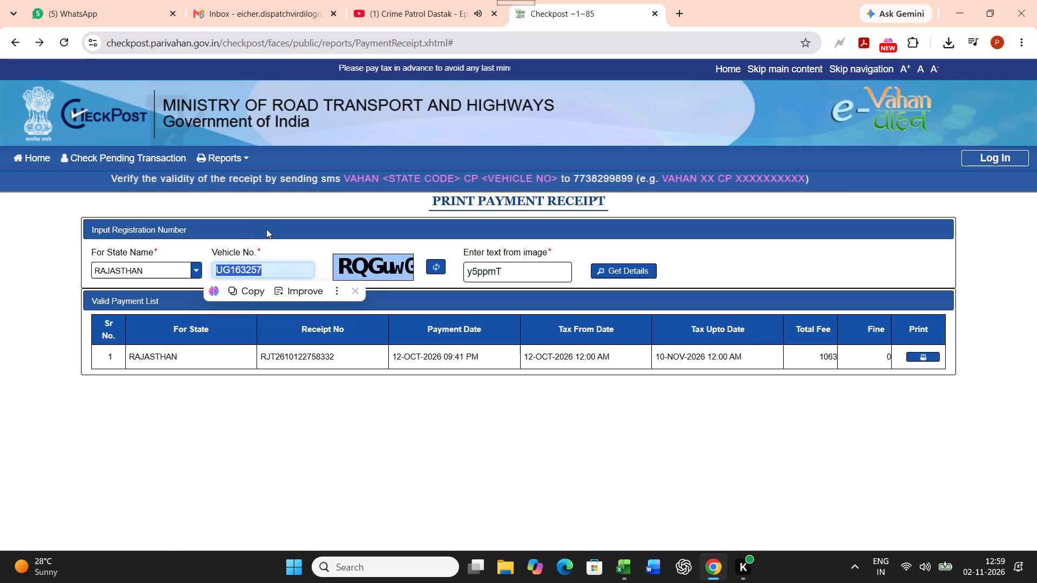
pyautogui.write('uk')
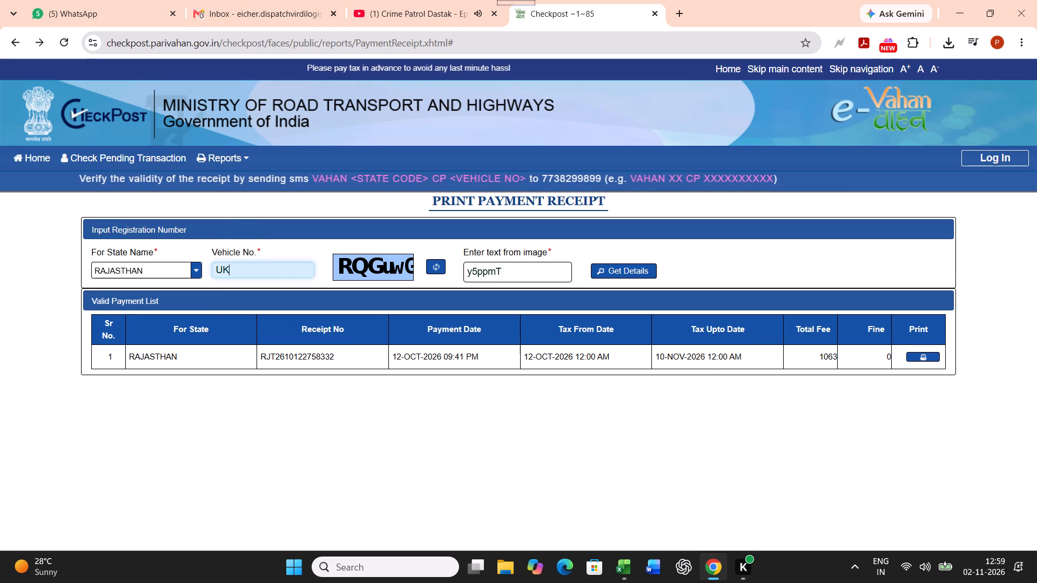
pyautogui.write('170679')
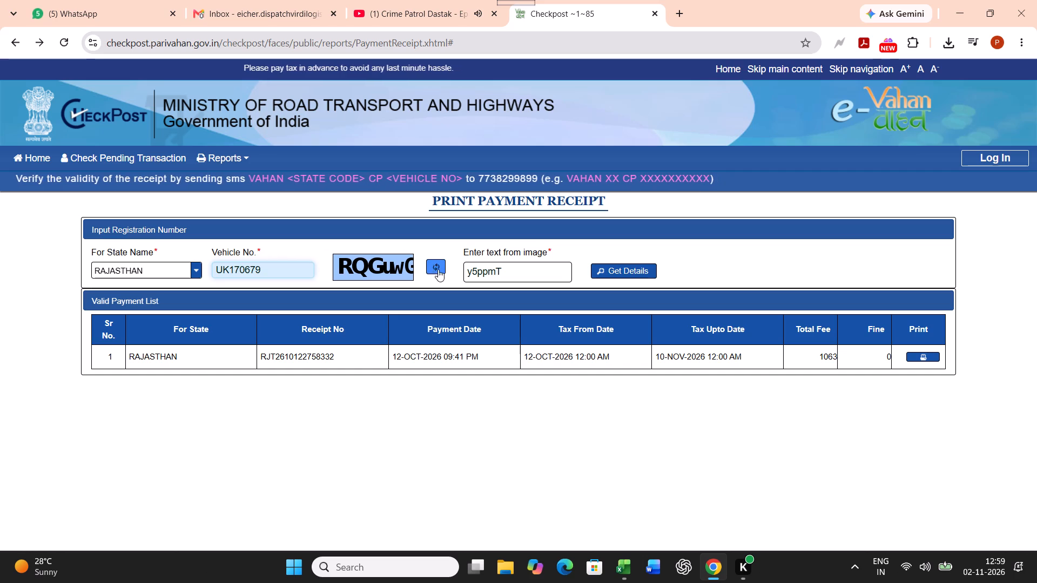
pyautogui.click(438, 269)
pyautogui.doubleClick(519, 277)
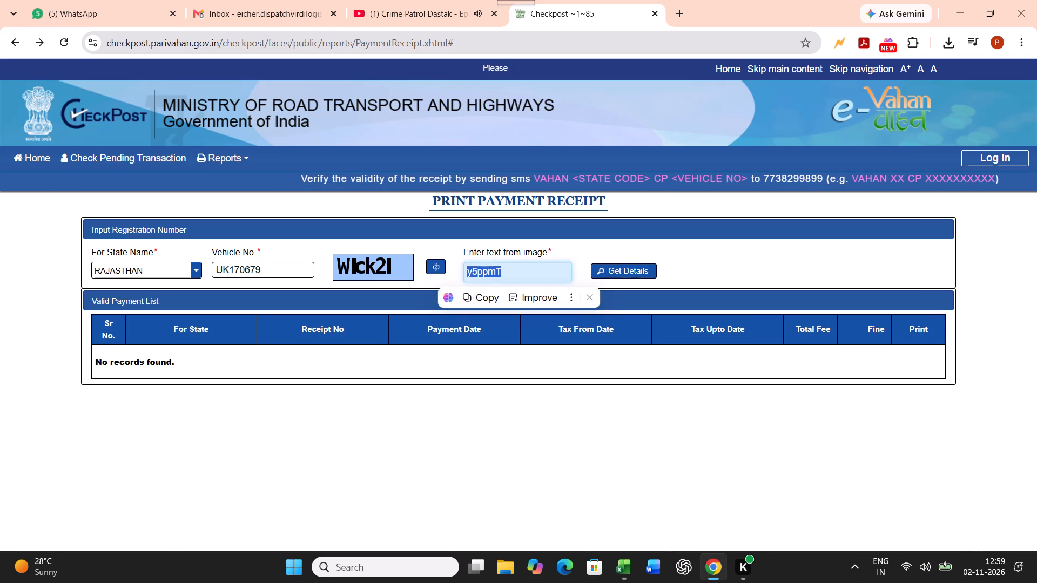
pyautogui.write('WI')
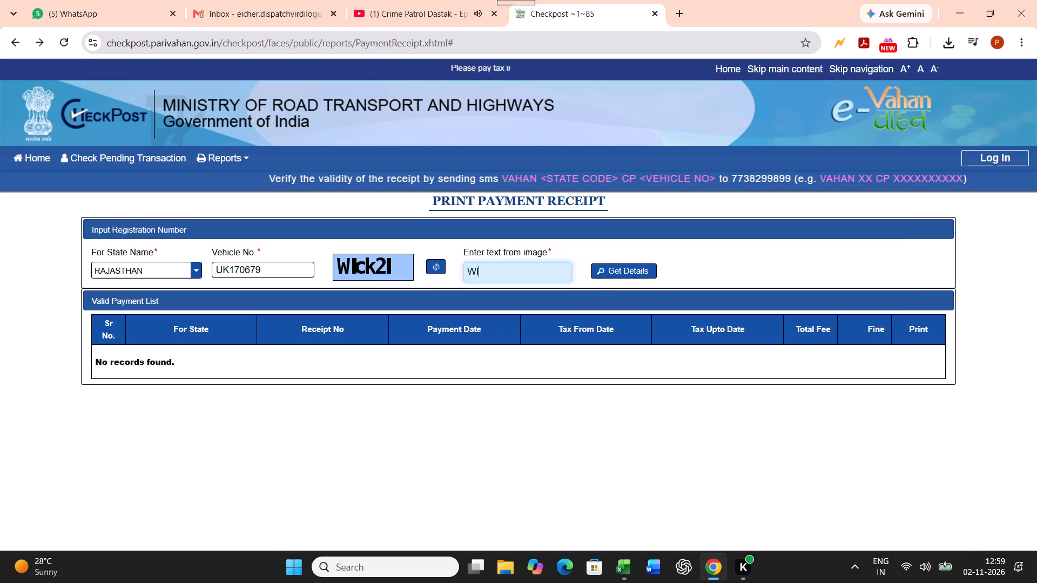
pyautogui.write('ck')
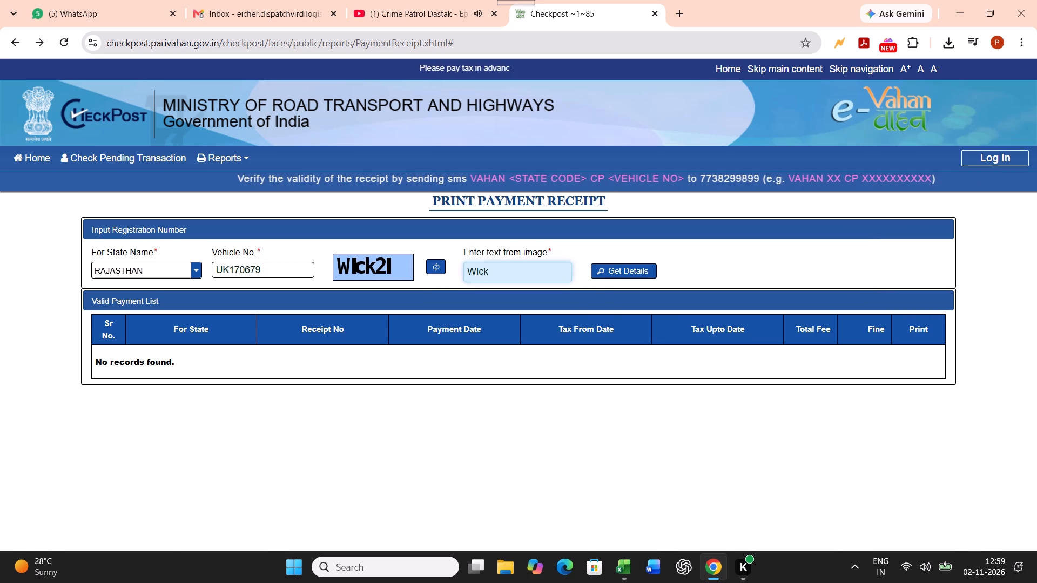
pyautogui.write('2I')
pyautogui.click(647, 269)
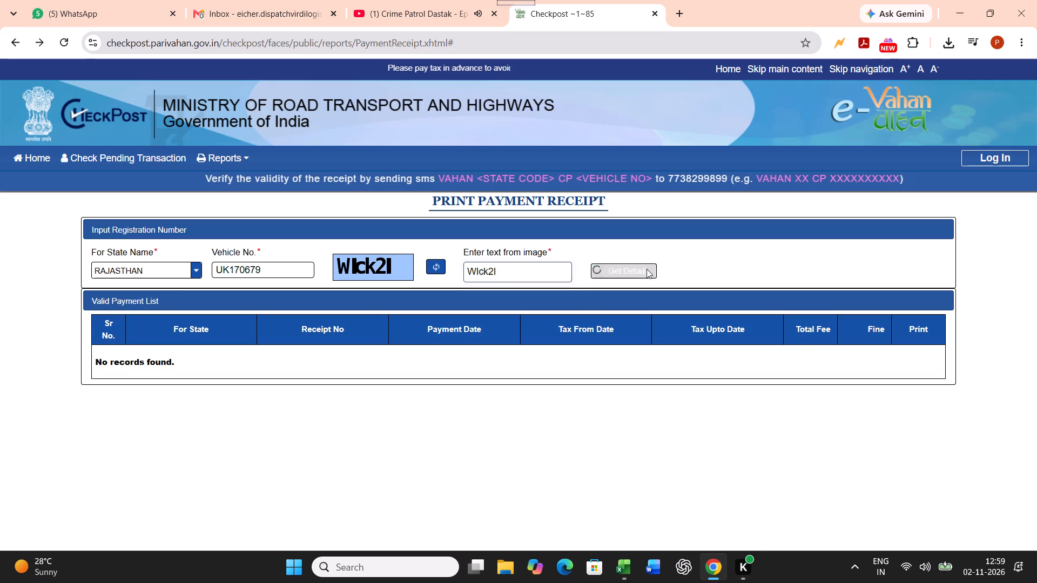
pyautogui.click(521, 329)
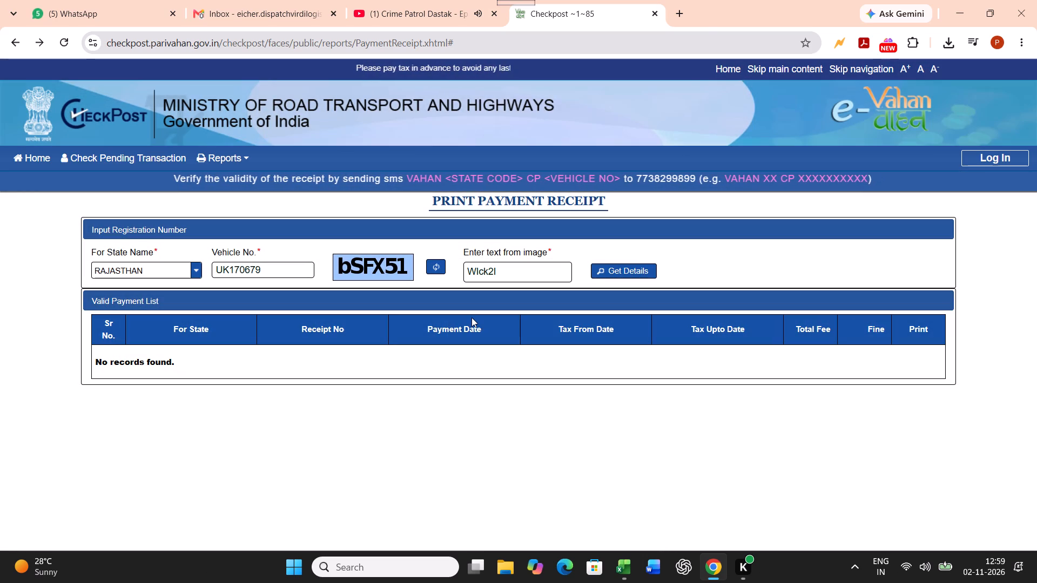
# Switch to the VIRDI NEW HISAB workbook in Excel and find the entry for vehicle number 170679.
pyautogui.click(634, 561)
pyautogui.click(510, 379)
pyautogui.hotkey('ctrl', 'f')
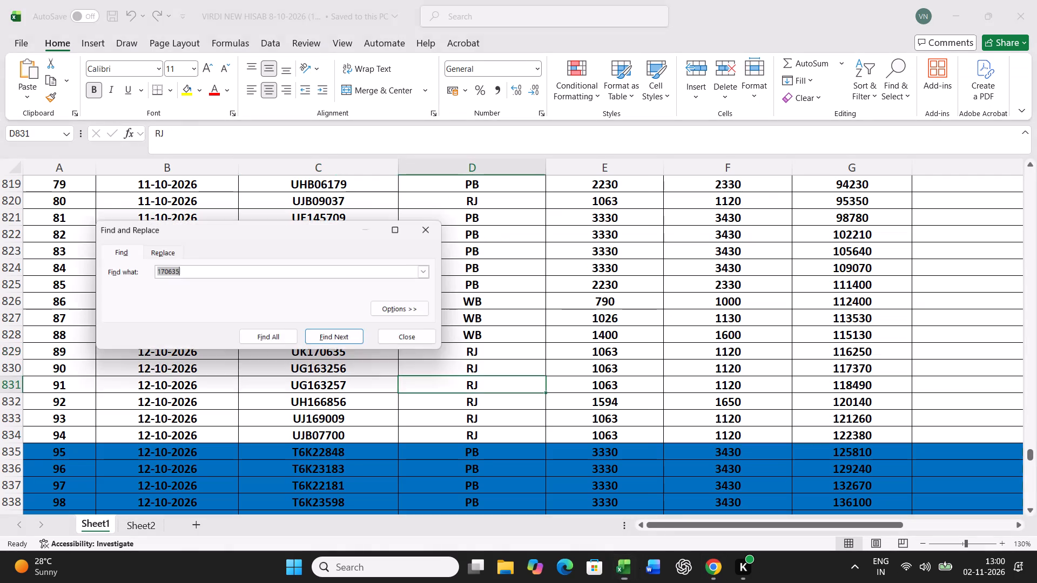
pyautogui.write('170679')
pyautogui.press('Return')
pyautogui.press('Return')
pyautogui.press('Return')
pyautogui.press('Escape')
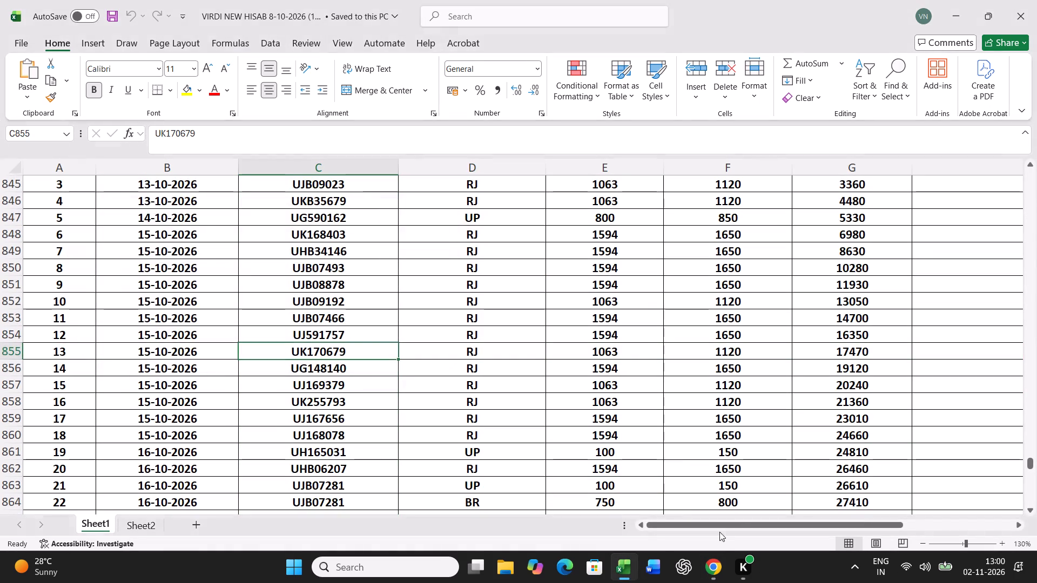
pyautogui.click(711, 565)
pyautogui.click(283, 267)
pyautogui.press('Left')
pyautogui.press('Left')
pyautogui.press('Left')
pyautogui.press('Left')
pyautogui.press('Left')
pyautogui.press('Left')
pyautogui.press('Left')
pyautogui.press('Left')
pyautogui.press('Left')
pyautogui.press('Left')
pyautogui.press('Left')
pyautogui.press('Left')
pyautogui.press('Left')
pyautogui.press('Left')
pyautogui.press('Left')
pyautogui.press('Left')
pyautogui.press('Left')
pyautogui.press('Left')
pyautogui.press('Left')
pyautogui.press('Left')
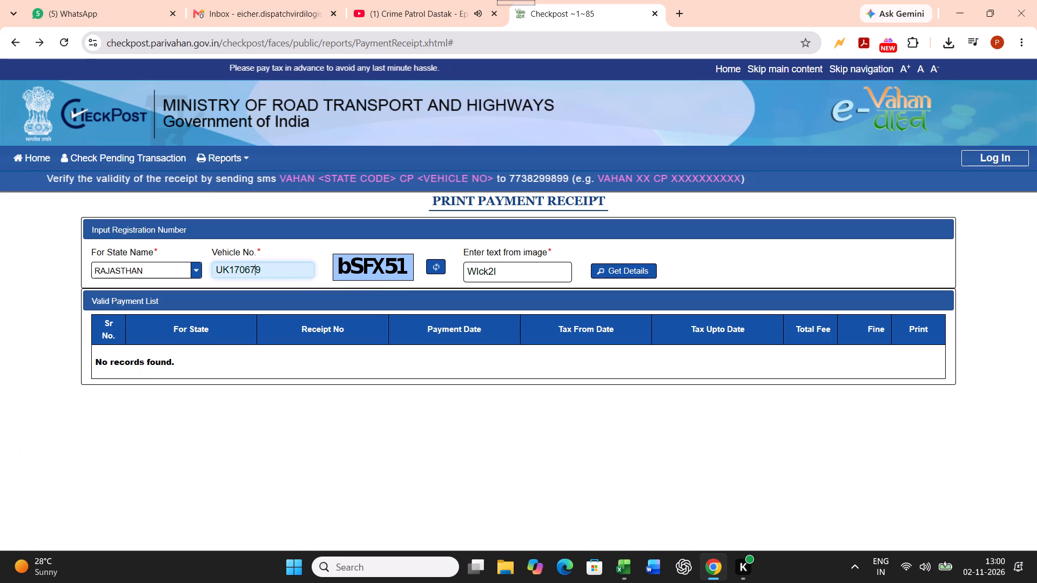
pyautogui.press('f')
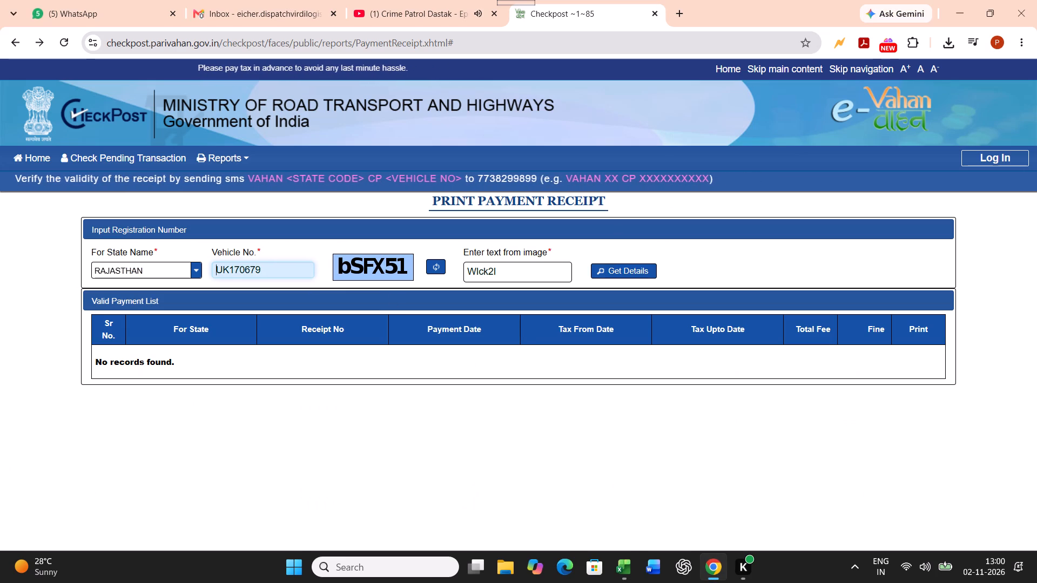
pyautogui.press('Left')
pyautogui.press('Left')
pyautogui.press('Left')
pyautogui.press('Left')
pyautogui.press('Left')
pyautogui.press('Left')
pyautogui.press('Left')
pyautogui.press('Left')
pyautogui.press('0')
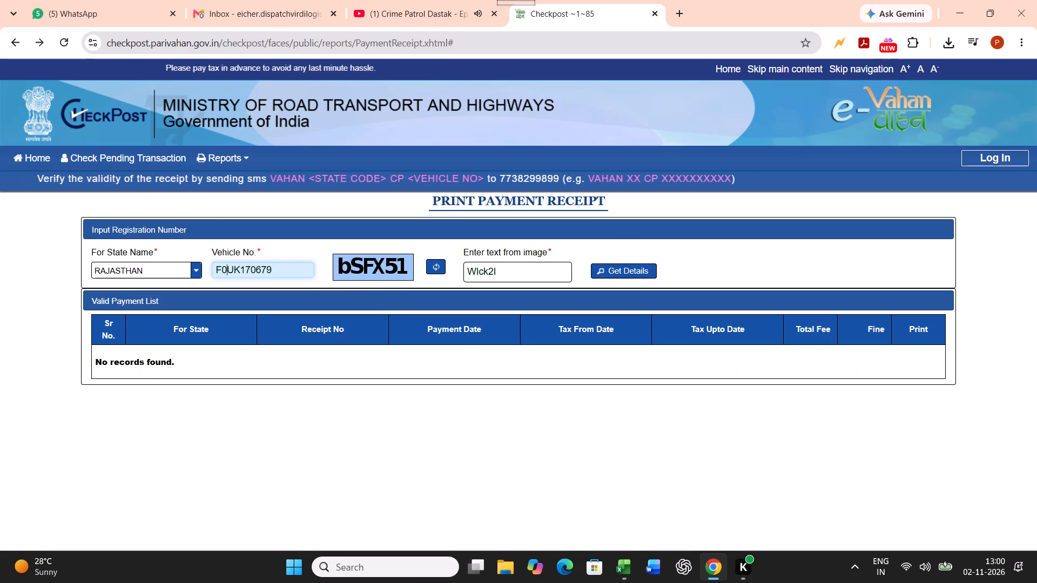
pyautogui.doubleClick(528, 269)
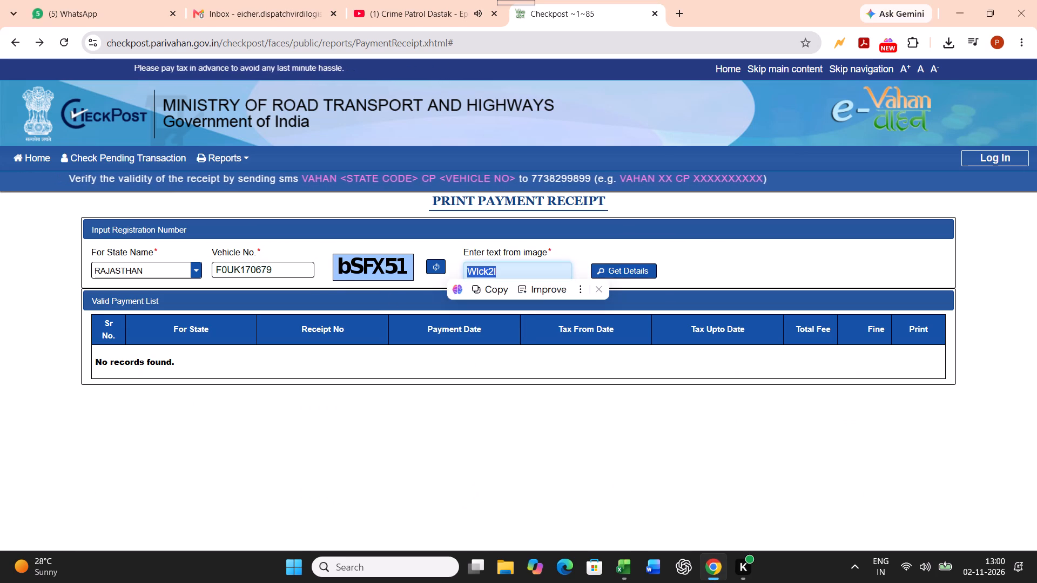
pyautogui.write('bS')
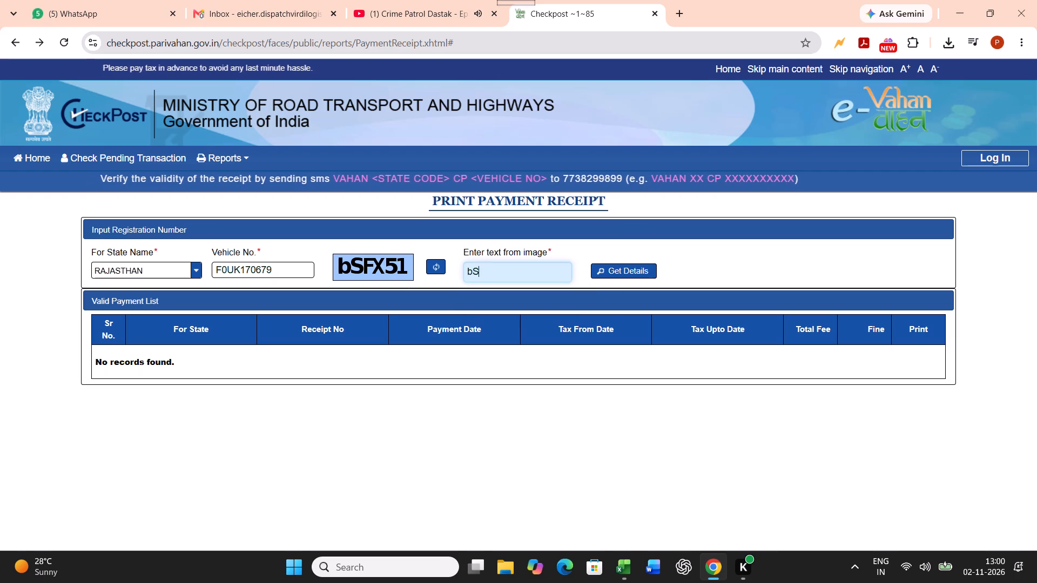
pyautogui.hotkey('shift', 'f')
pyautogui.hotkey('shift', 'x')
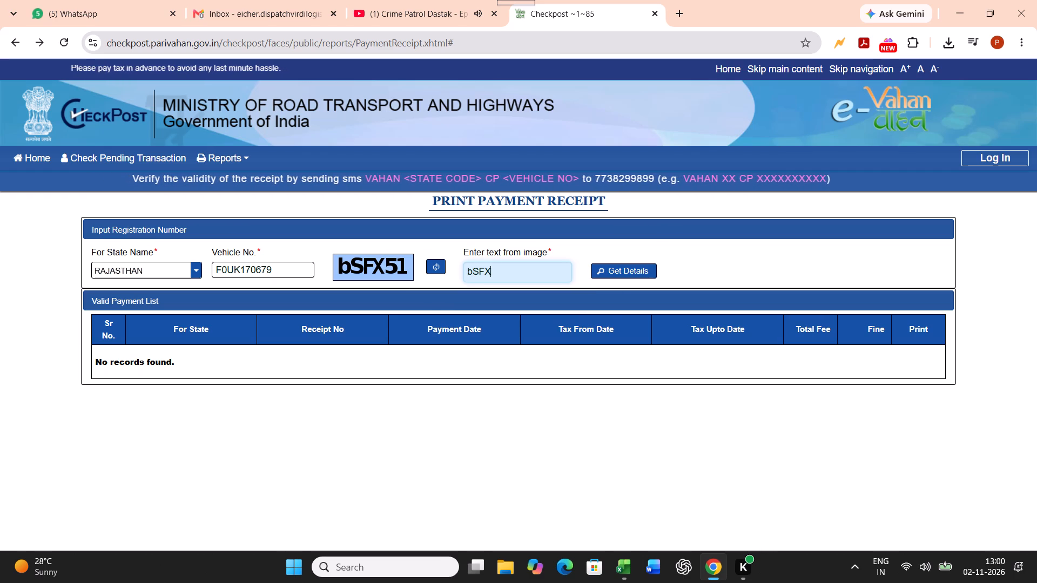
pyautogui.write('51')
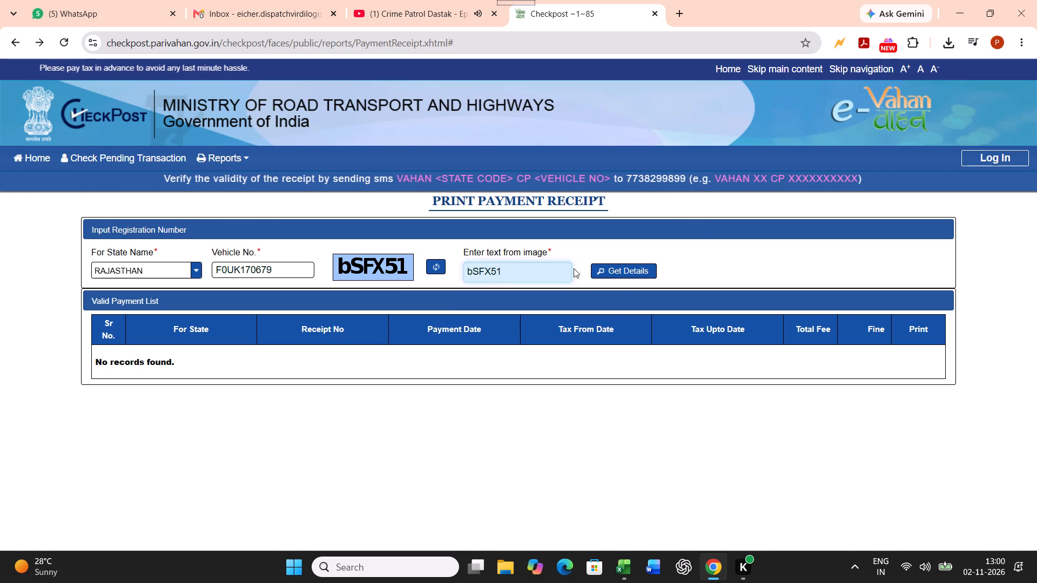
pyautogui.click(621, 275)
pyautogui.click(926, 355)
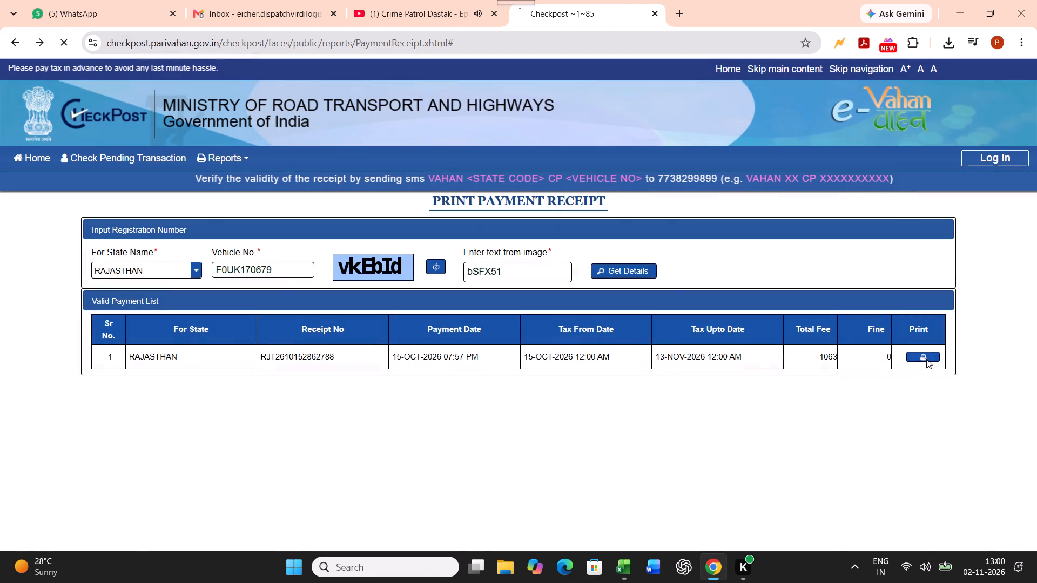
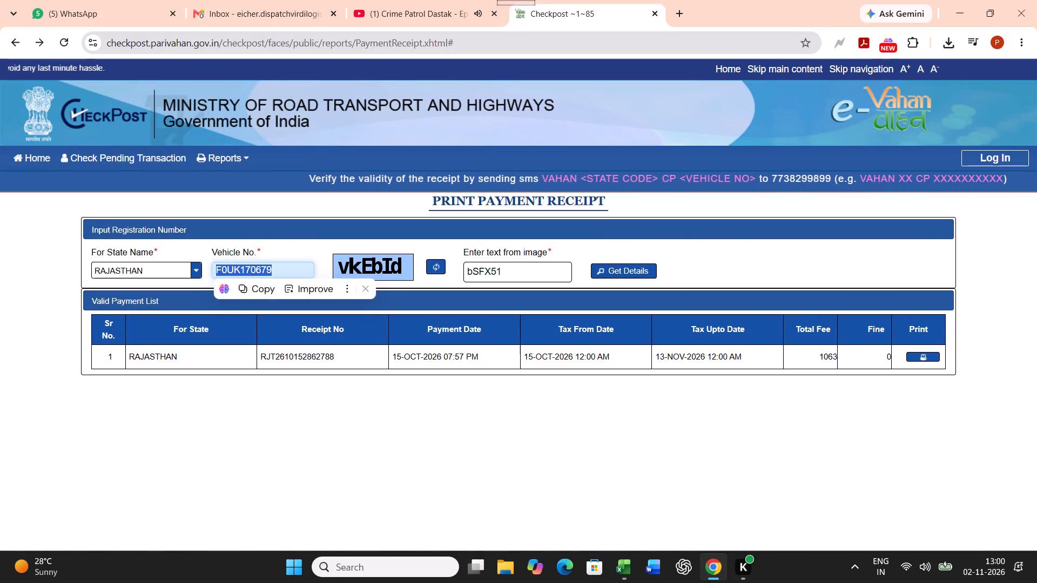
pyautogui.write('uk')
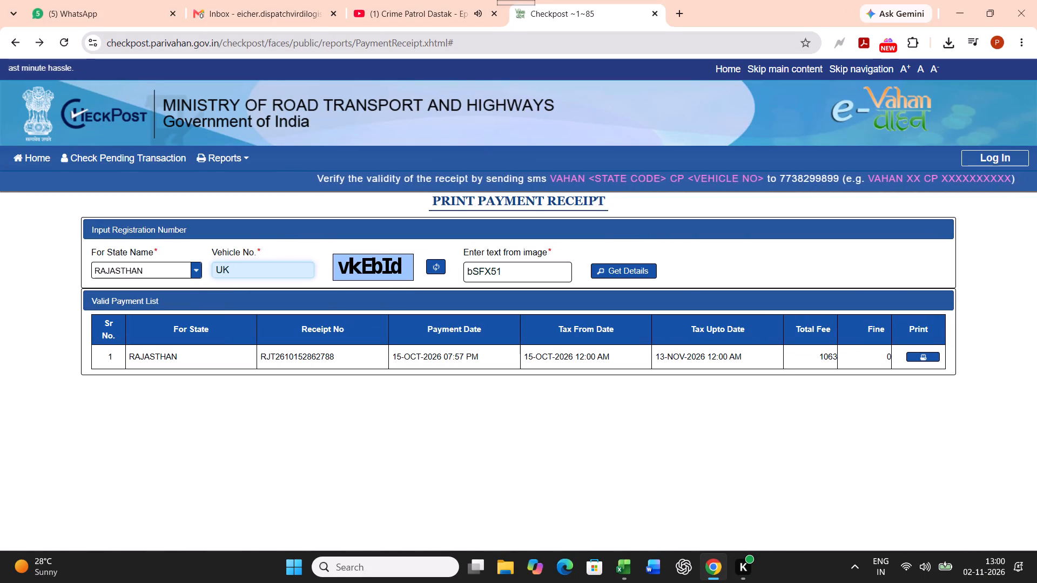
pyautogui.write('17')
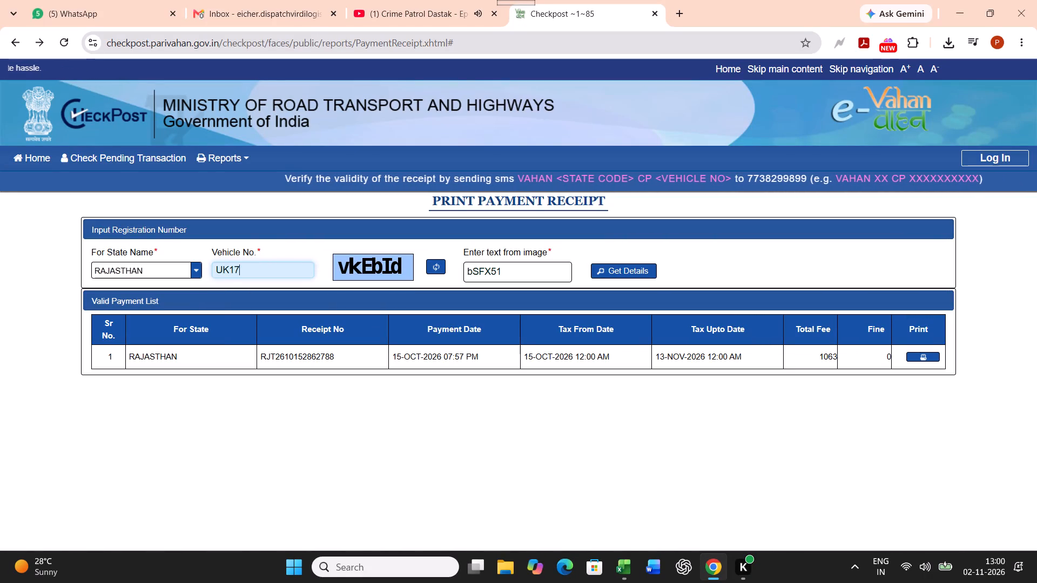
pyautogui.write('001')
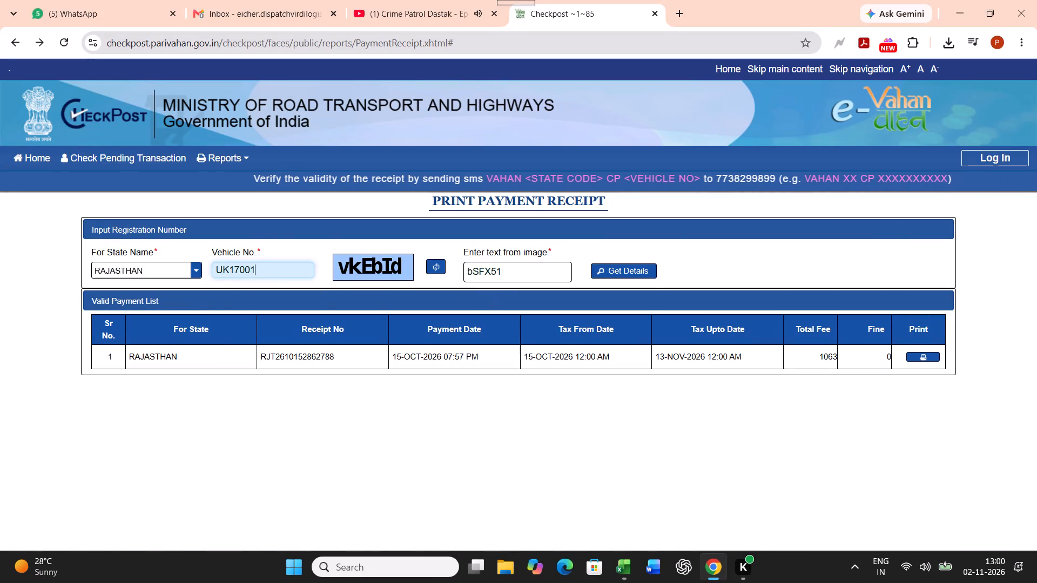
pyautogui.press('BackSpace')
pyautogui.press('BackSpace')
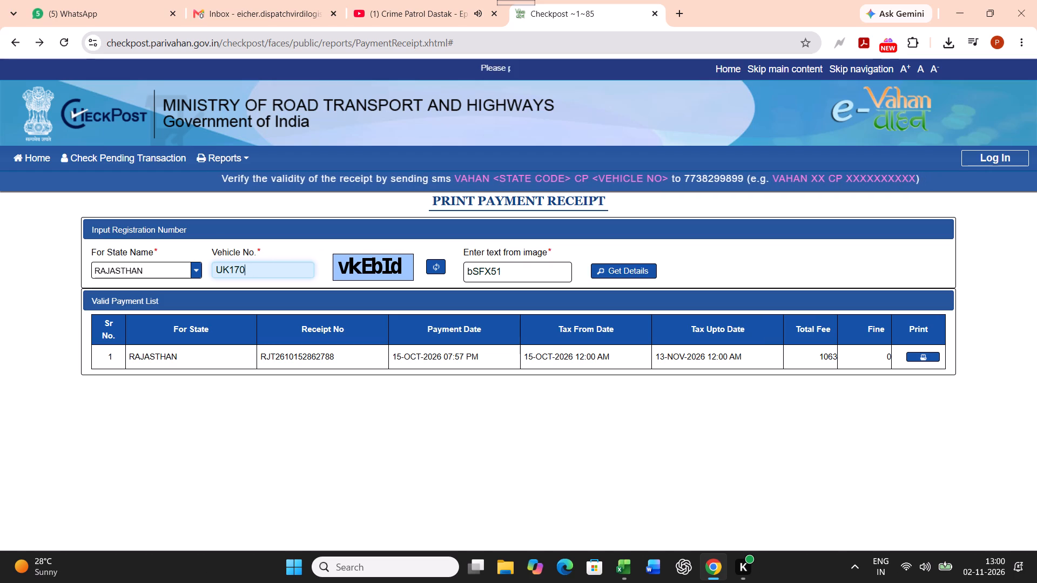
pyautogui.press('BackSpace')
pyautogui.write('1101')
pyautogui.click(550, 277)
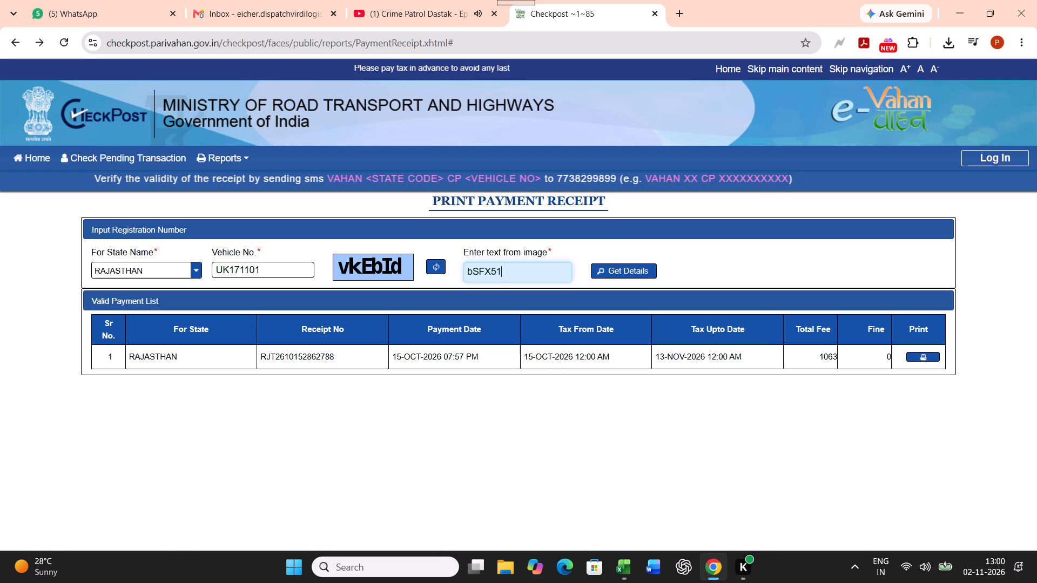
pyautogui.press('BackSpace')
pyautogui.press('BackSpace')
pyautogui.press('BackSpace')
pyautogui.press('BackSpace')
pyautogui.press('BackSpace')
pyautogui.press('BackSpace')
pyautogui.press('BackSpace')
pyautogui.press('BackSpace')
pyautogui.press('BackSpace')
pyautogui.press('BackSpace')
pyautogui.press('BackSpace')
pyautogui.press('BackSpace')
pyautogui.press('BackSpace')
pyautogui.press('BackSpace')
pyautogui.press('BackSpace')
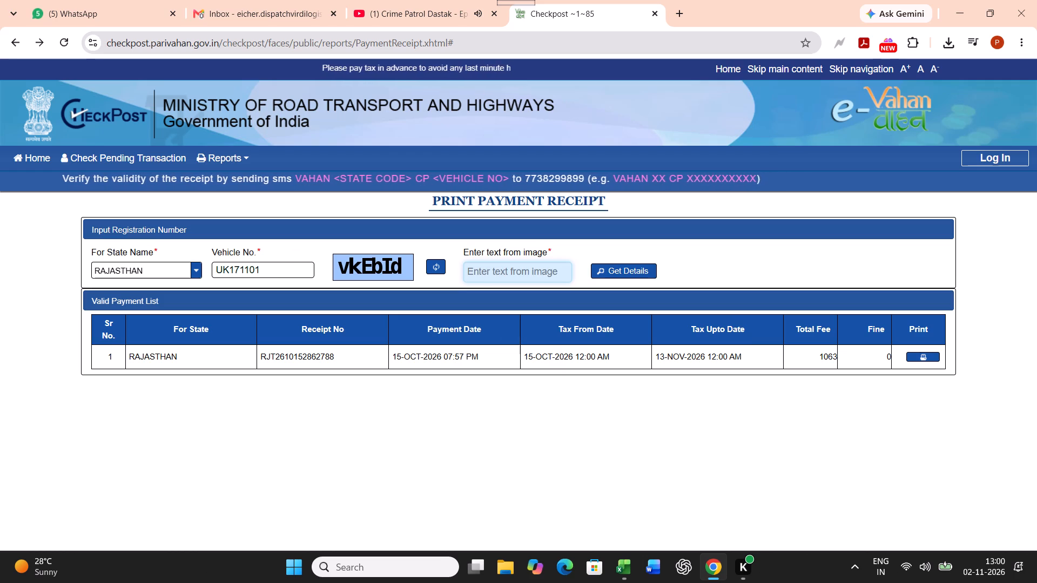
pyautogui.write('vk')
pyautogui.write('Eb')
pyautogui.write('Id')
pyautogui.click(615, 271)
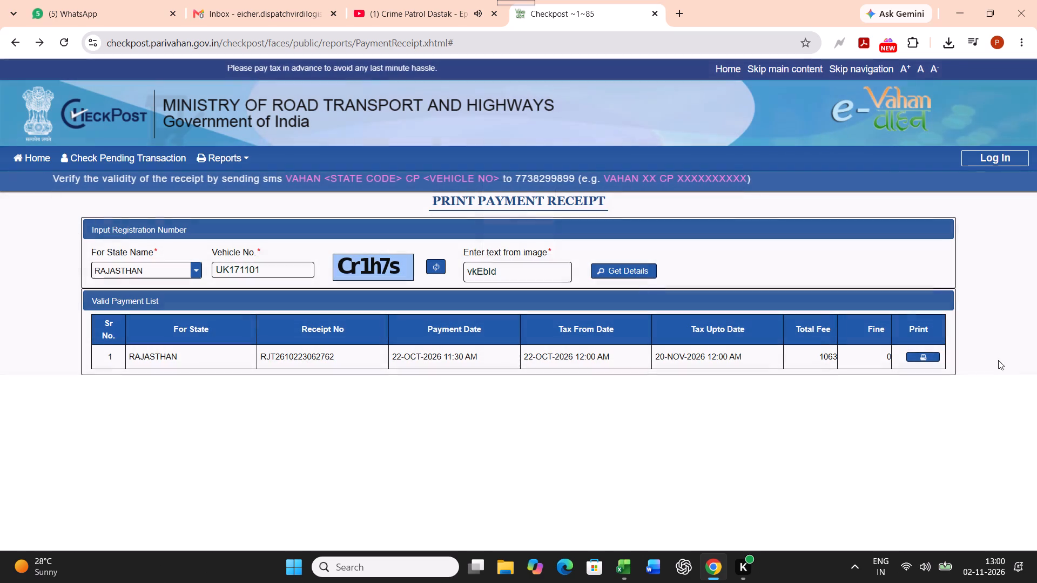
pyautogui.click(931, 359)
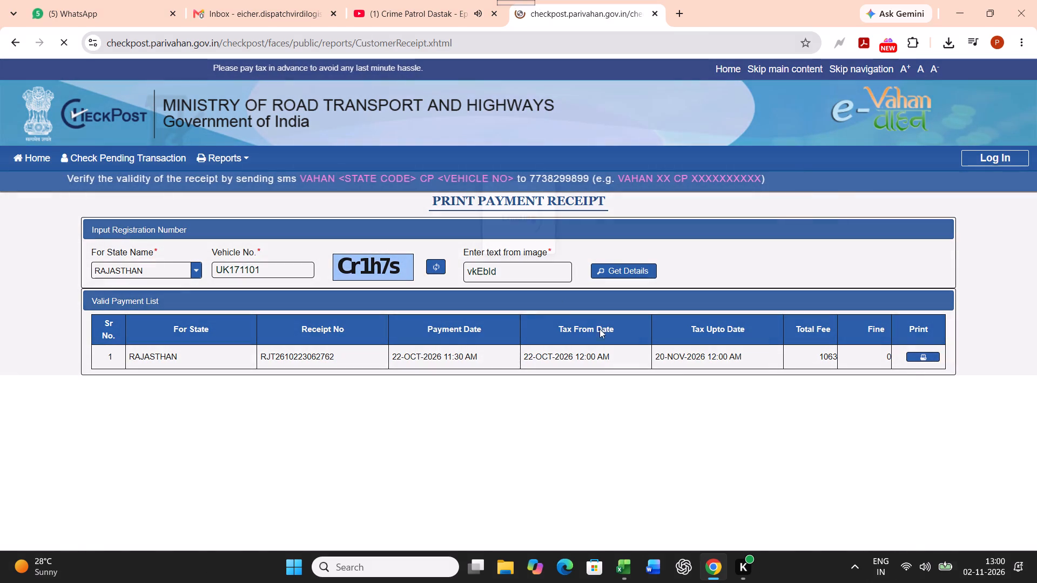
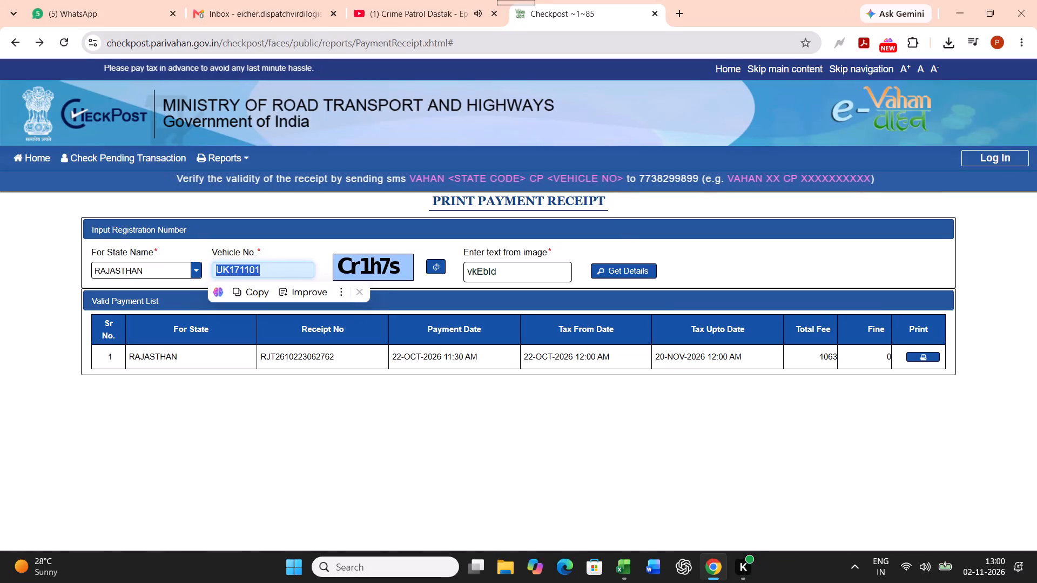
pyautogui.click(617, 574)
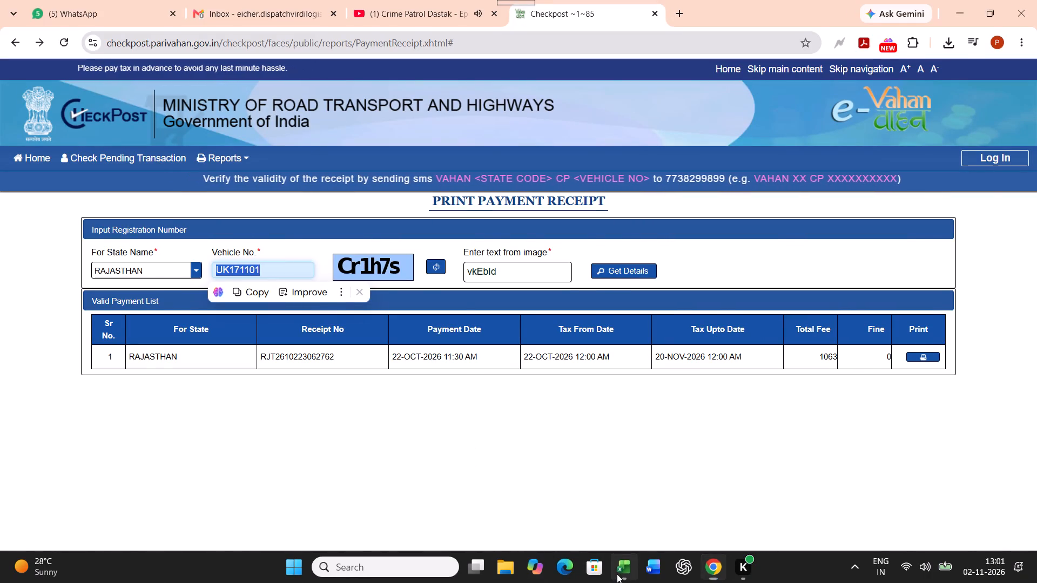
pyautogui.click(504, 378)
pyautogui.hotkey('ctrl', 'f')
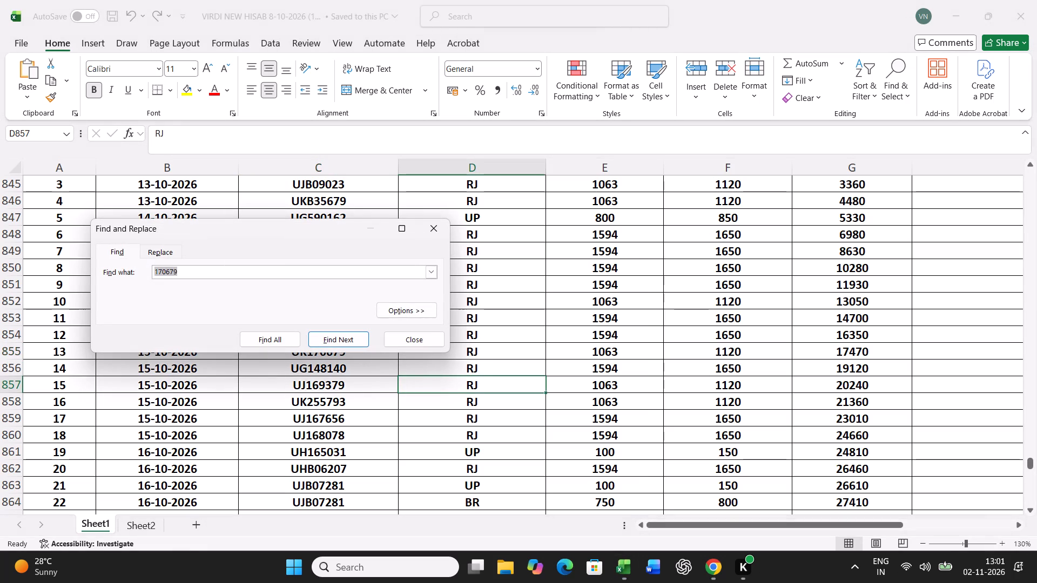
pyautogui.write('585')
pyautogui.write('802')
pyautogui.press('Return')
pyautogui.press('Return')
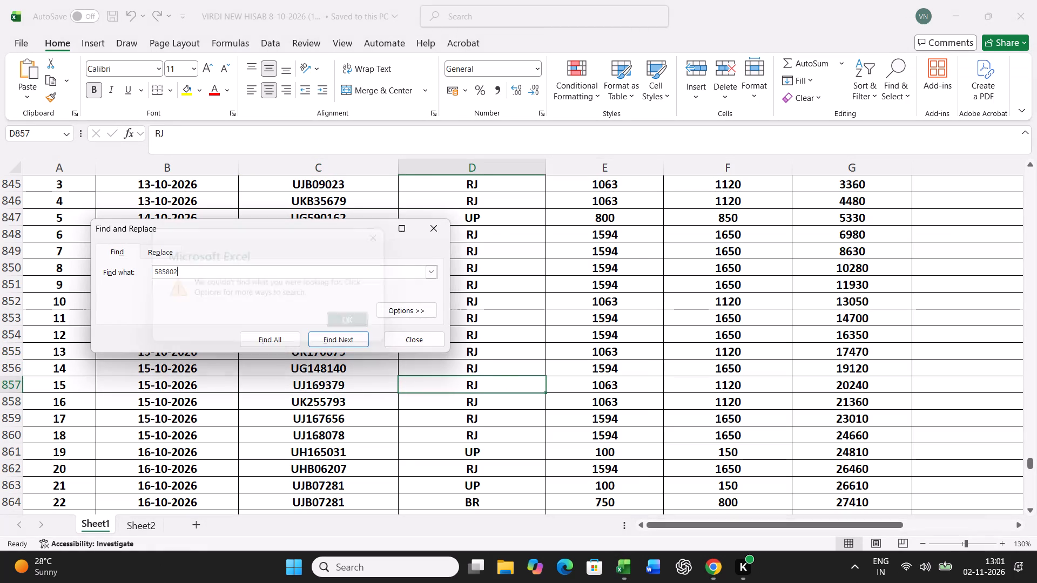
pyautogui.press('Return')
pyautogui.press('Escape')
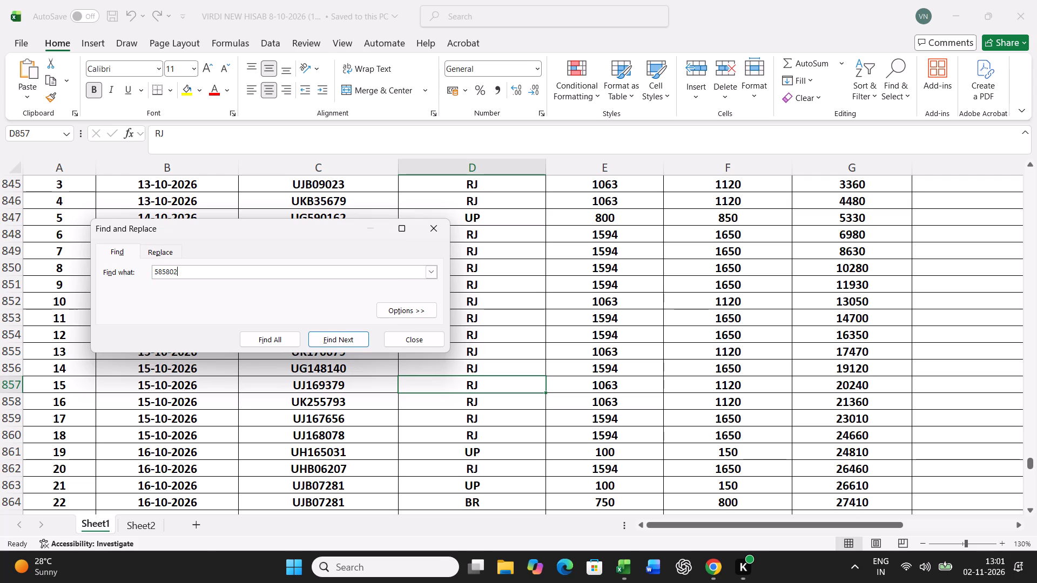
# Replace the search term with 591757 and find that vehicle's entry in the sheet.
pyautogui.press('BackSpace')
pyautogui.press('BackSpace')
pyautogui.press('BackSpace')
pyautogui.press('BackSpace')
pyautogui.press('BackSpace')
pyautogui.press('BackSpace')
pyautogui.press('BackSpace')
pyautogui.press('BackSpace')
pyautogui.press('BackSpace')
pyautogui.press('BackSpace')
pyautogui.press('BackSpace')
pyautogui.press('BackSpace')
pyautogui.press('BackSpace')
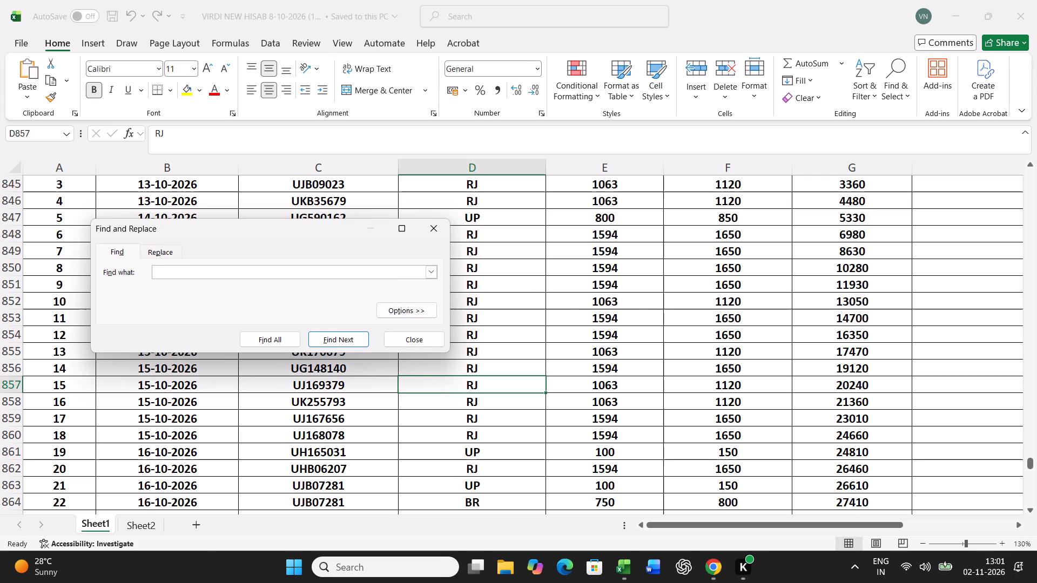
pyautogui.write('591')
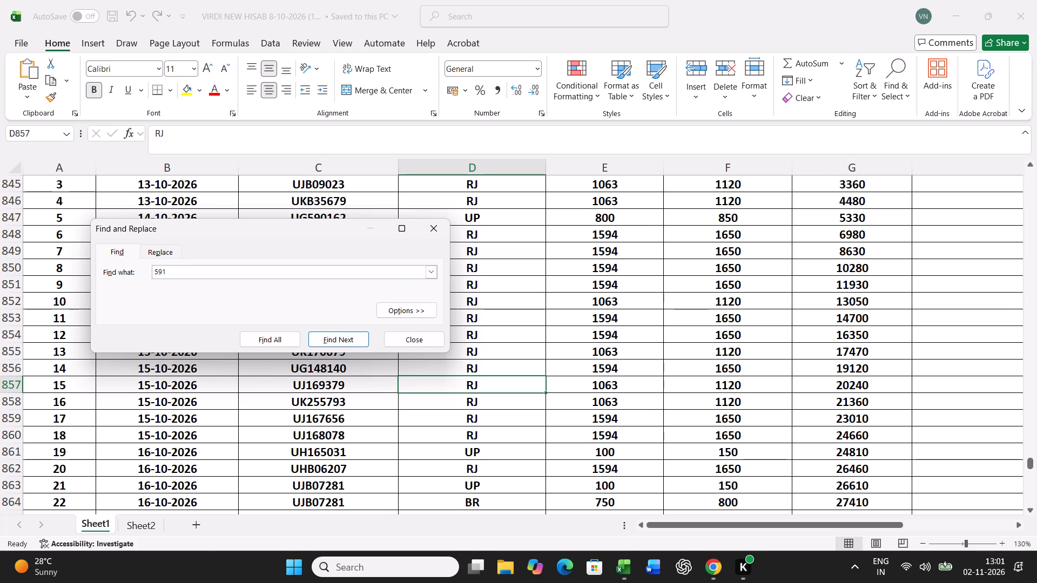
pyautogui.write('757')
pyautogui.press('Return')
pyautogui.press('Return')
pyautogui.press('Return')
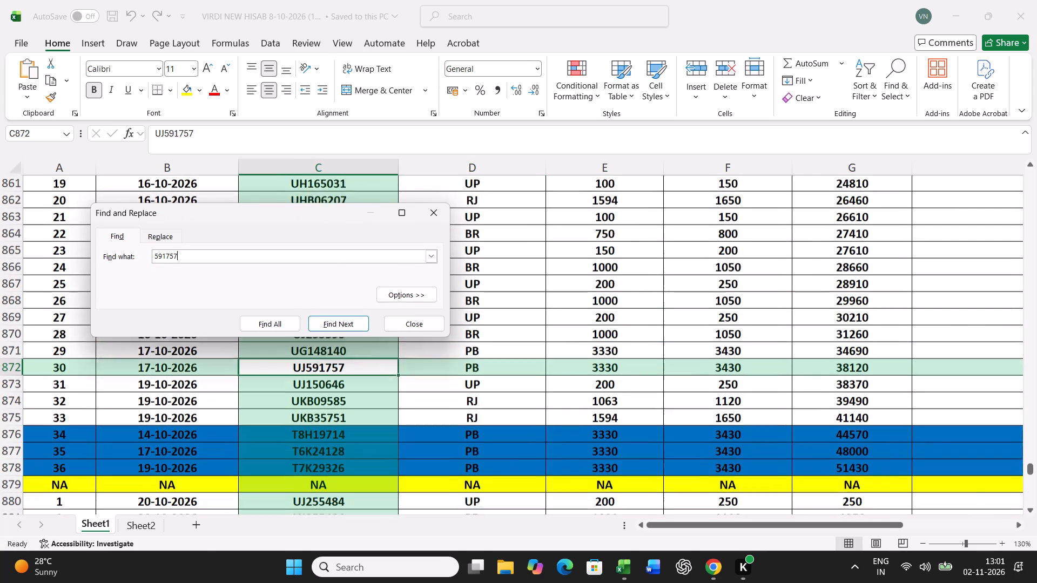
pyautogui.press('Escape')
pyautogui.click(714, 563)
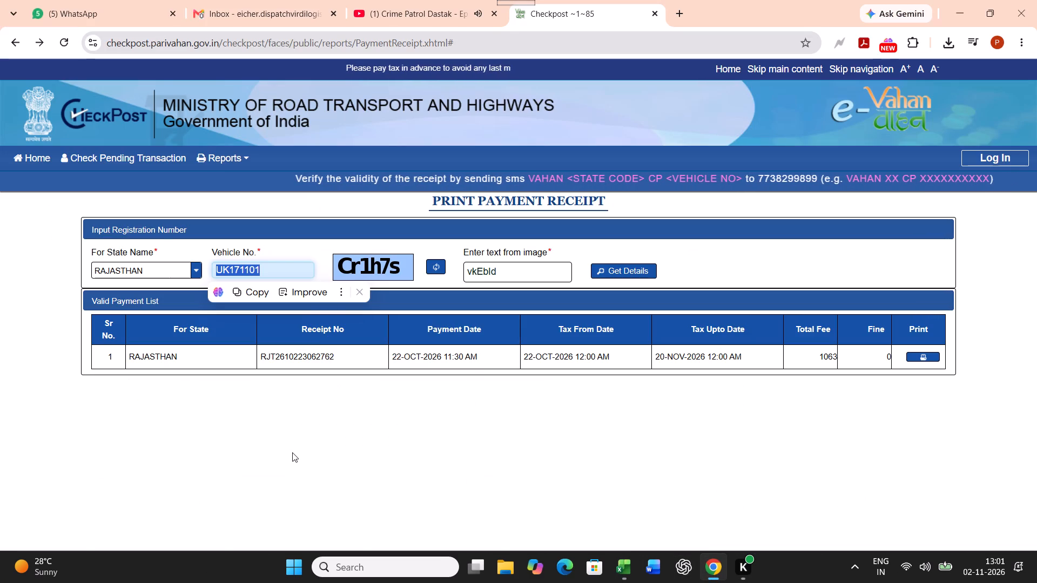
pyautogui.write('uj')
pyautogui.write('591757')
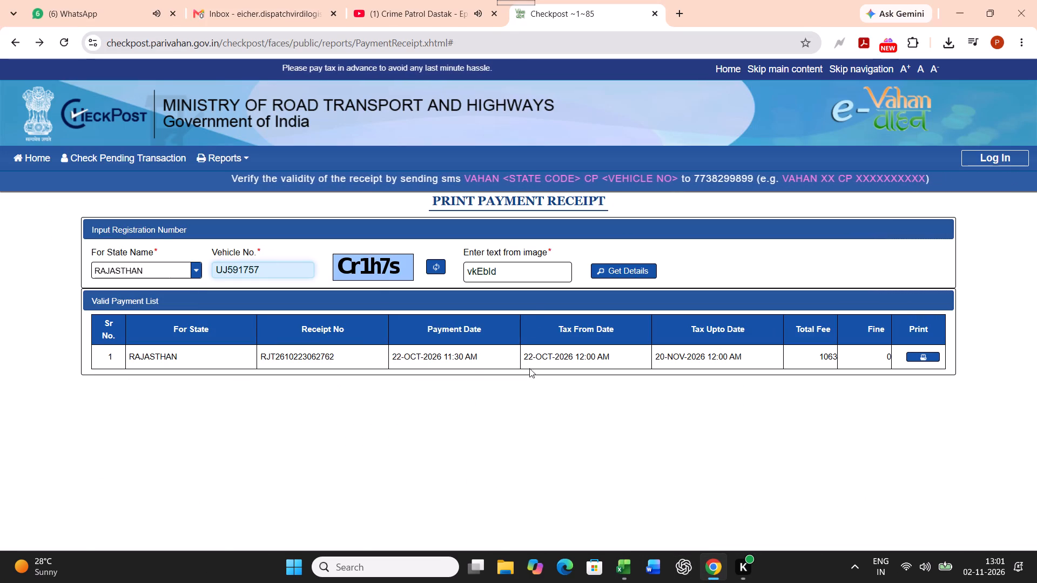
pyautogui.doubleClick(528, 279)
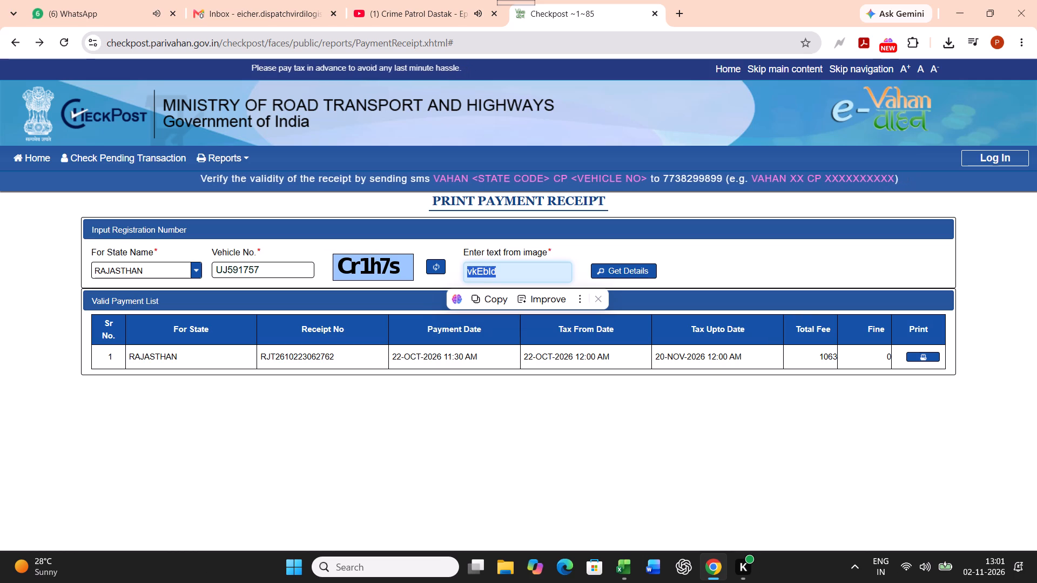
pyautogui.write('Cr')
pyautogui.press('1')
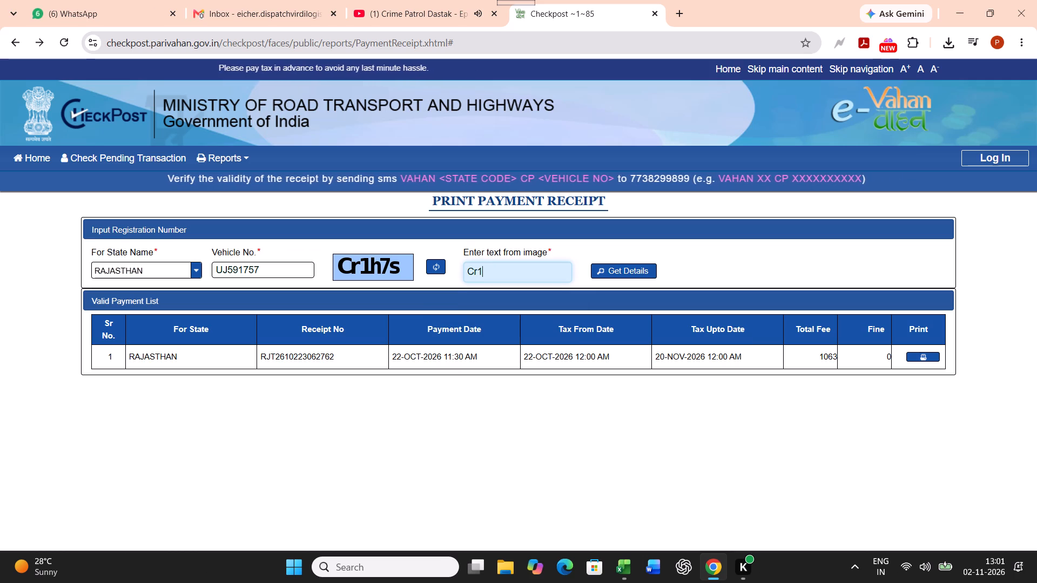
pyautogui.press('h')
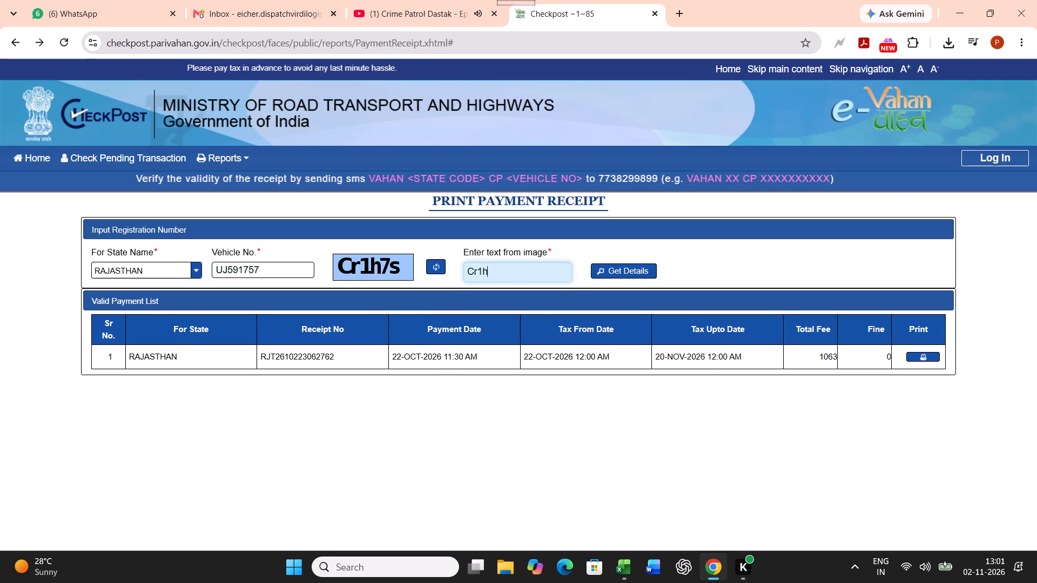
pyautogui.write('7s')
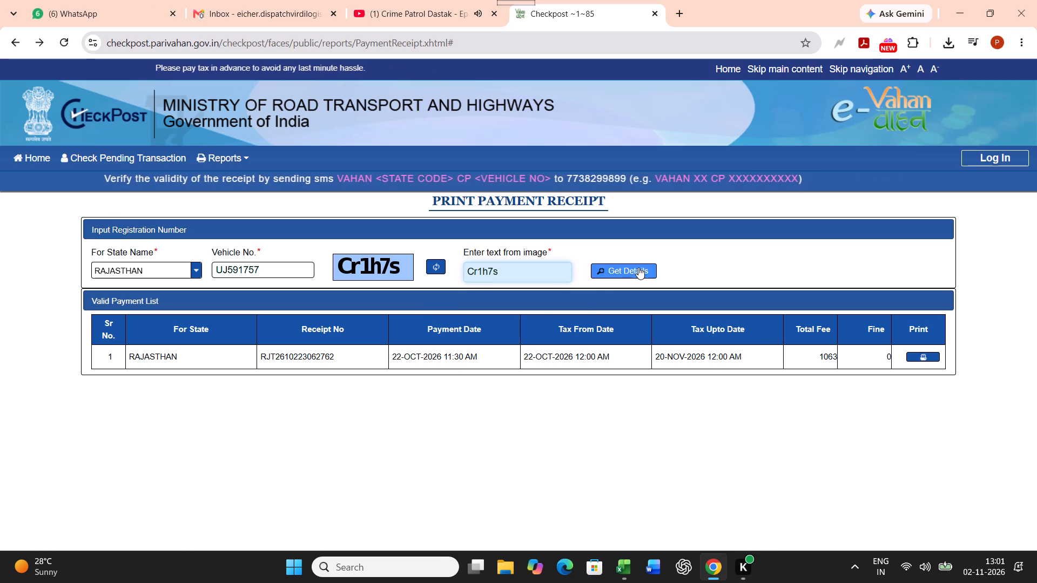
pyautogui.click(637, 267)
pyautogui.click(929, 358)
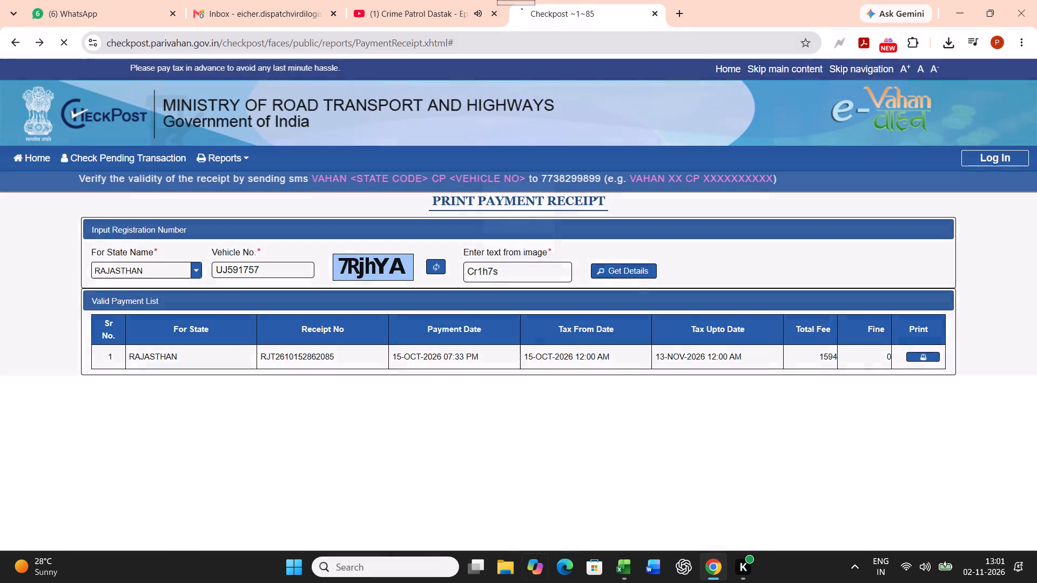
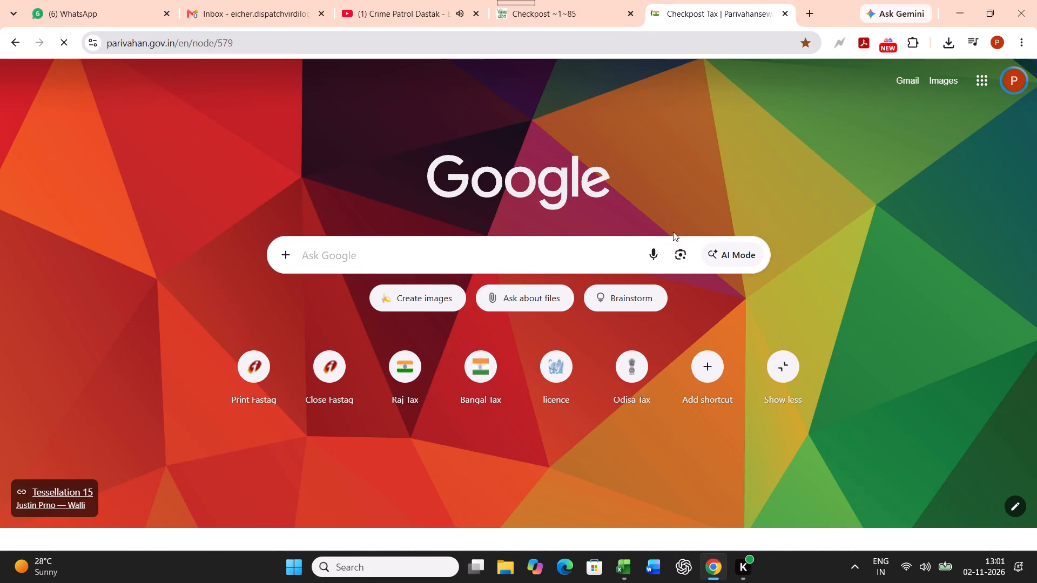
# Choose Punjab as the Checkpost Tax state and open its Print Payment Receipt page.
pyautogui.click(541, 254)
pyautogui.scroll(-2, 479, 403)
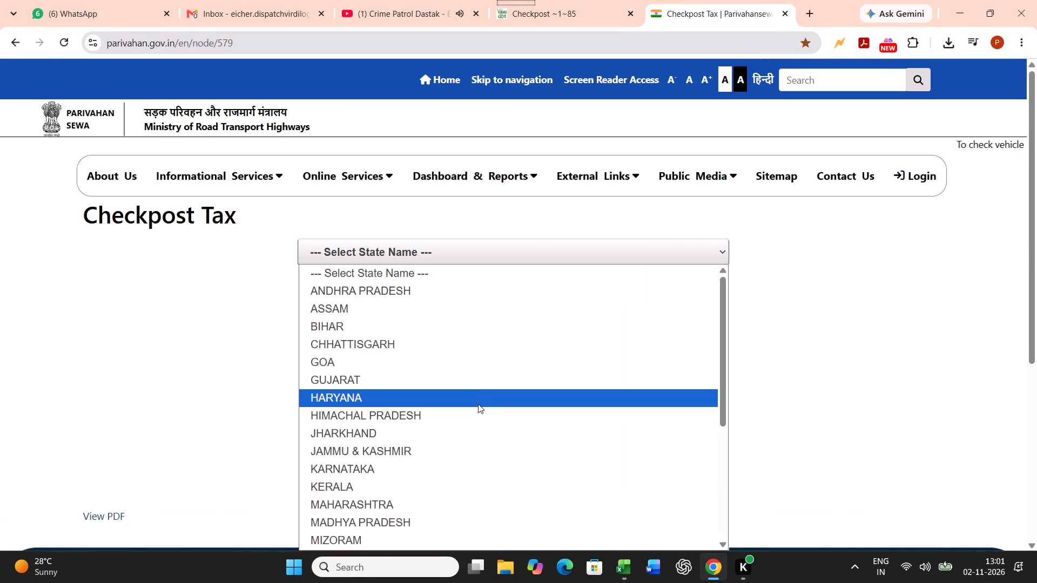
pyautogui.scroll(-2, 478, 404)
pyautogui.click(339, 354)
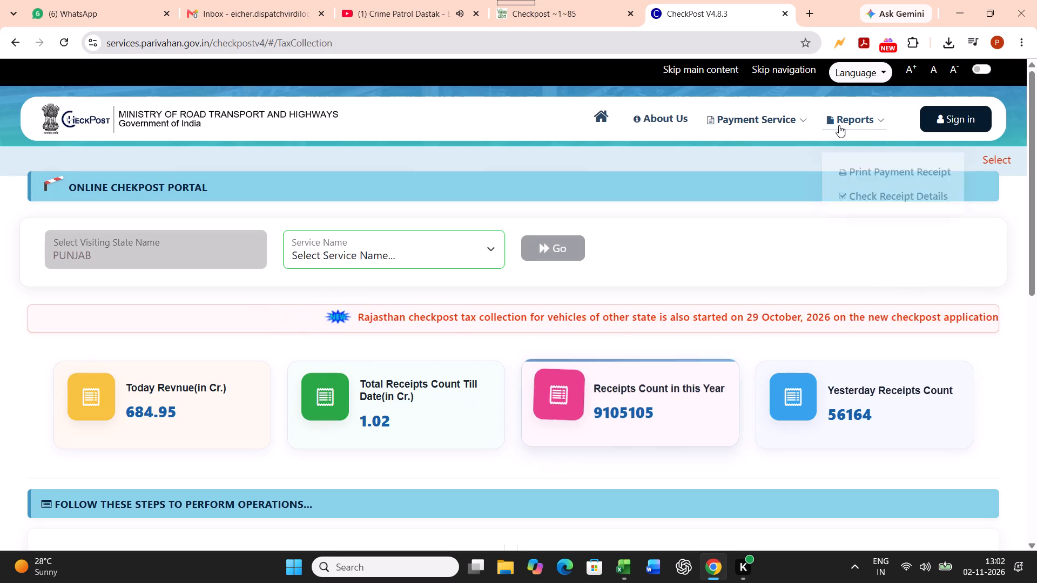
pyautogui.click(851, 161)
pyautogui.click(127, 214)
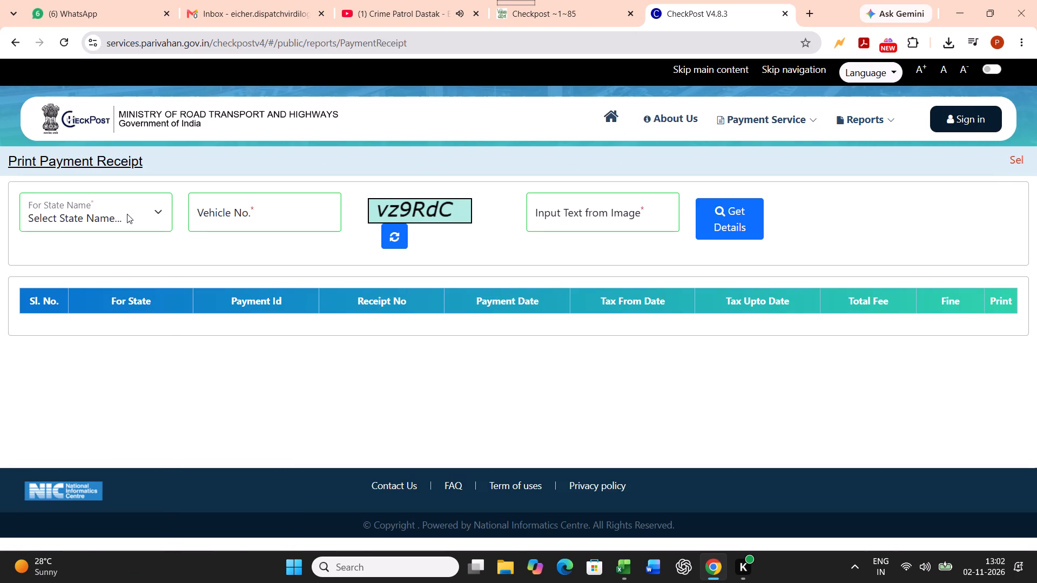
pyautogui.scroll(-5, 87, 422)
pyautogui.click(72, 357)
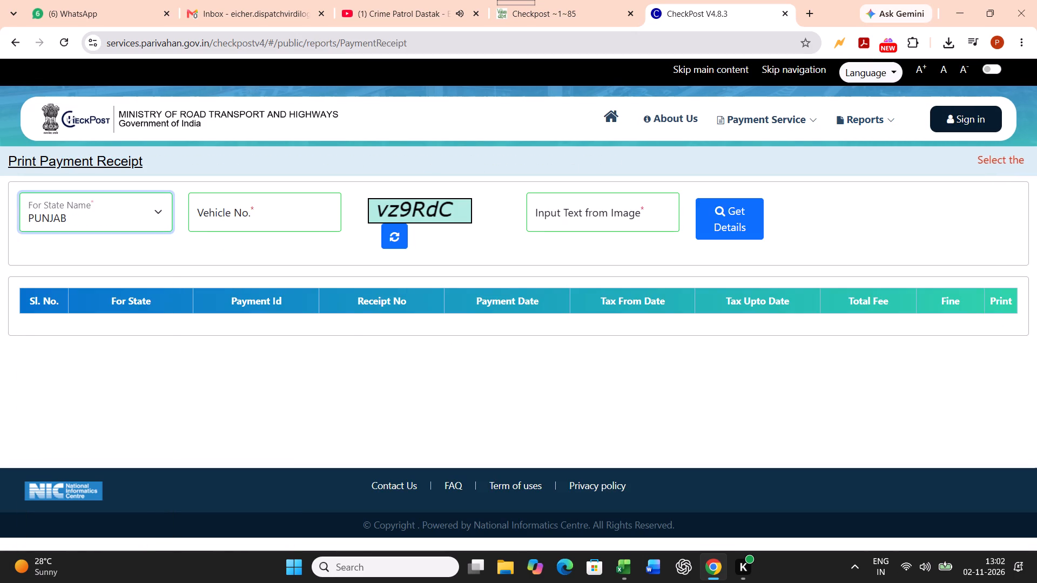
pyautogui.click(243, 222)
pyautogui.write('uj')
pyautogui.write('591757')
pyautogui.click(571, 223)
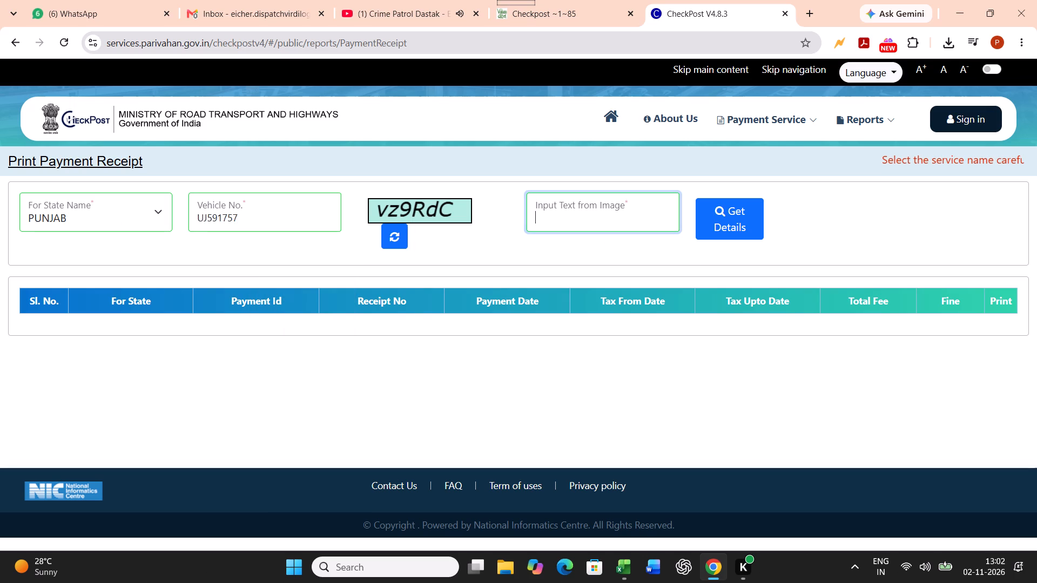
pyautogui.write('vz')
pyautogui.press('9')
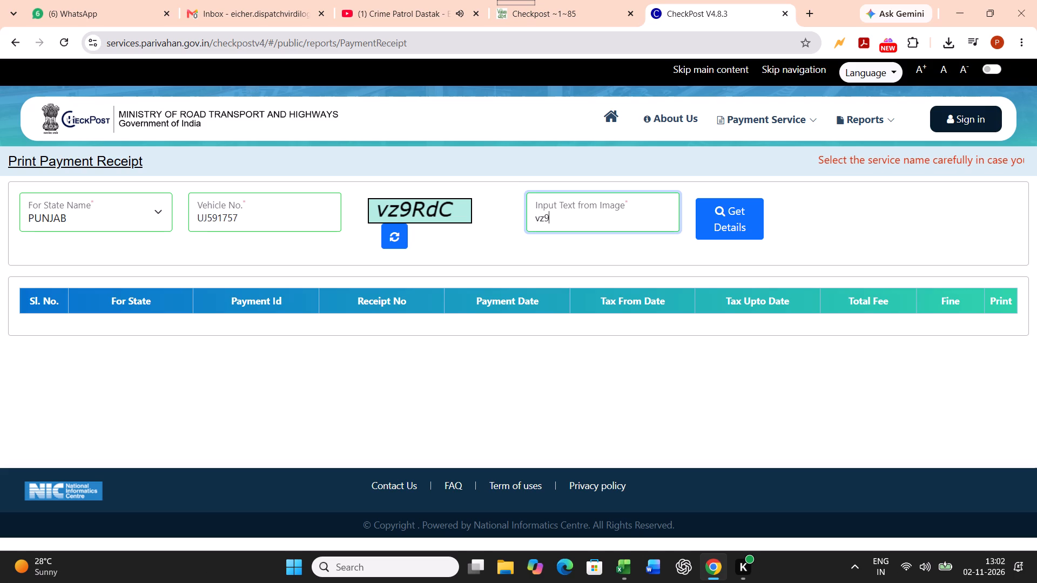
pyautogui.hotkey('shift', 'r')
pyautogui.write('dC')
pyautogui.click(720, 231)
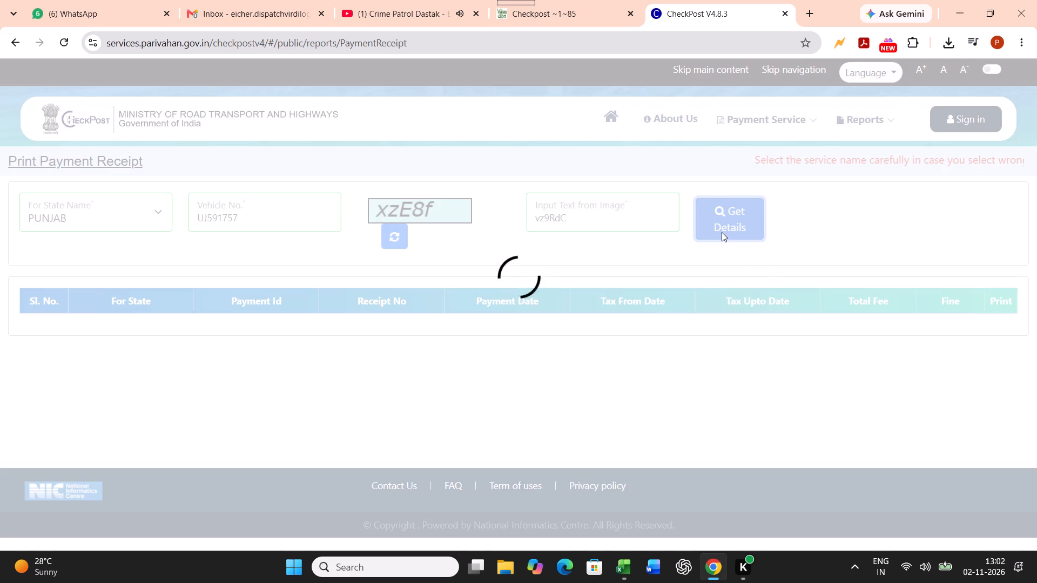
pyautogui.click(996, 330)
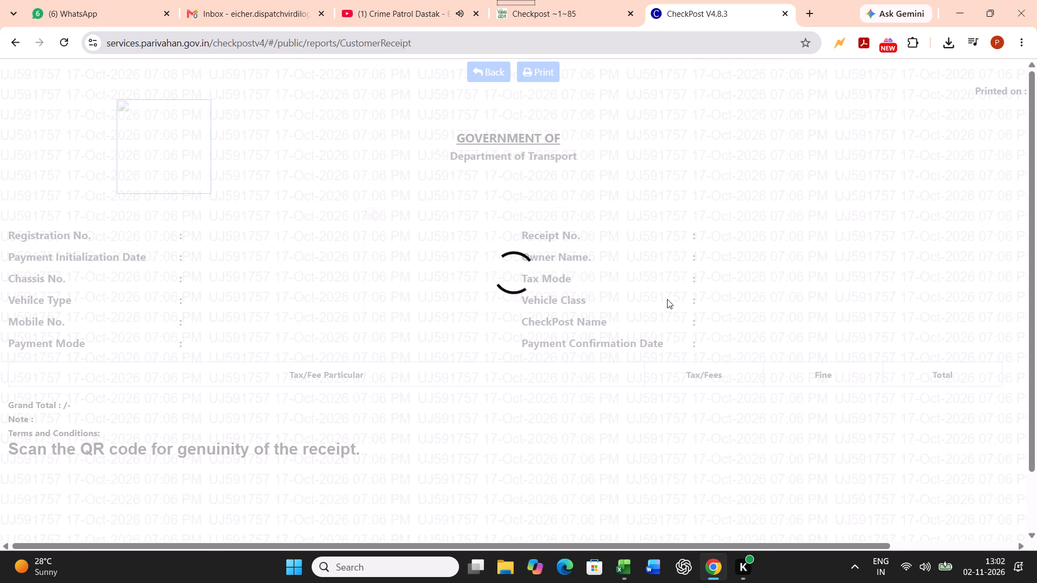
pyautogui.click(583, 0)
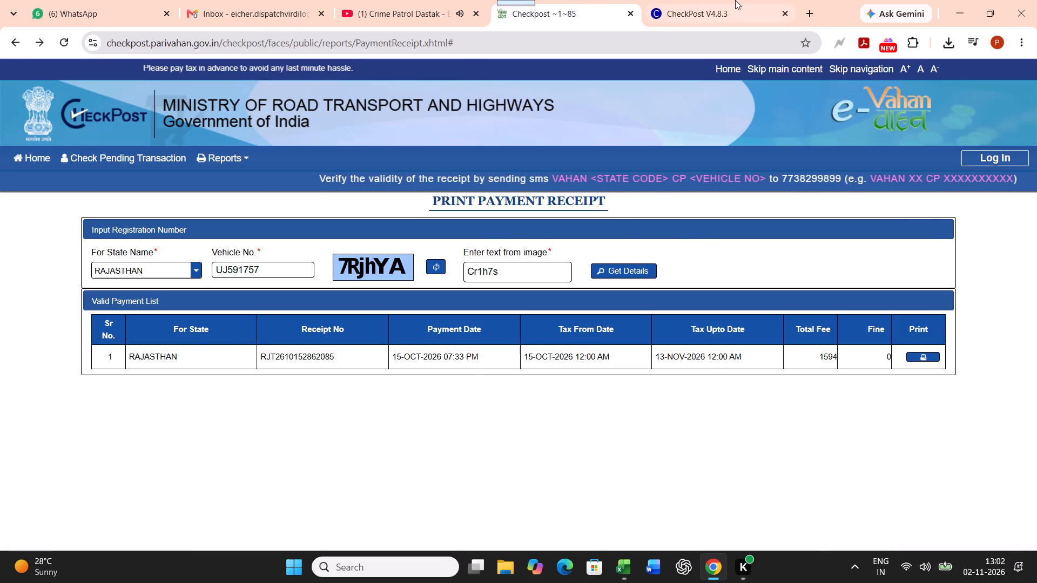
pyautogui.click(701, 0)
pyautogui.click(548, 73)
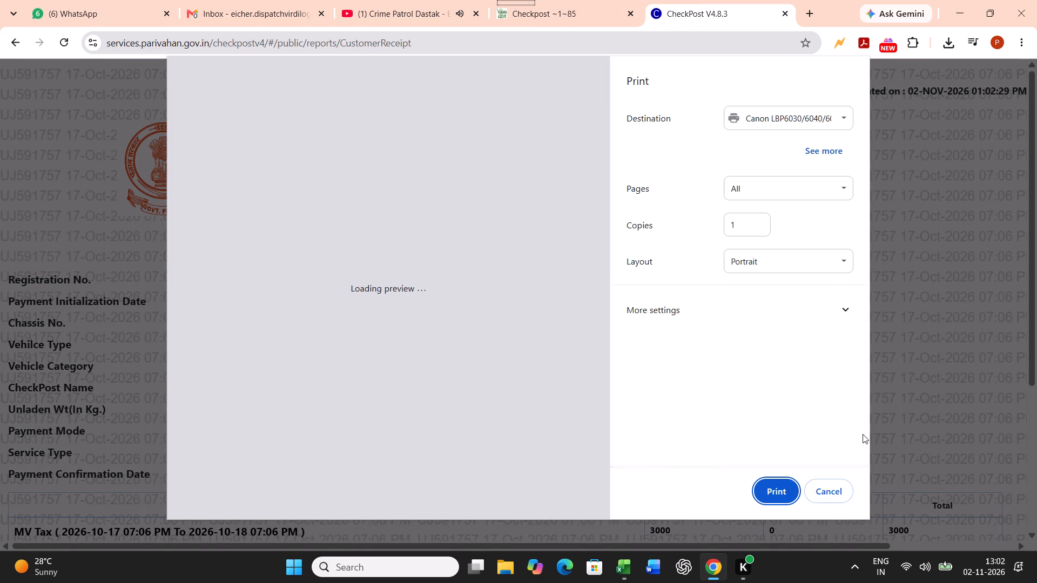
pyautogui.click(785, 498)
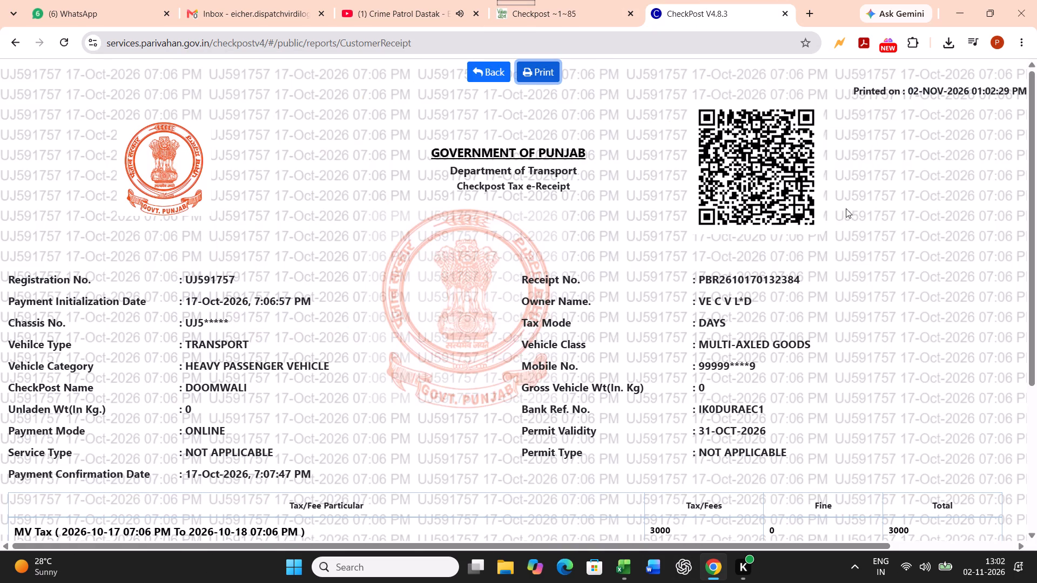
pyautogui.click(786, 12)
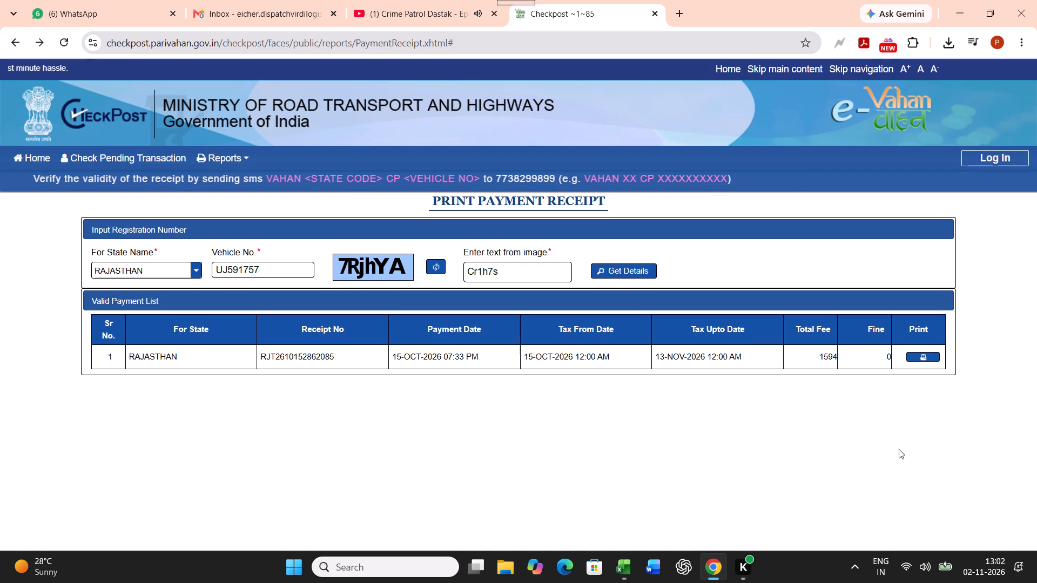
pyautogui.click(630, 560)
pyautogui.click(477, 367)
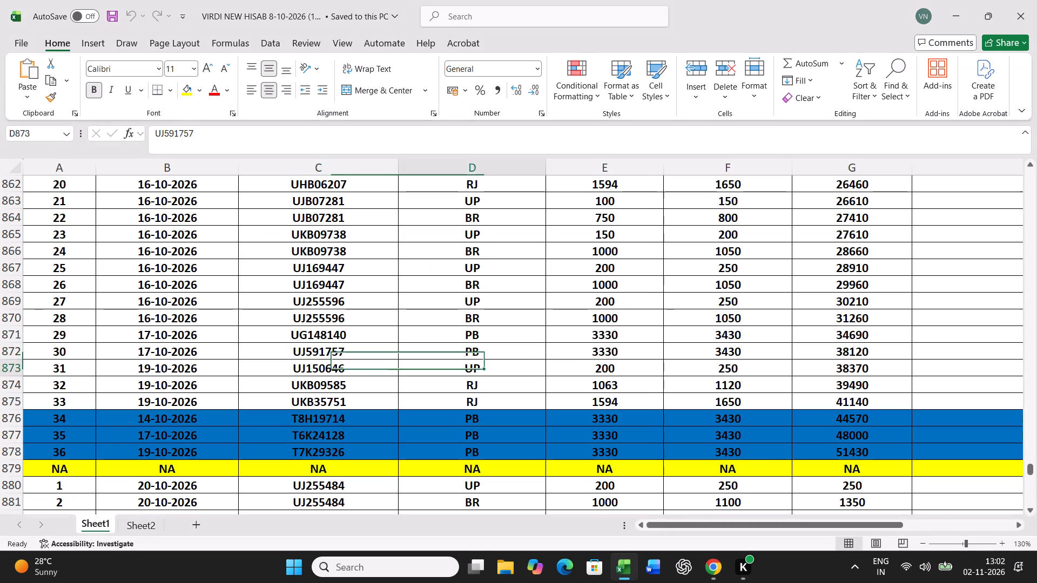
pyautogui.hotkey('ctrl', 'f')
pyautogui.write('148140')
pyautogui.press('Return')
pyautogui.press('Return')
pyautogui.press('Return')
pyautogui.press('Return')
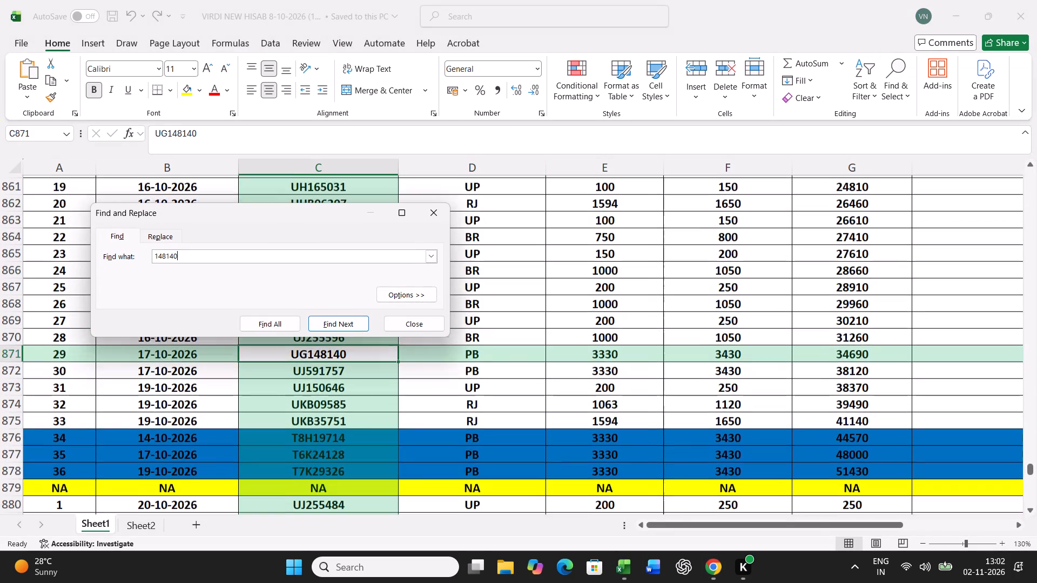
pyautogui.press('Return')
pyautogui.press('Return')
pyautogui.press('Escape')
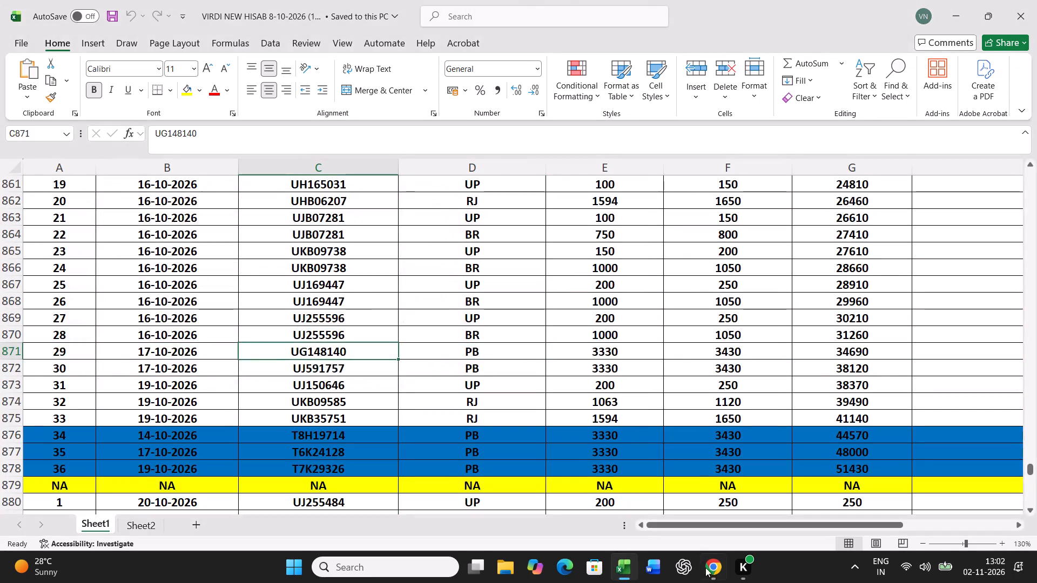
pyautogui.click(711, 574)
pyautogui.doubleClick(269, 273)
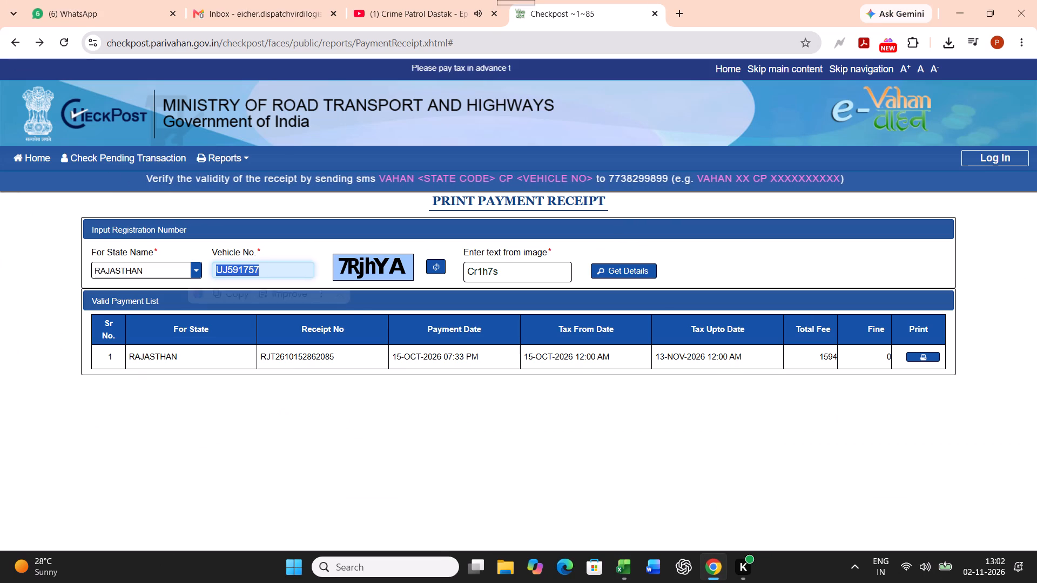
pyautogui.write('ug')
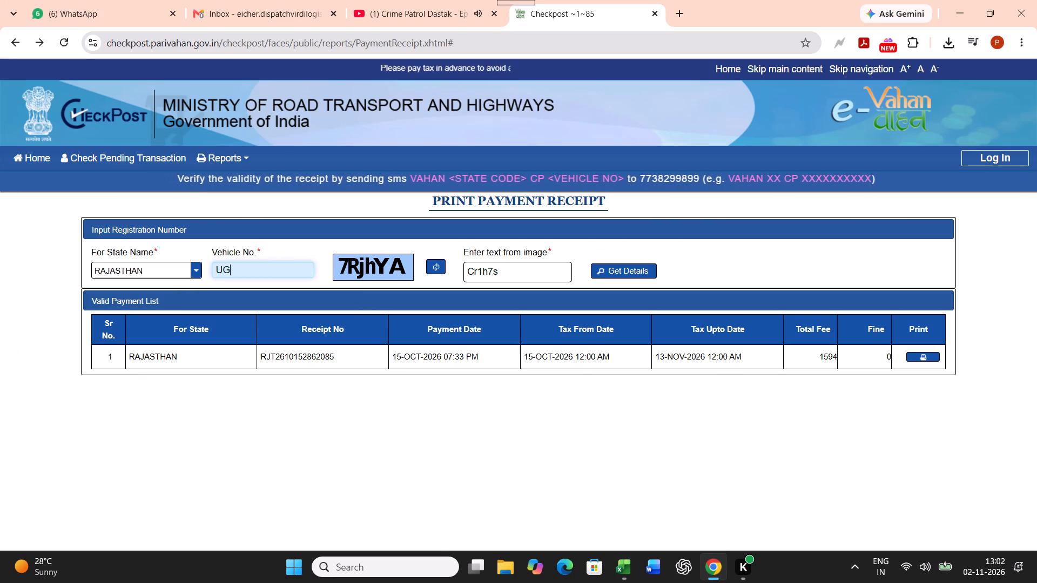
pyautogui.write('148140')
pyautogui.doubleClick(516, 276)
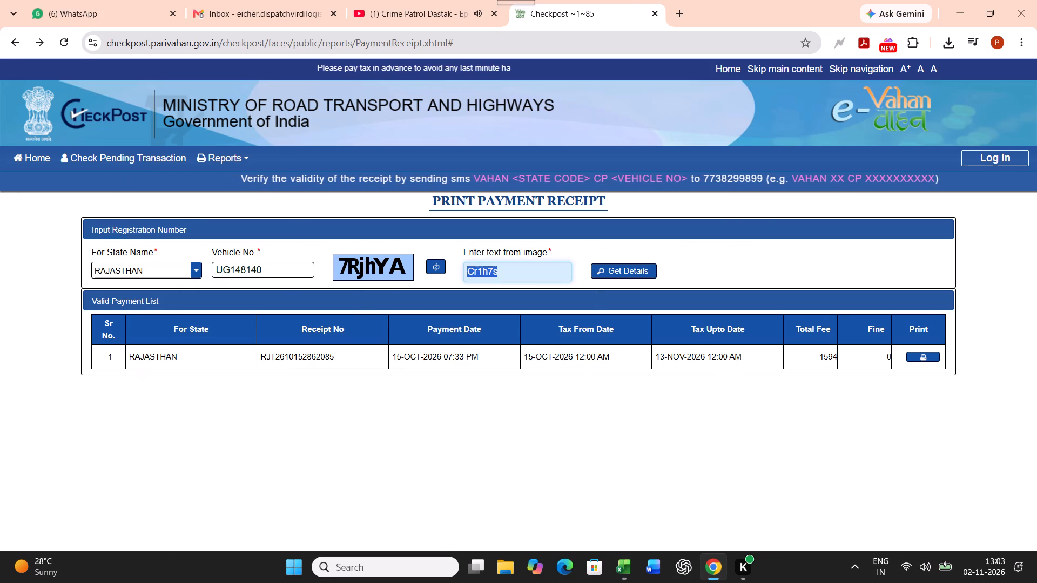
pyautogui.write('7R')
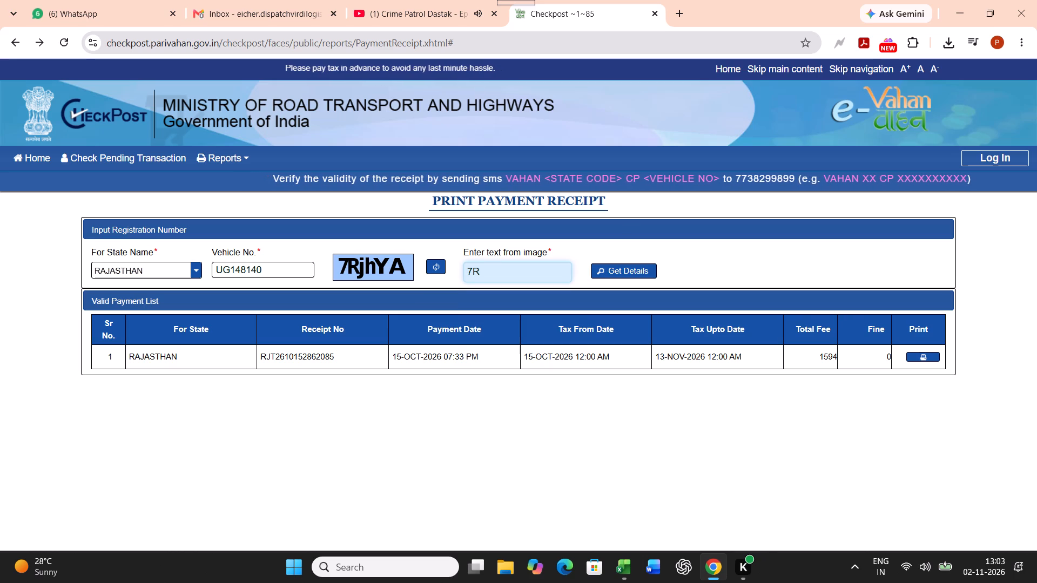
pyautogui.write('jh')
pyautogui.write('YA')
pyautogui.click(608, 266)
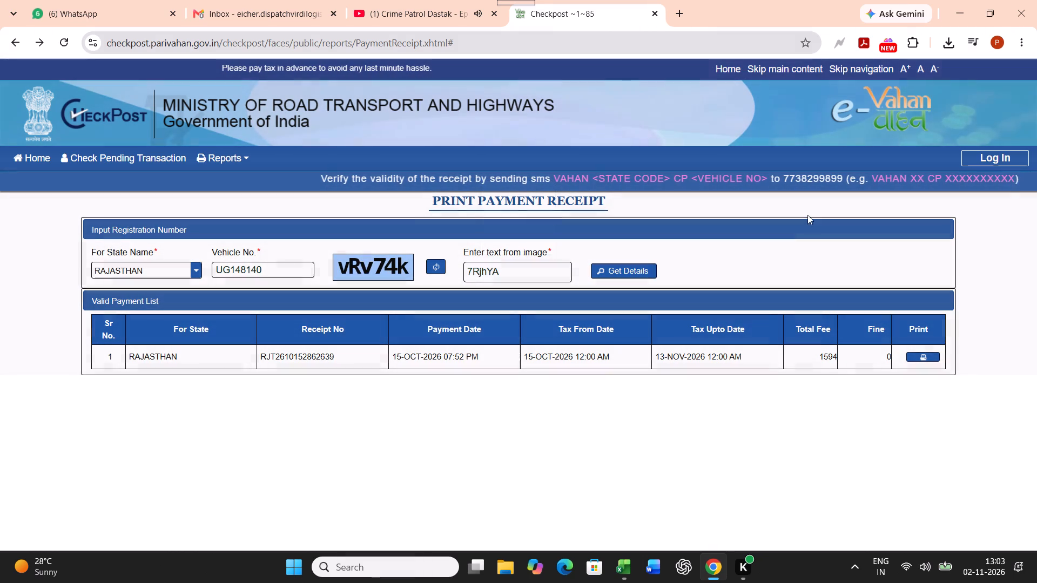
pyautogui.click(913, 354)
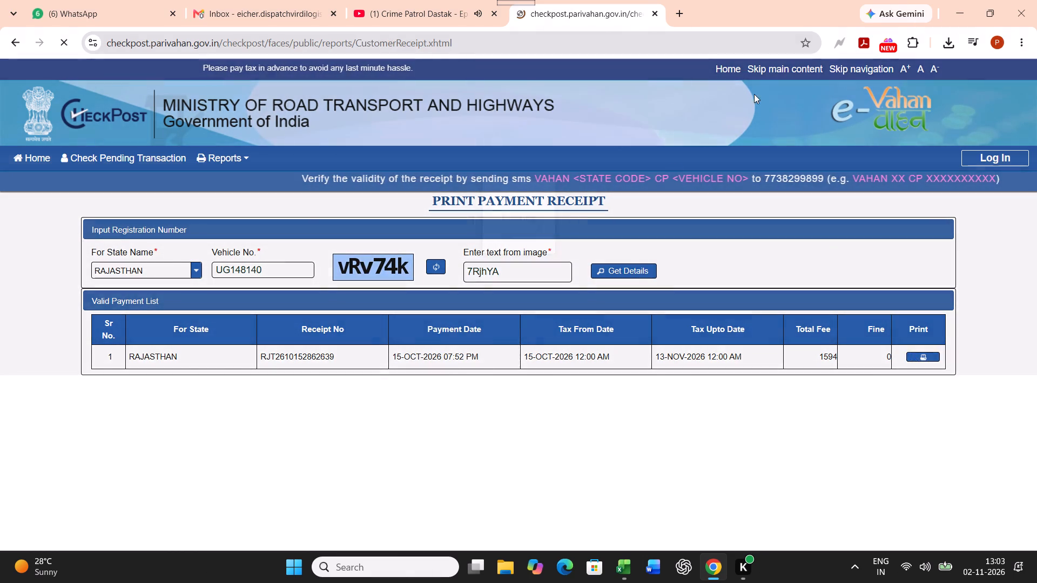
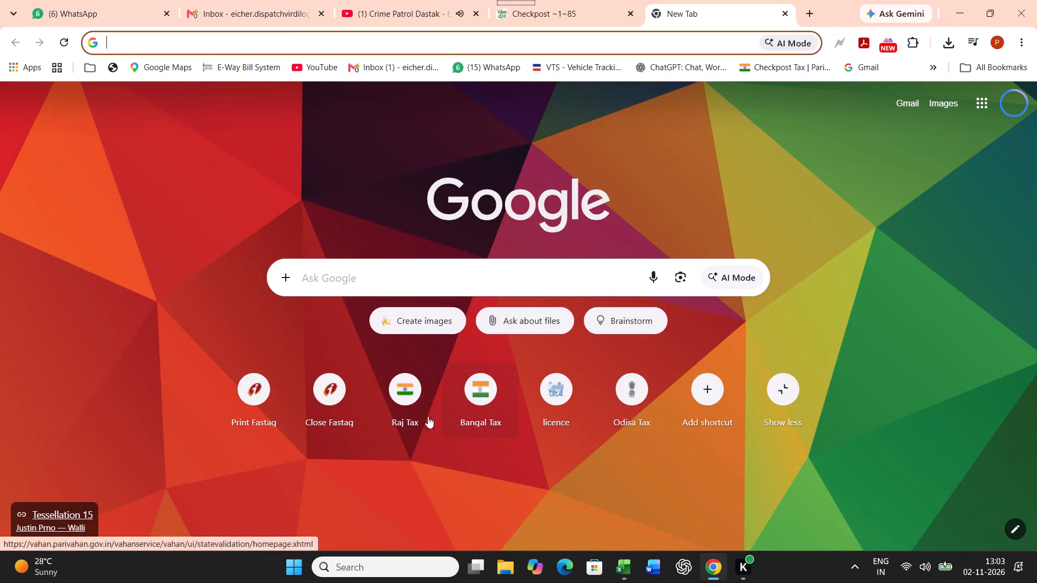
# Open the Raj Tax shortcut's Checkpost Tax page, choose Punjab as the state, and go to its Print Payment Receipt form.
pyautogui.click(405, 416)
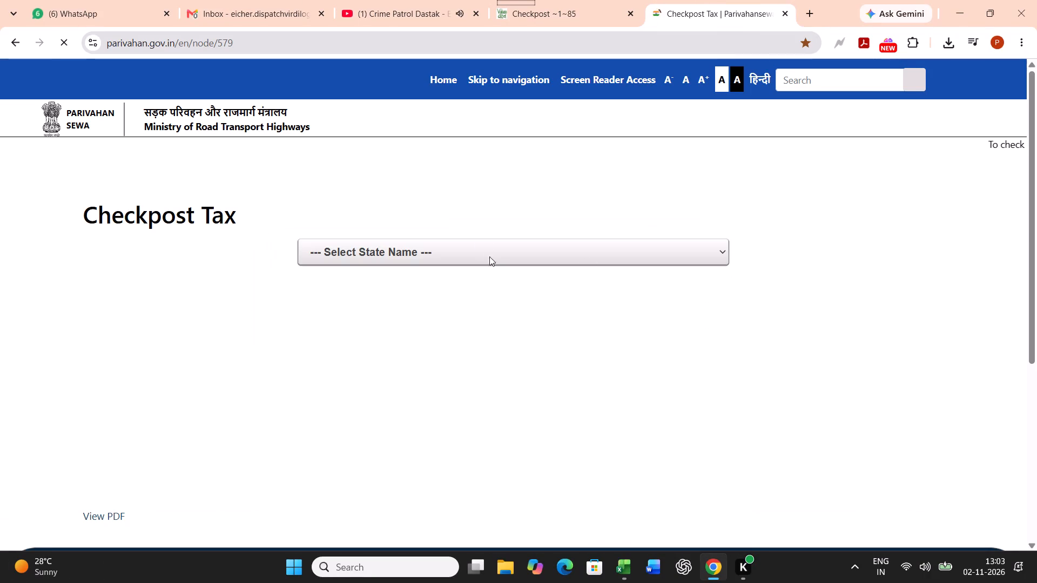
pyautogui.click(477, 254)
pyautogui.scroll(-6, 429, 439)
pyautogui.click(393, 356)
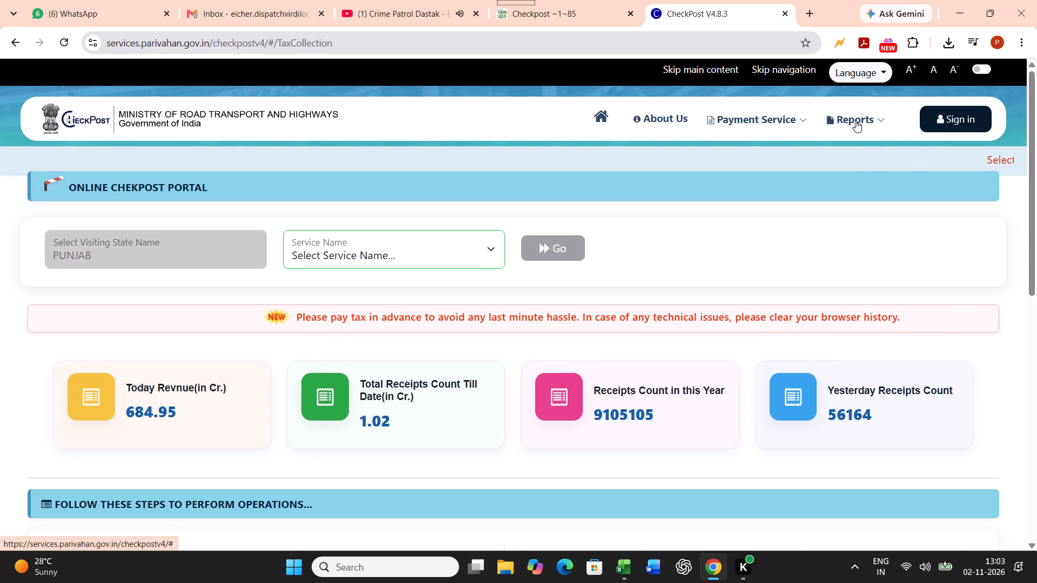
pyautogui.click(858, 151)
pyautogui.click(157, 198)
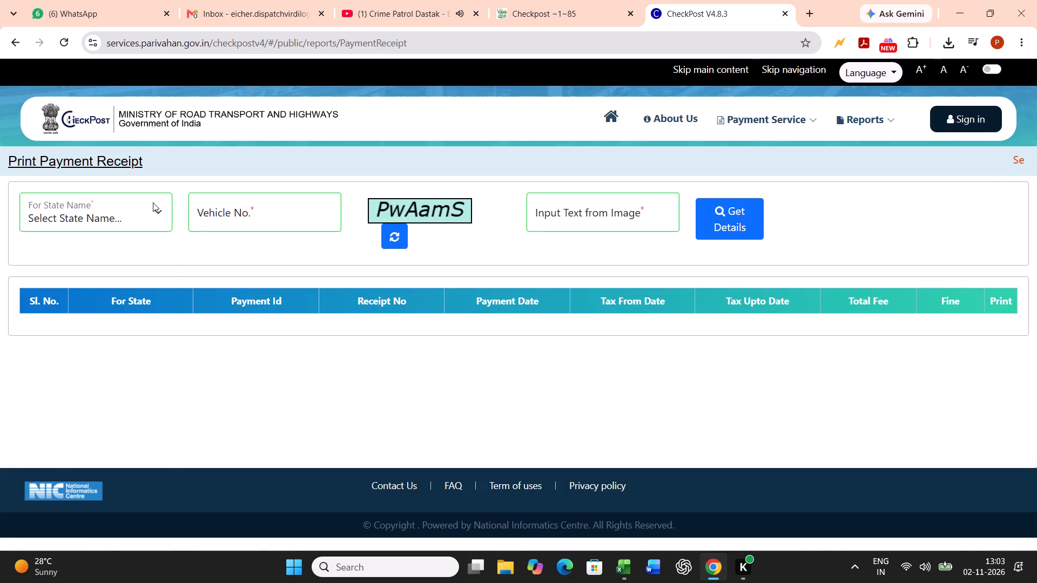
pyautogui.scroll(-4, 103, 320)
pyautogui.click(89, 366)
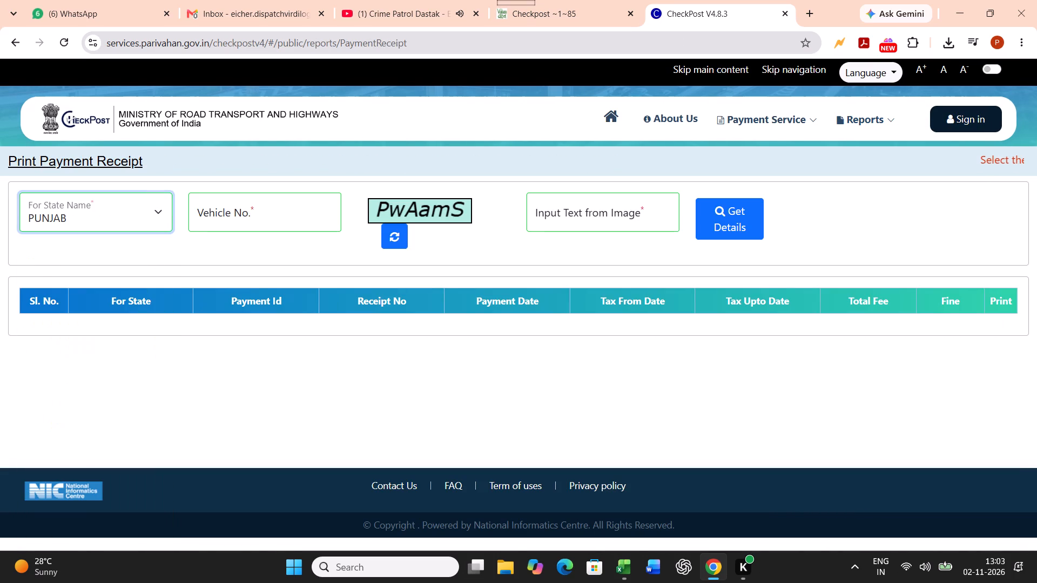
pyautogui.click(247, 217)
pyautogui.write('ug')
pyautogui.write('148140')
pyautogui.click(561, 217)
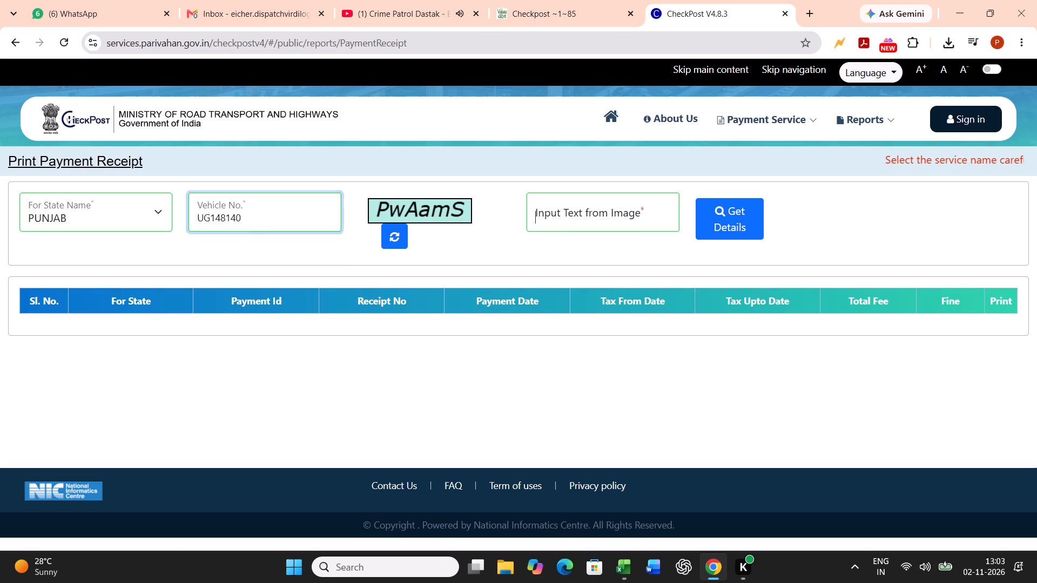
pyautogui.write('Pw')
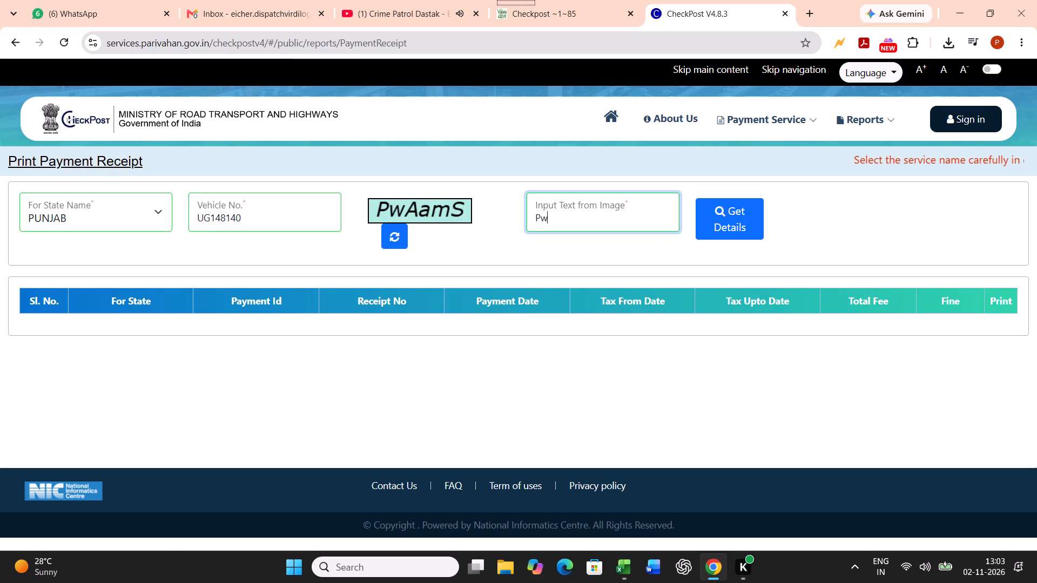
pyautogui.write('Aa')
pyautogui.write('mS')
pyautogui.click(729, 216)
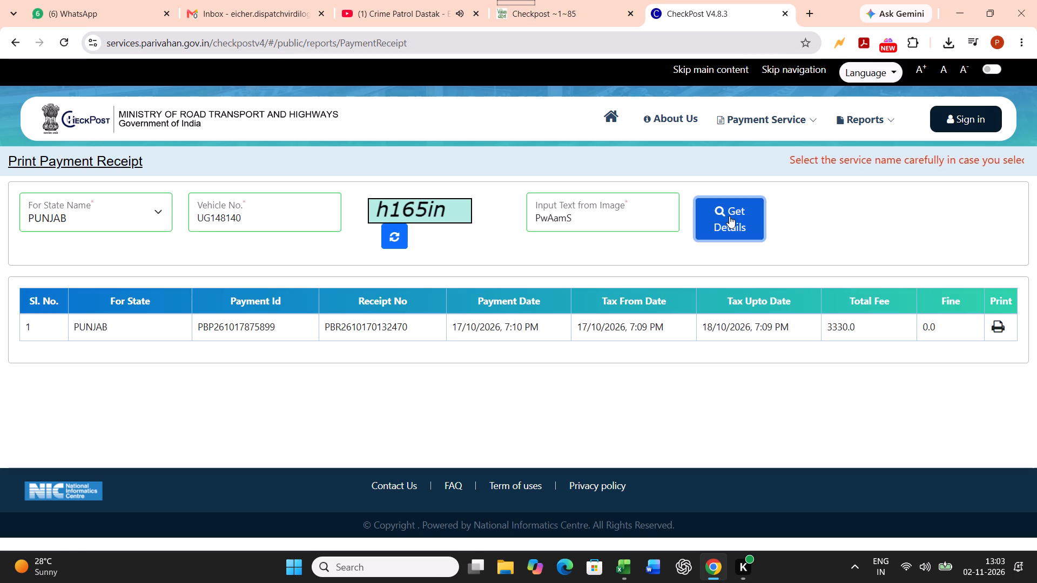
pyautogui.click(998, 327)
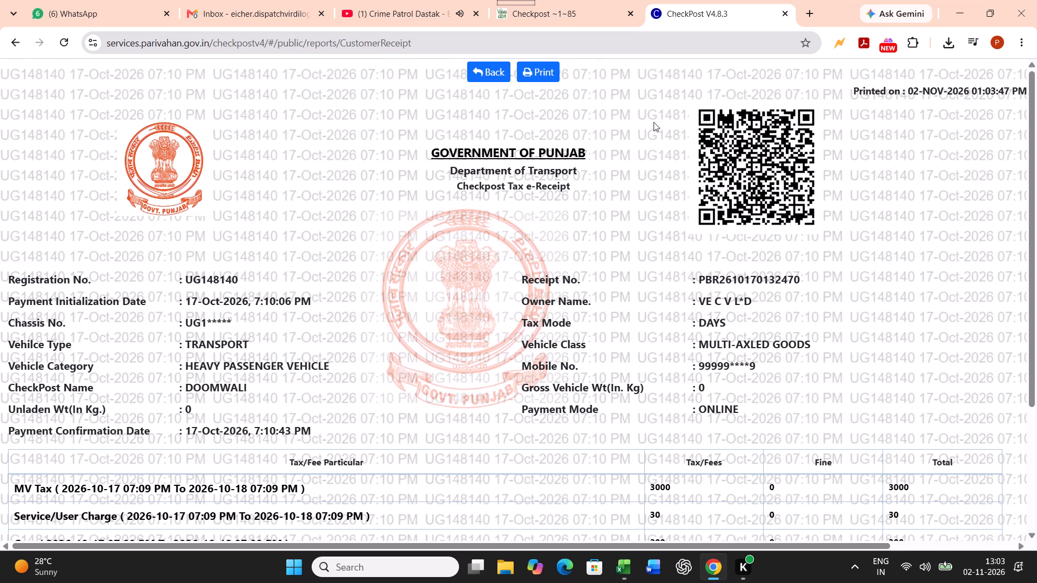
pyautogui.click(531, 73)
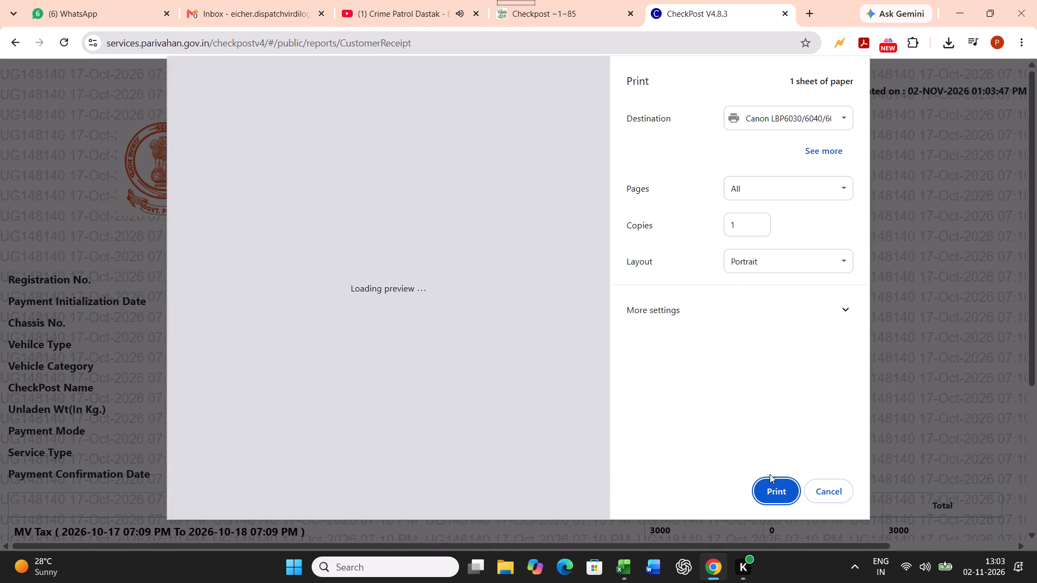
pyautogui.click(784, 492)
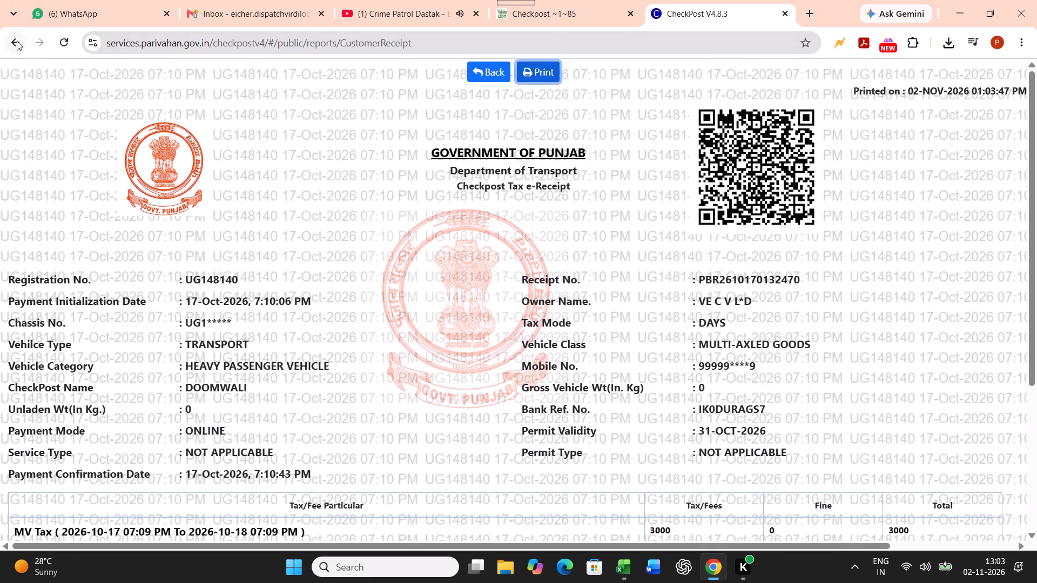
pyautogui.click(17, 41)
pyautogui.click(783, 10)
pyautogui.doubleClick(523, 275)
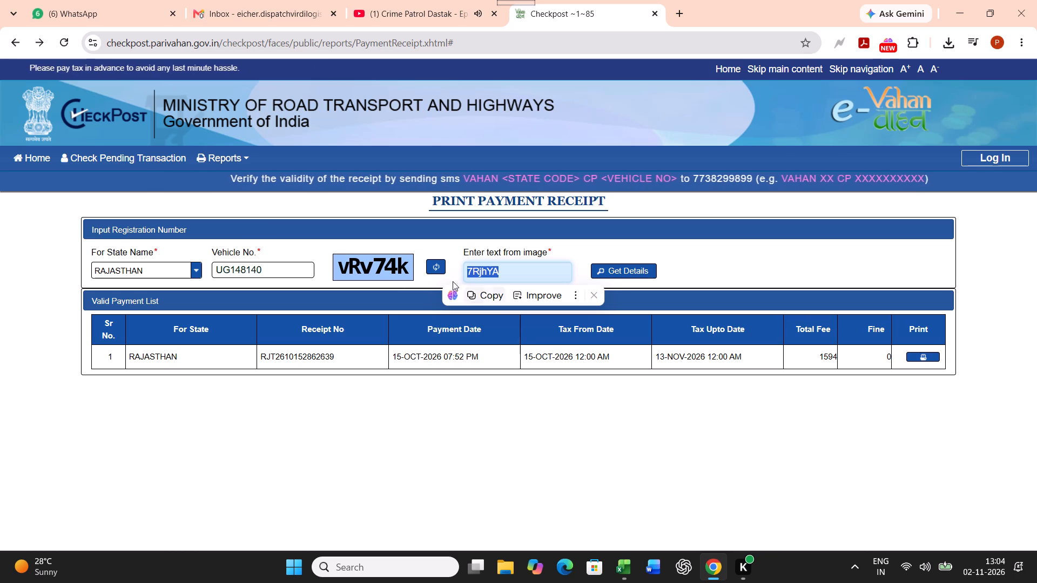
pyautogui.doubleClick(281, 270)
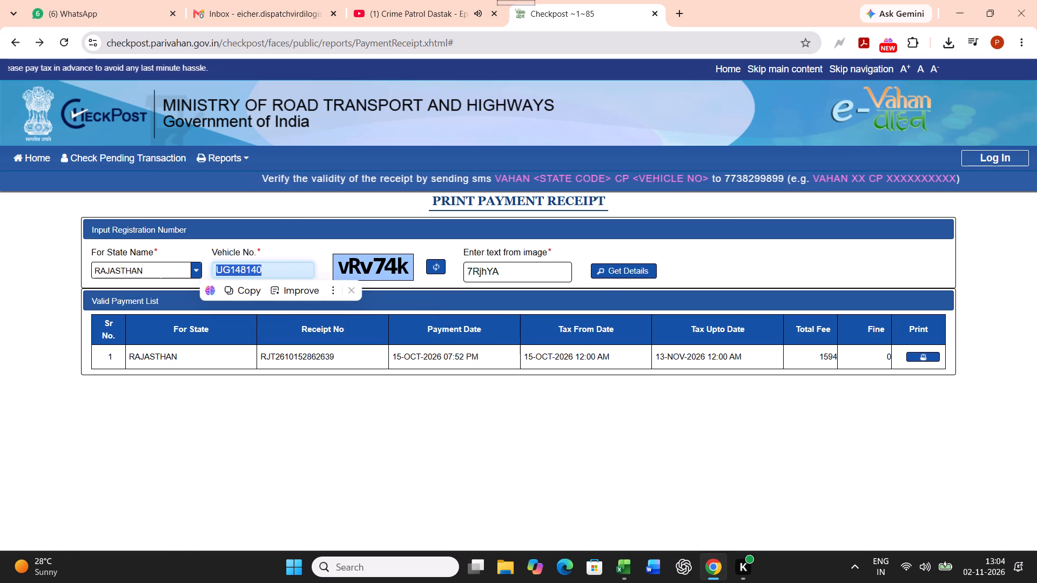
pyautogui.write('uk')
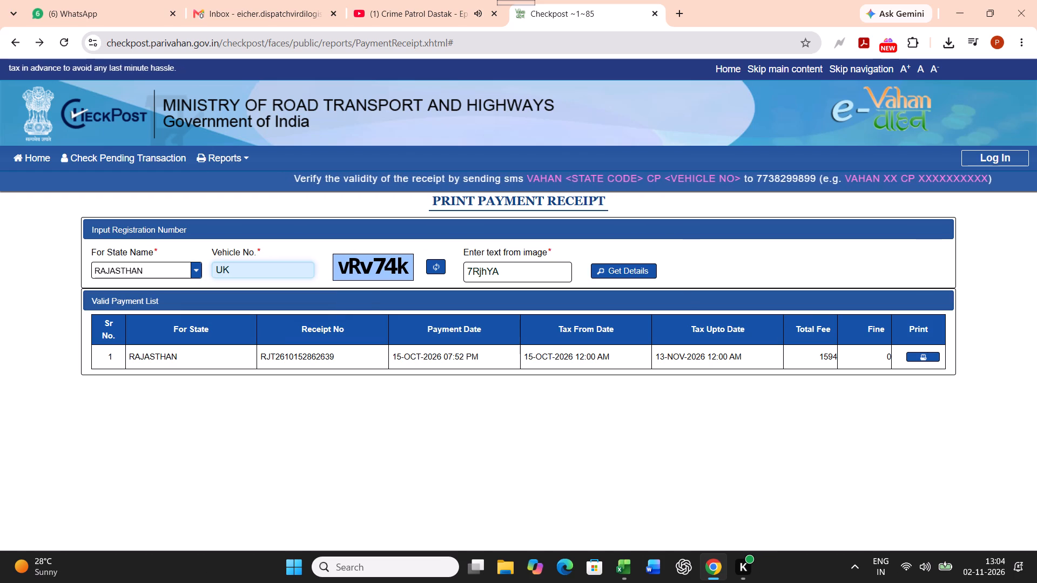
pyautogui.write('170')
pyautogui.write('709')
pyautogui.doubleClick(521, 281)
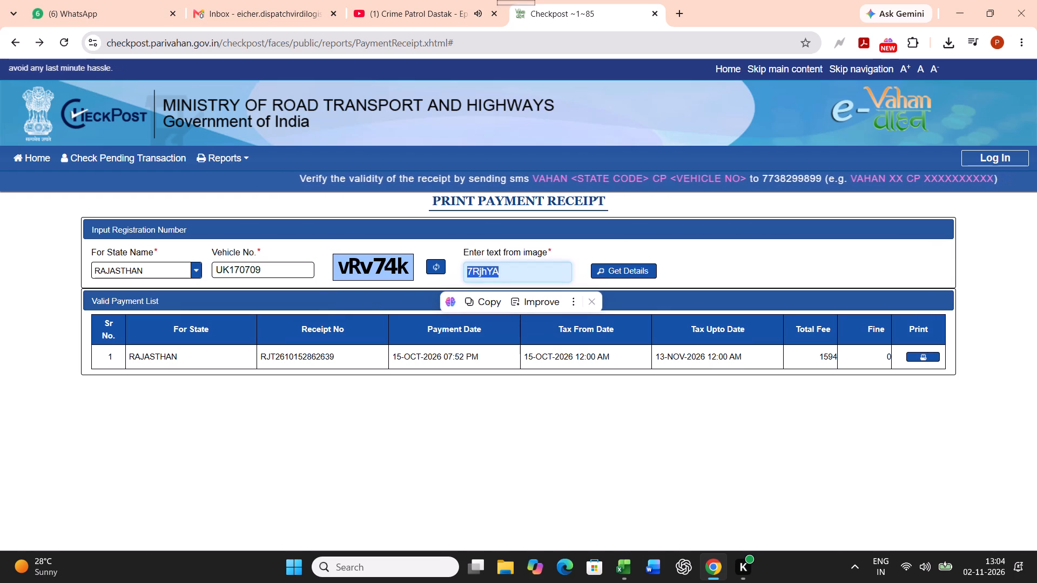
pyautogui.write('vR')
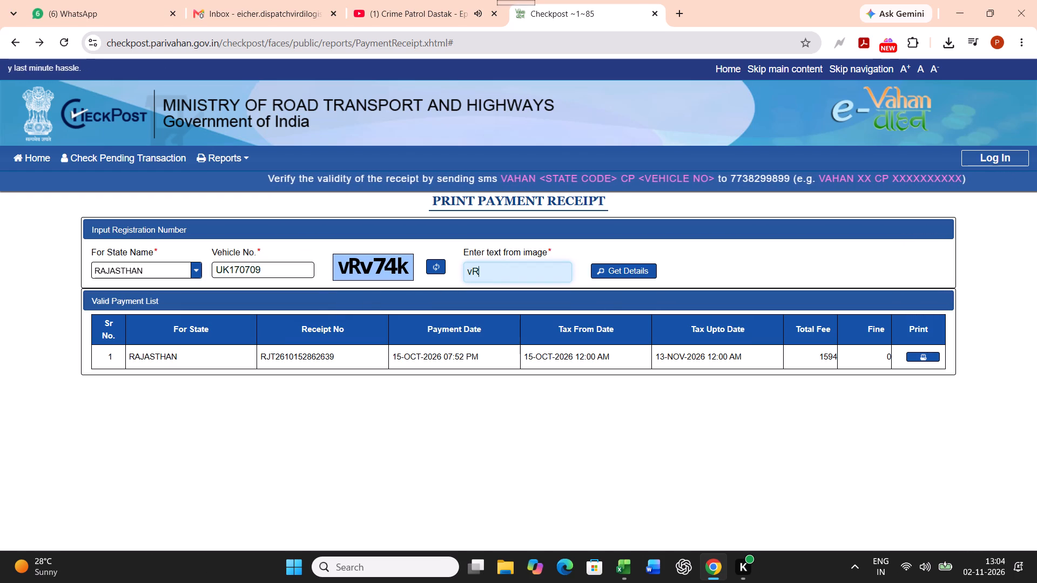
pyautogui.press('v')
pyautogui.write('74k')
pyautogui.click(613, 274)
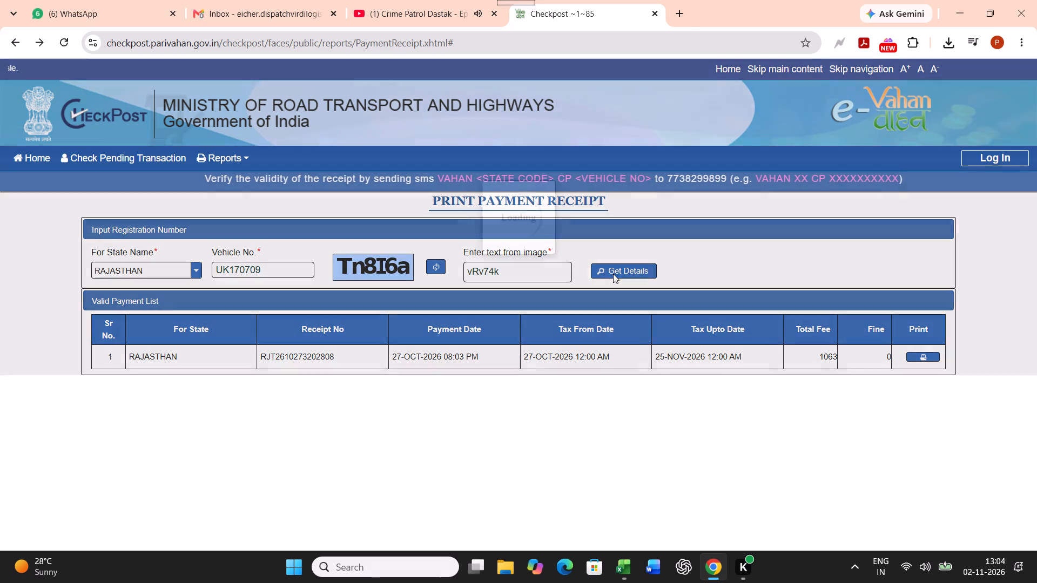
pyautogui.click(914, 356)
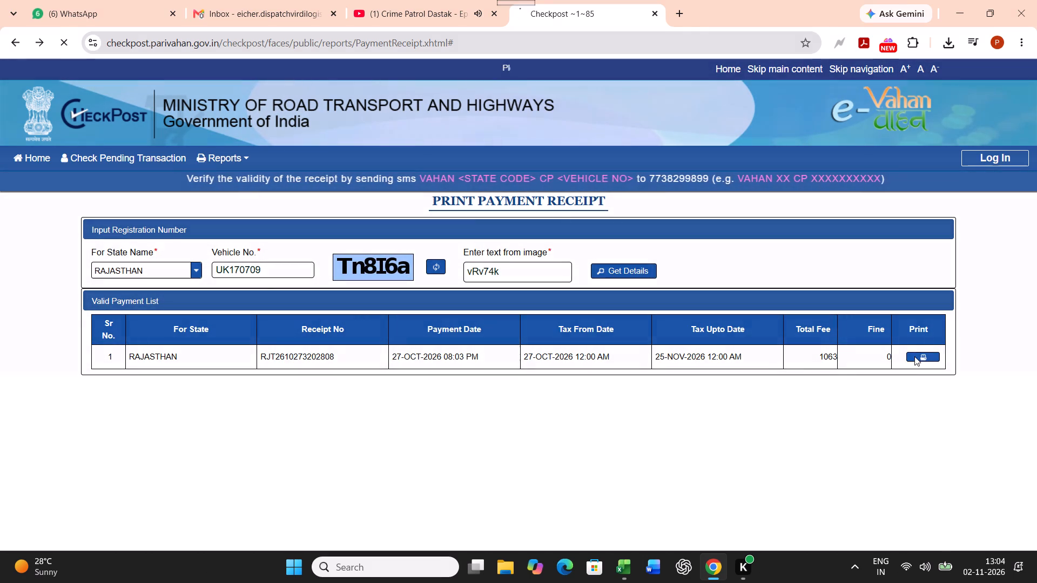
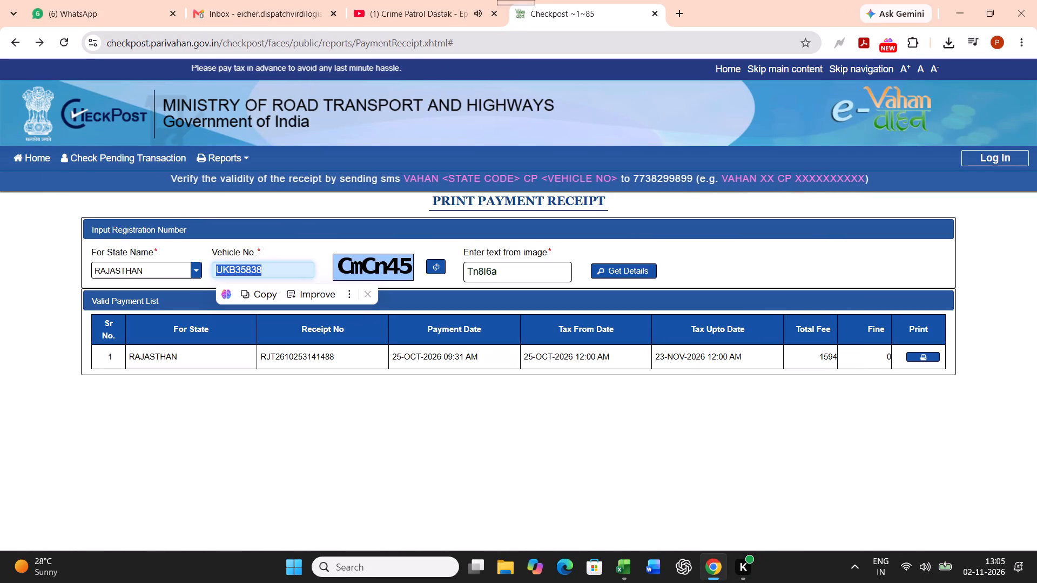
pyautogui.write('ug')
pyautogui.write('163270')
pyautogui.doubleClick(506, 274)
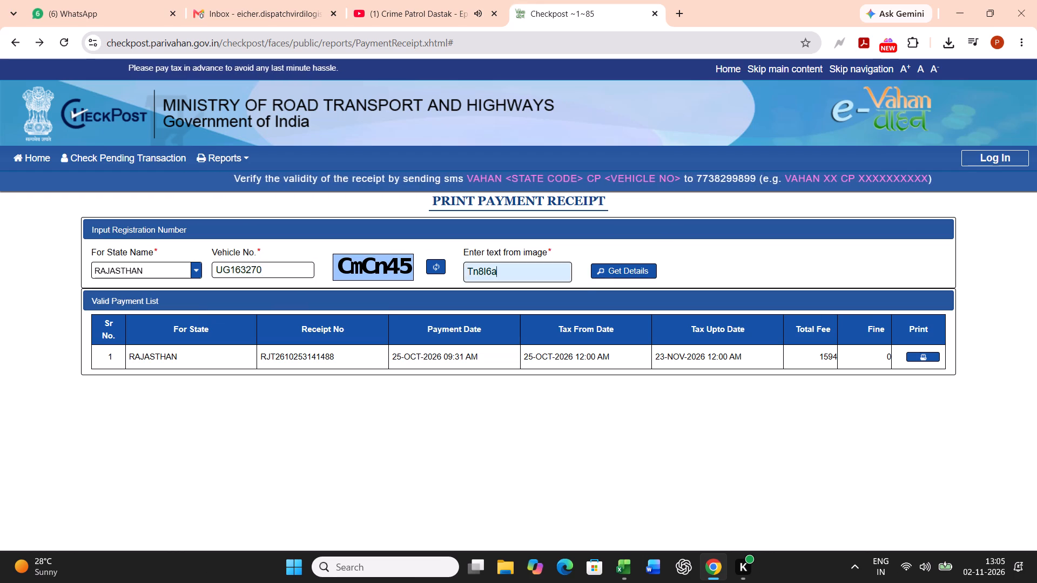
pyautogui.hotkey('shift', 'c')
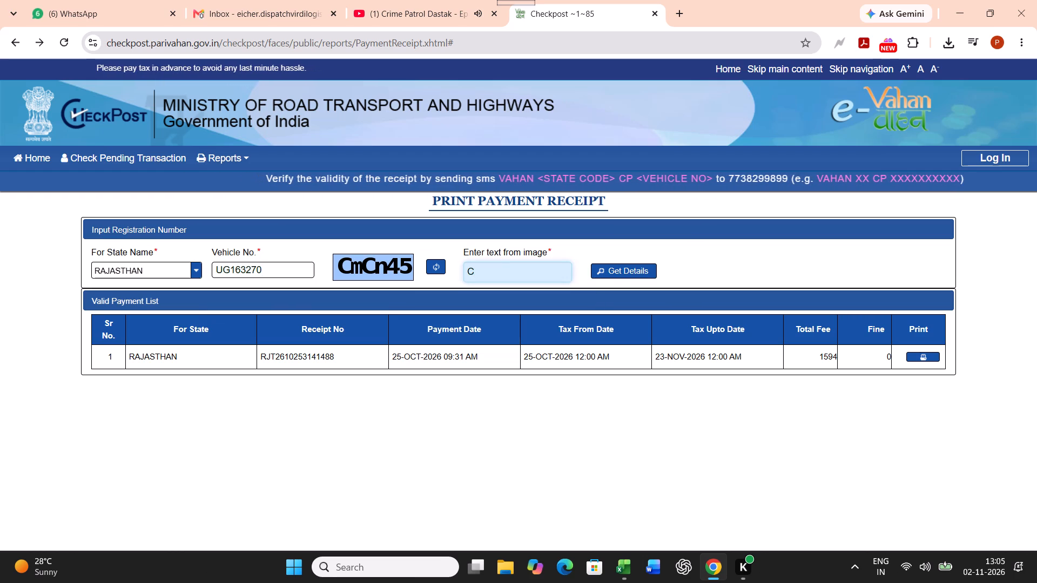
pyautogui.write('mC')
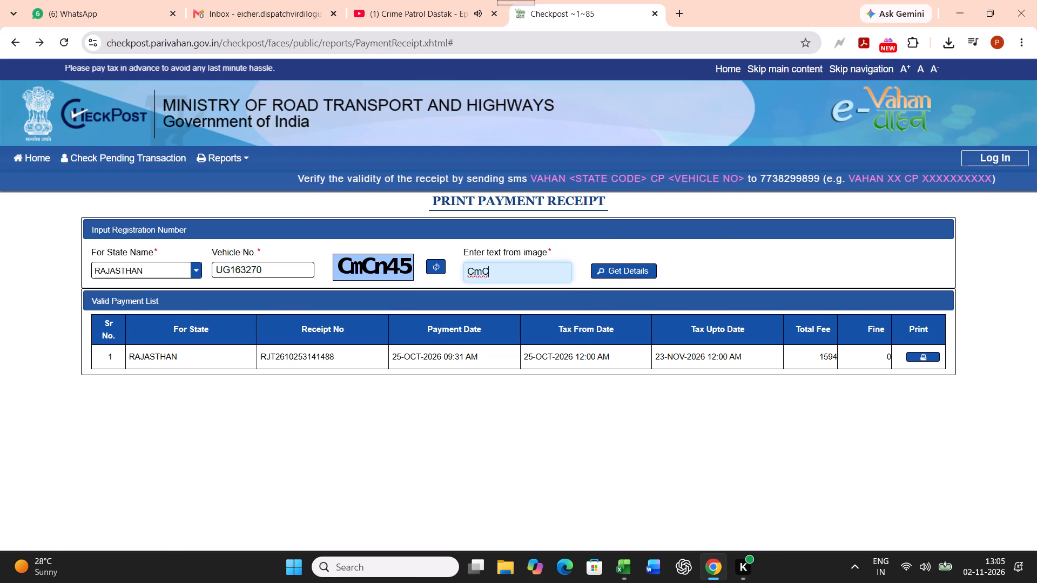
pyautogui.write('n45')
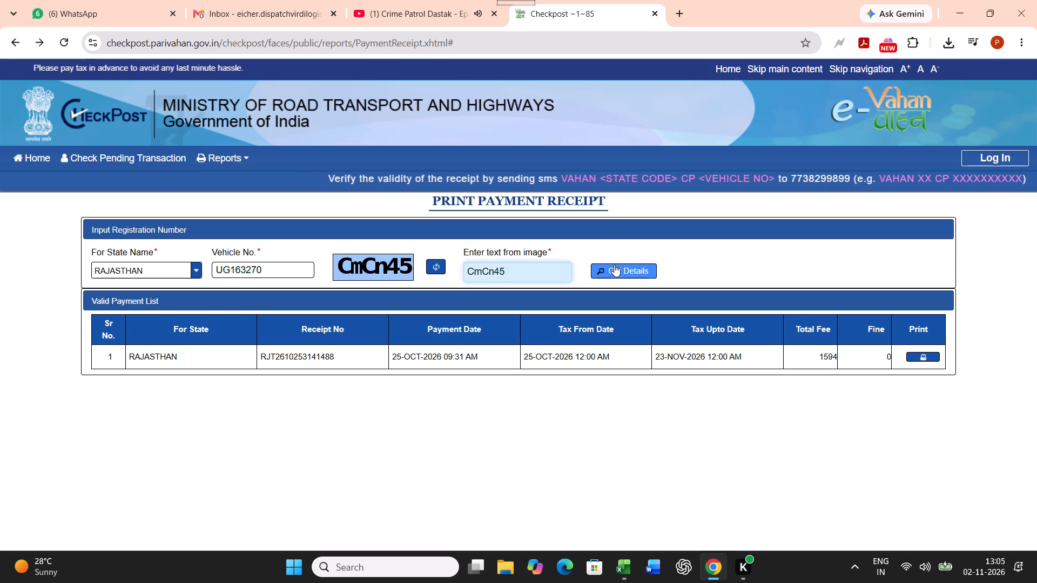
pyautogui.click(619, 266)
pyautogui.click(920, 357)
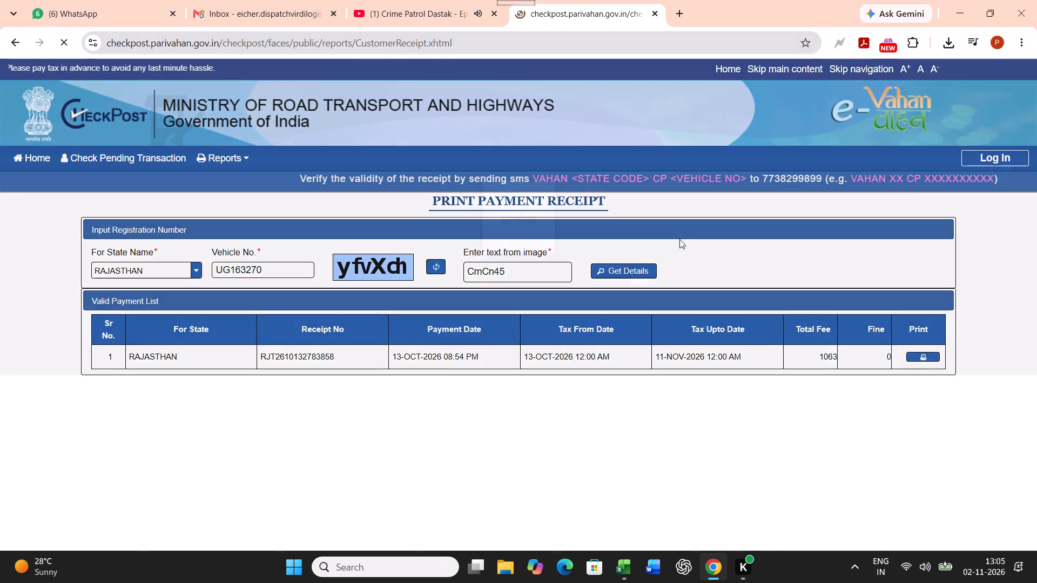
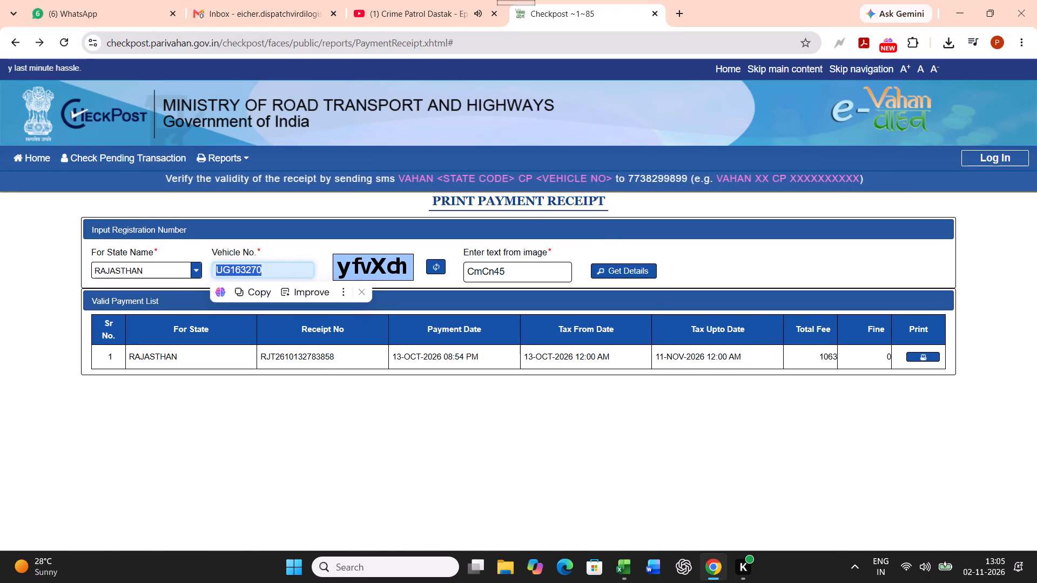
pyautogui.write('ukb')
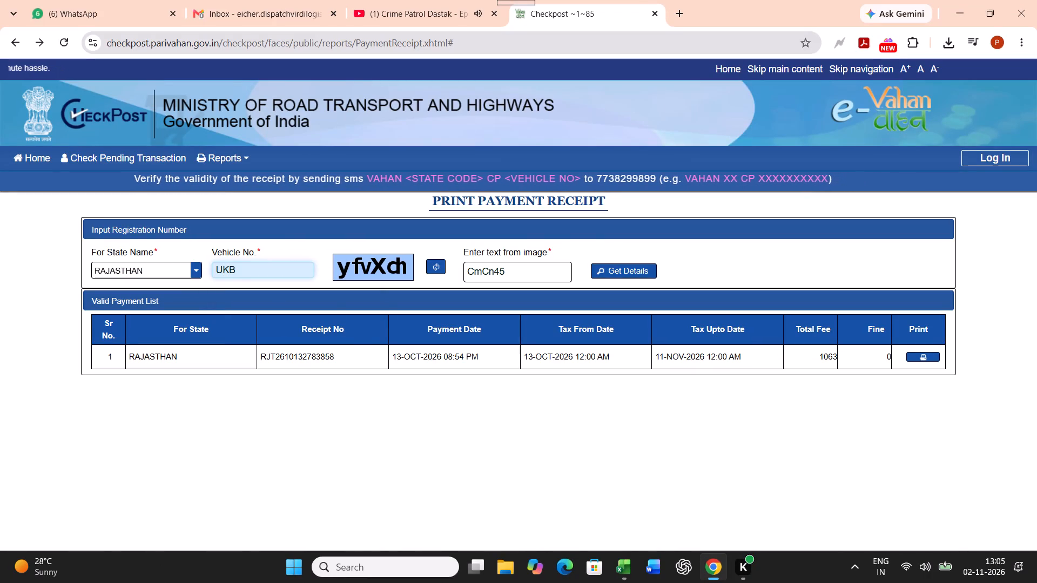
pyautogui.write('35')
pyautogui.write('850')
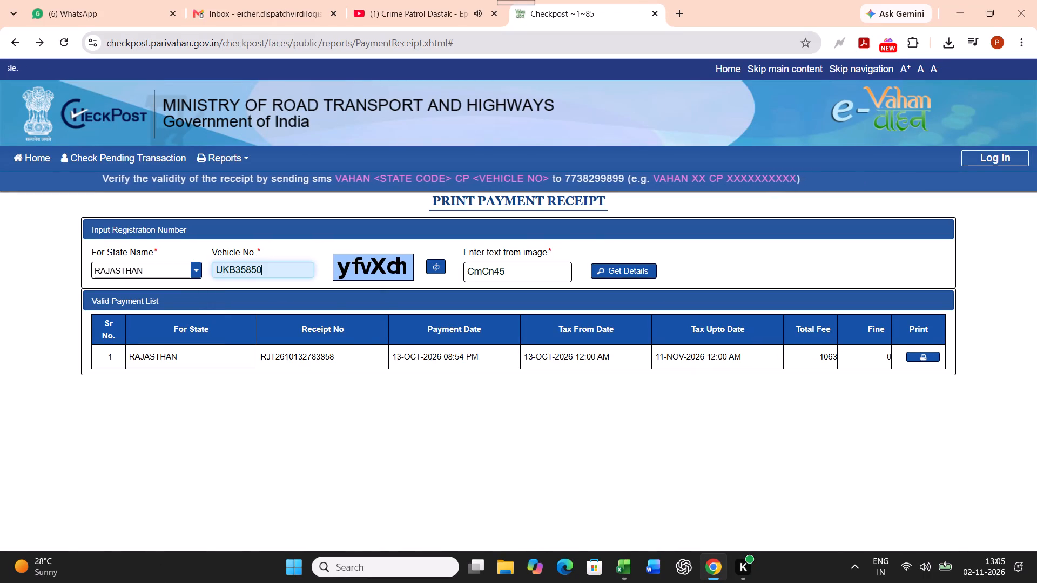
pyautogui.doubleClick(507, 272)
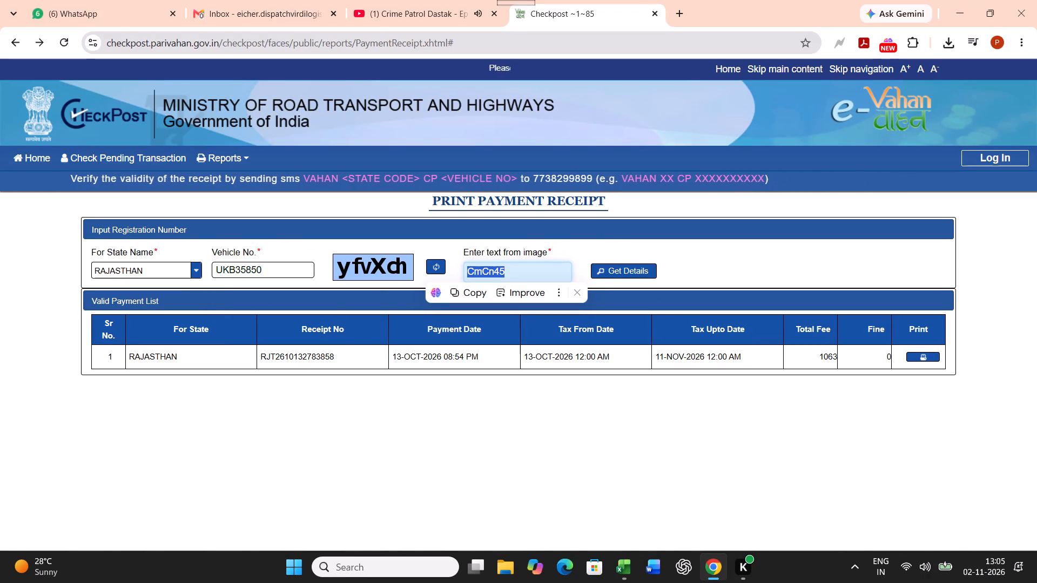
pyautogui.press('y')
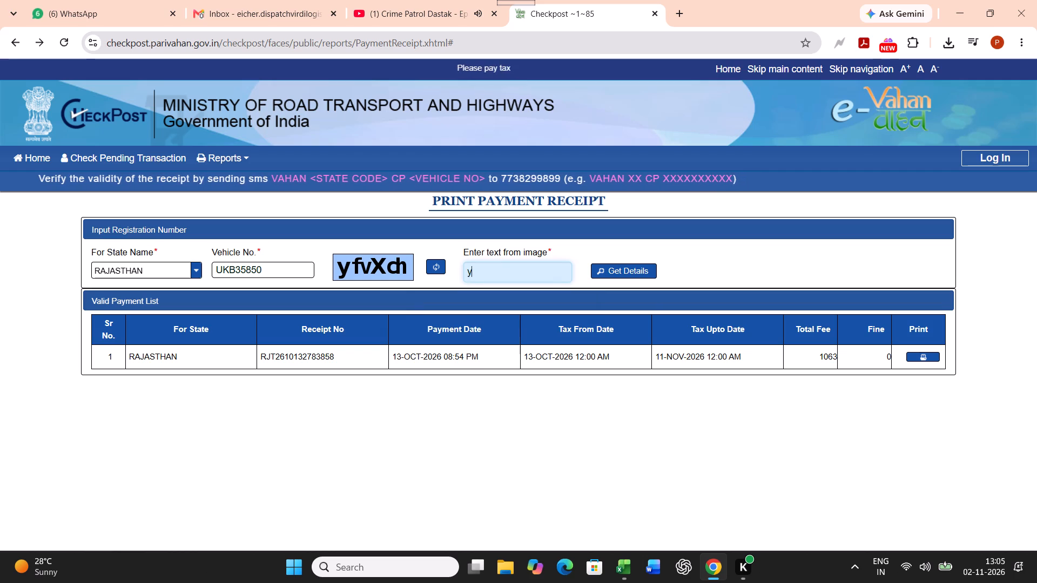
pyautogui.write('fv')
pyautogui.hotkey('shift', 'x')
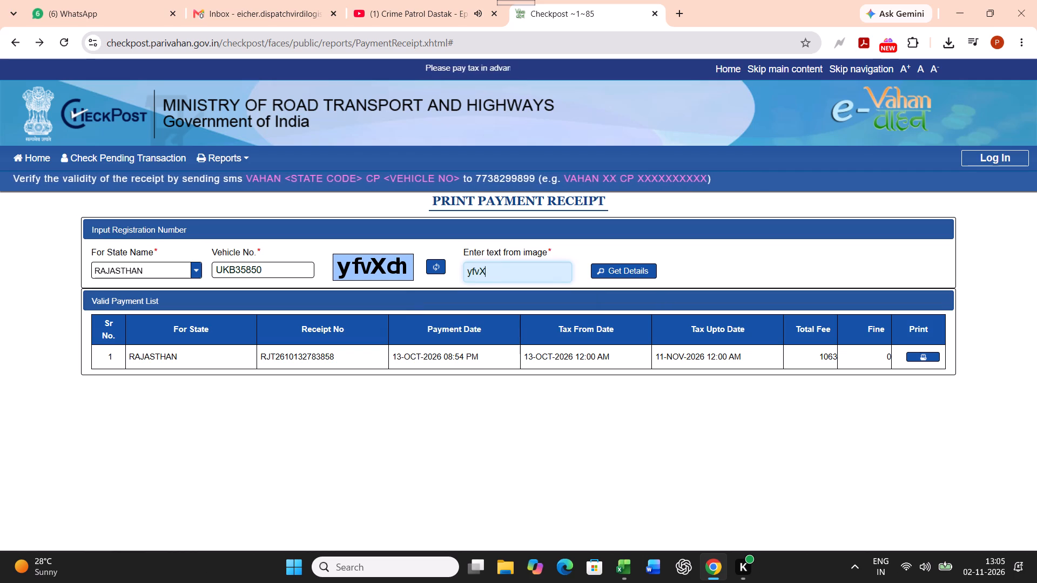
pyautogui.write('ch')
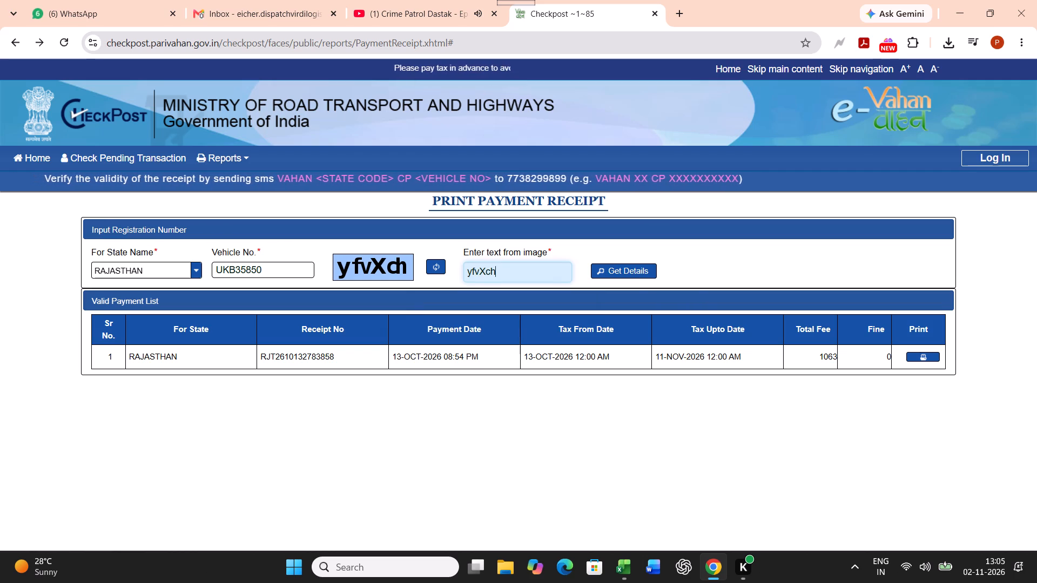
pyautogui.click(639, 276)
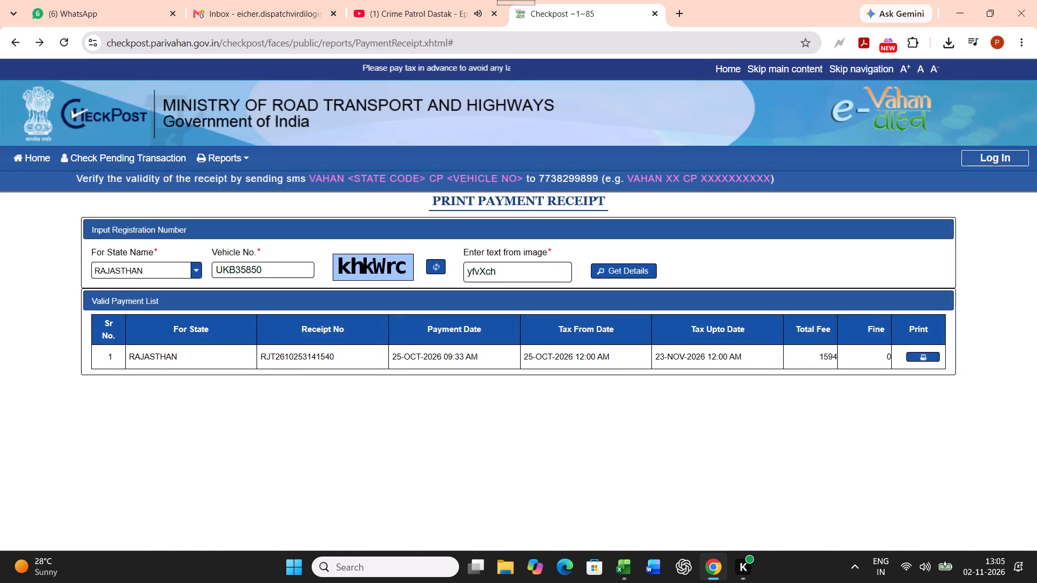
pyautogui.click(924, 357)
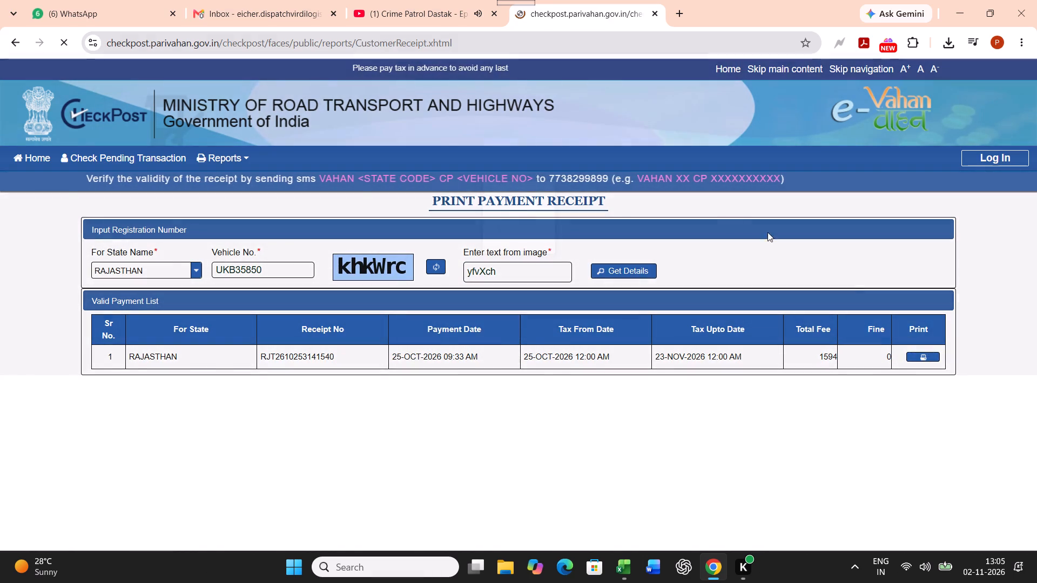
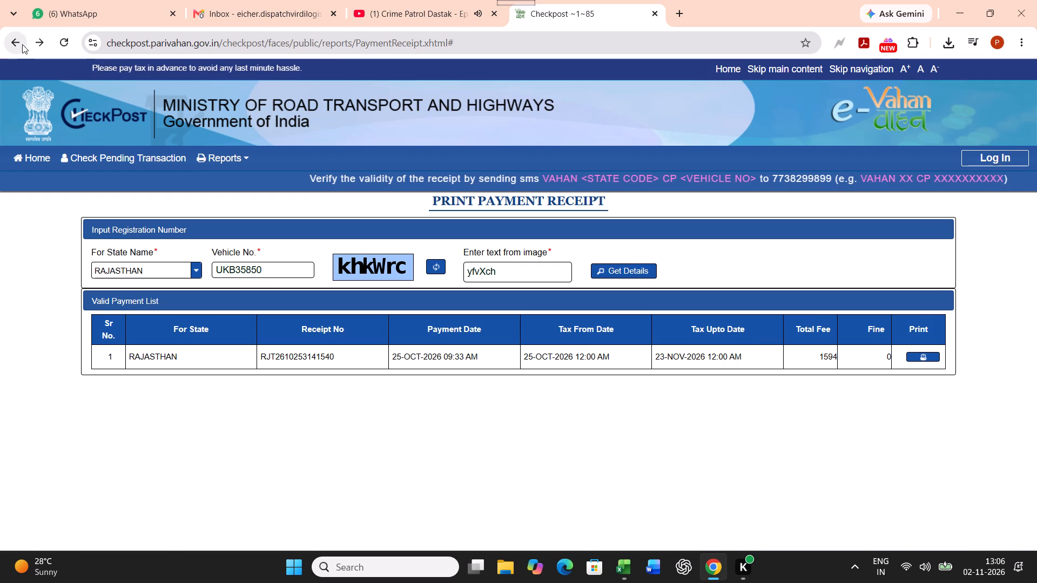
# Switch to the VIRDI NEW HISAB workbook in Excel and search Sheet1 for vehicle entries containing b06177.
pyautogui.click(617, 565)
pyautogui.click(494, 391)
pyautogui.hotkey('ctrl', 'f')
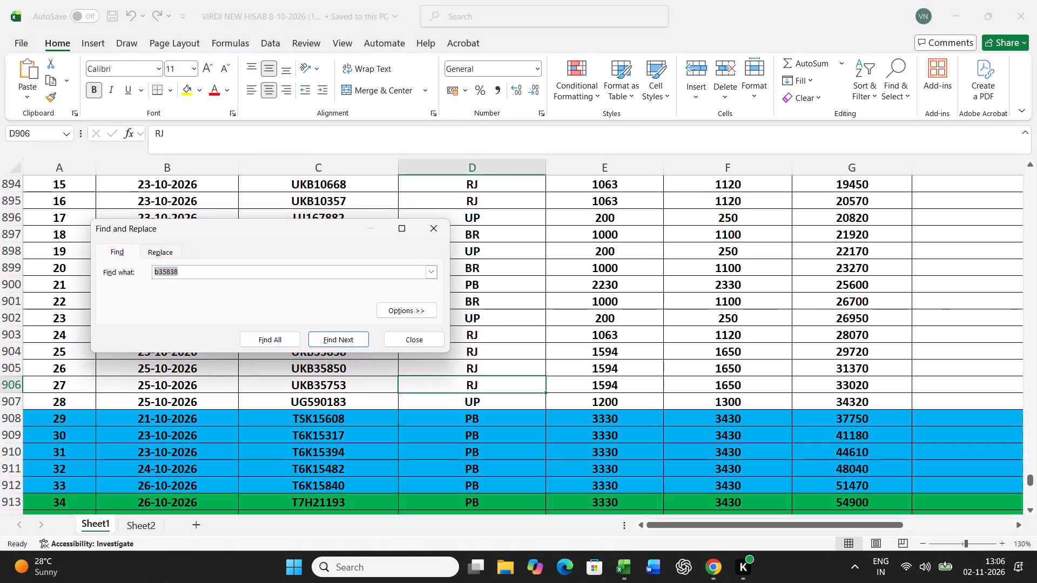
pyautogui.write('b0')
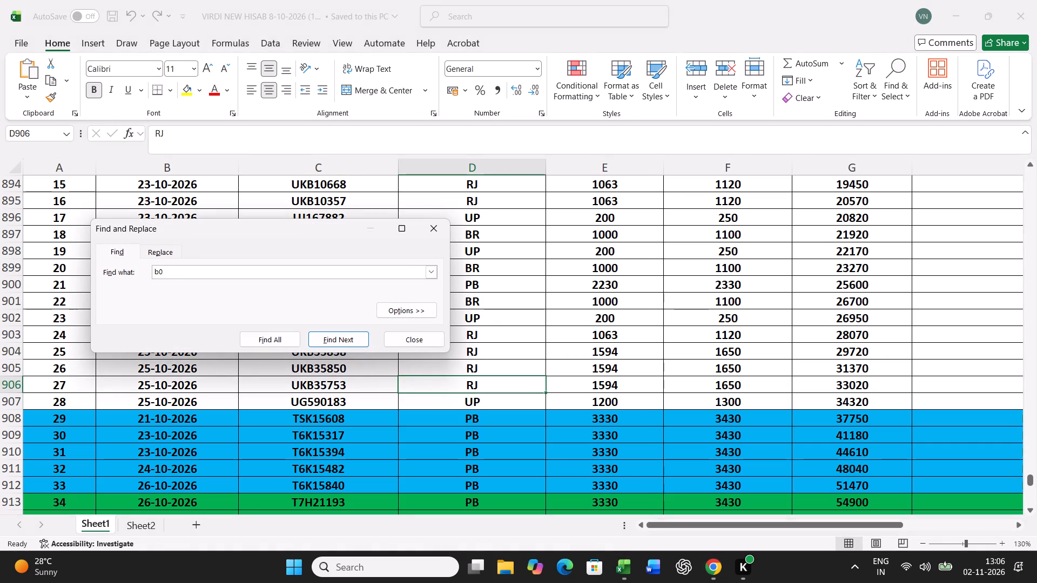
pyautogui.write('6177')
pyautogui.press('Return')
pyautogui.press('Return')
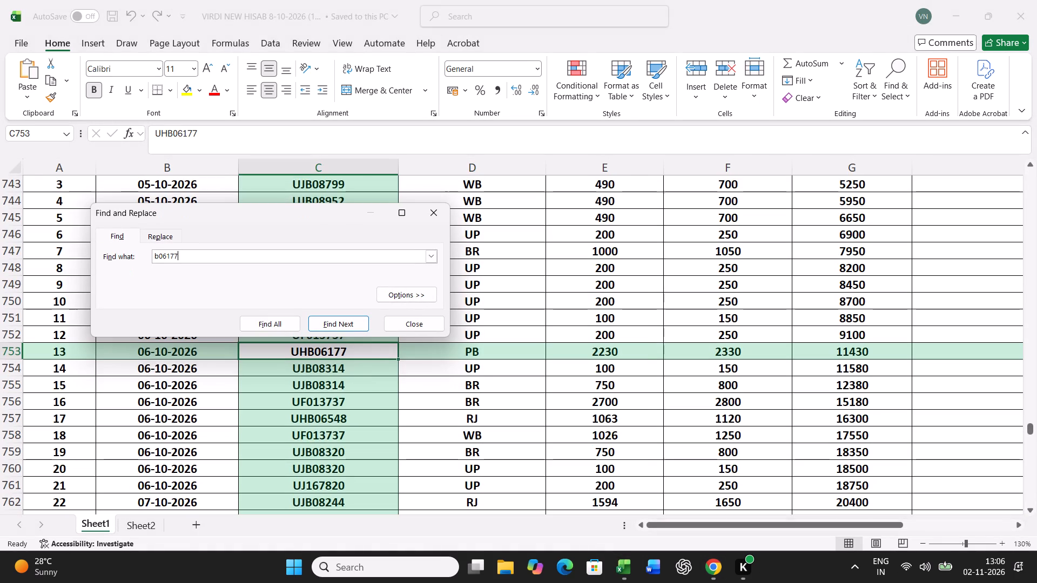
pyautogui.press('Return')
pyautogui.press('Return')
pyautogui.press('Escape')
# Back in Chrome, open the Punjab checkpost tax portal in a new tab and go to its payment receipt printing page.
pyautogui.click(708, 575)
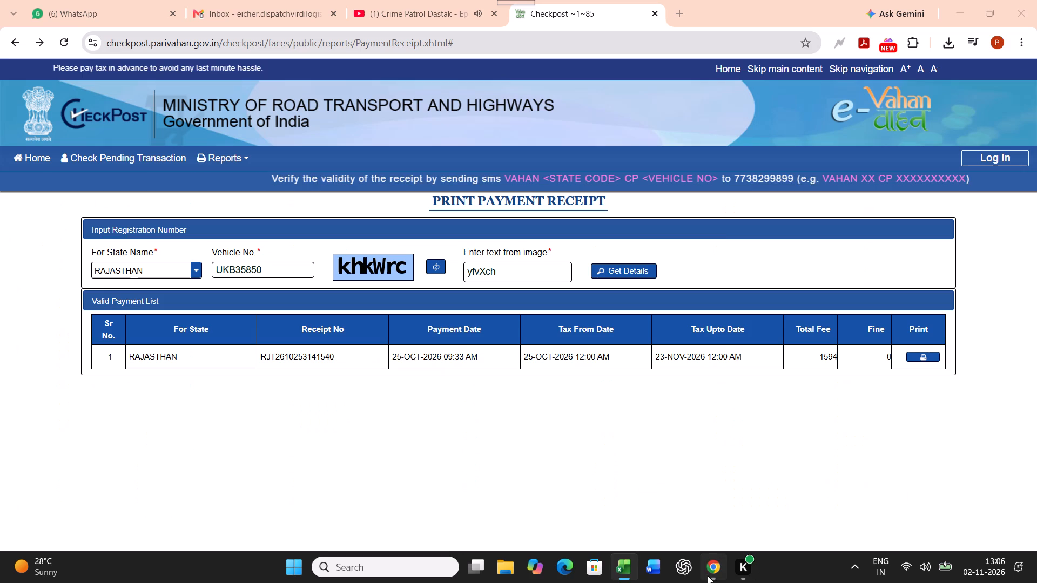
pyautogui.click(675, 14)
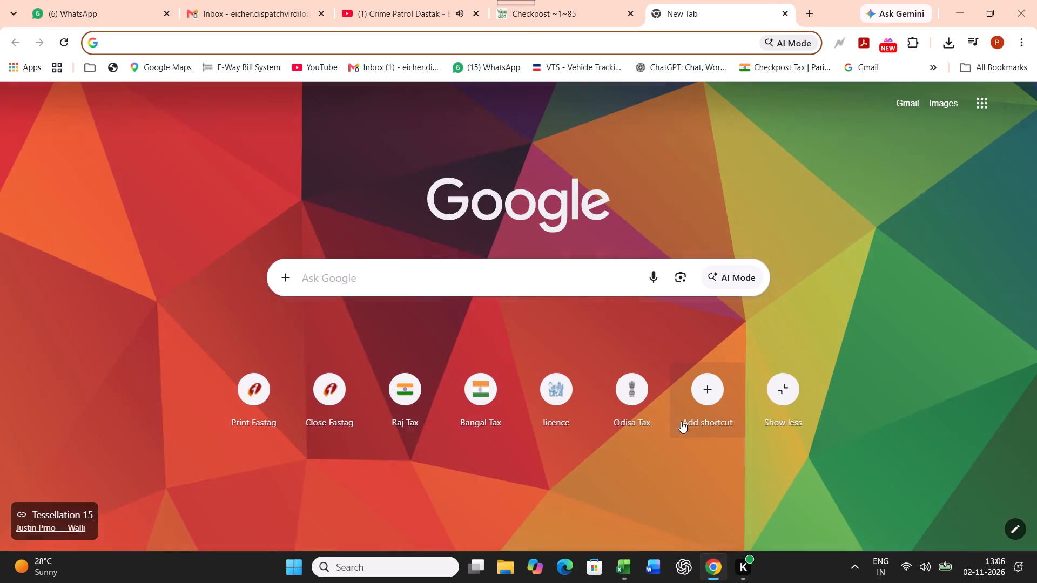
pyautogui.click(407, 422)
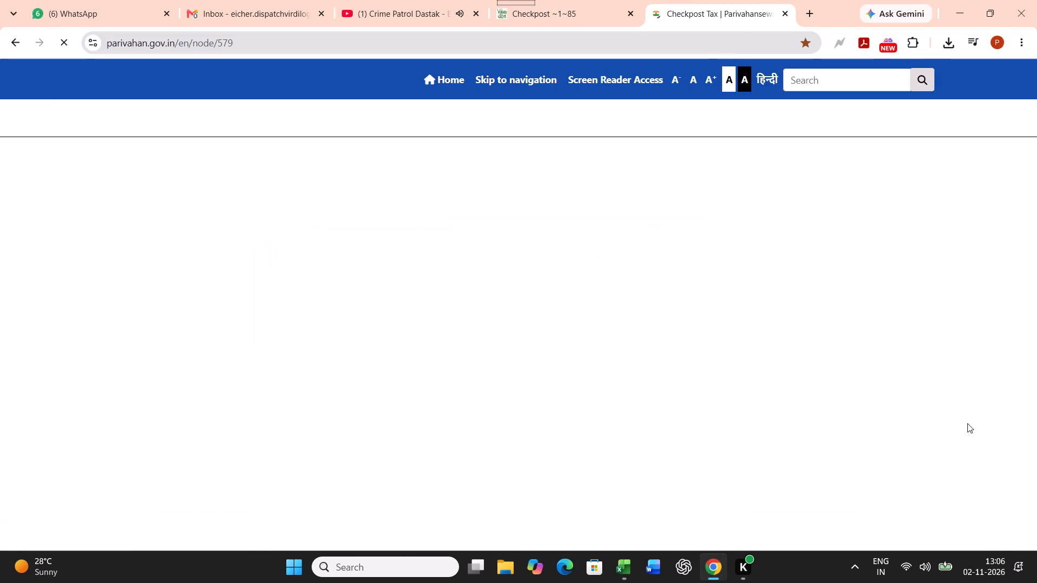
pyautogui.click(514, 247)
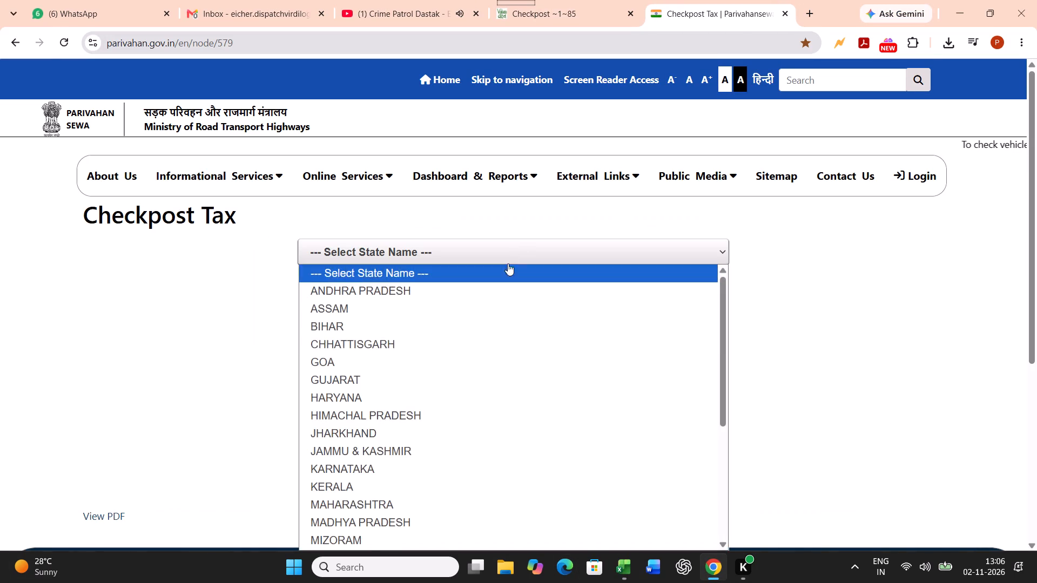
pyautogui.scroll(-11, 447, 413)
pyautogui.click(417, 359)
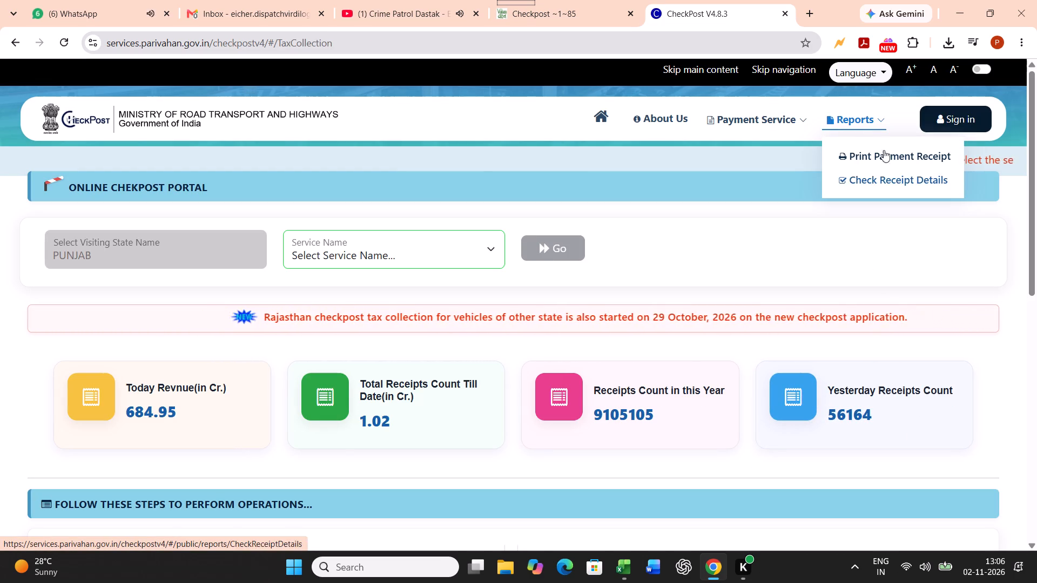
pyautogui.click(884, 149)
pyautogui.click(142, 213)
pyautogui.scroll(-7, 116, 310)
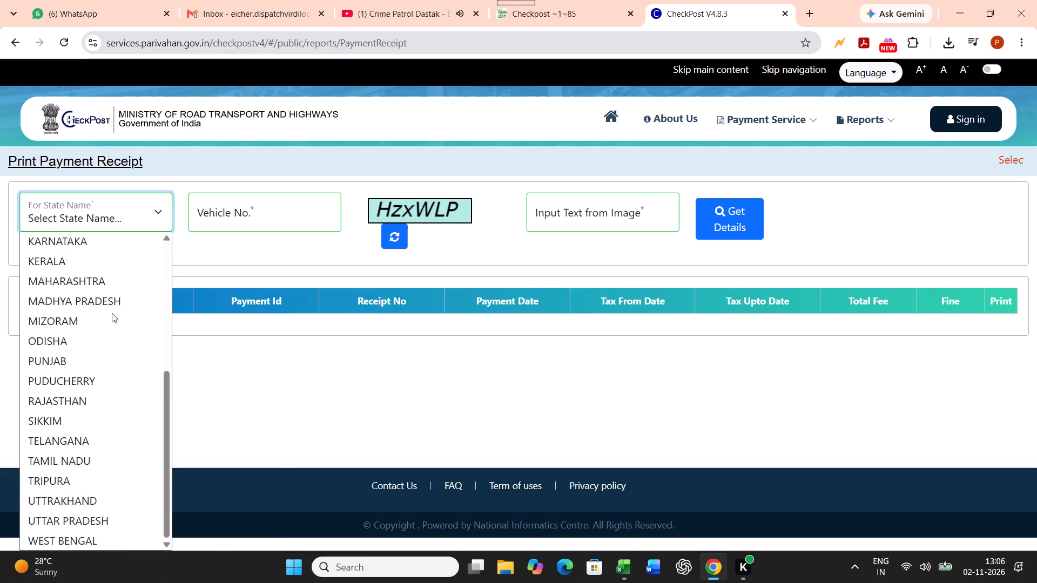
pyautogui.scroll(-3, 112, 313)
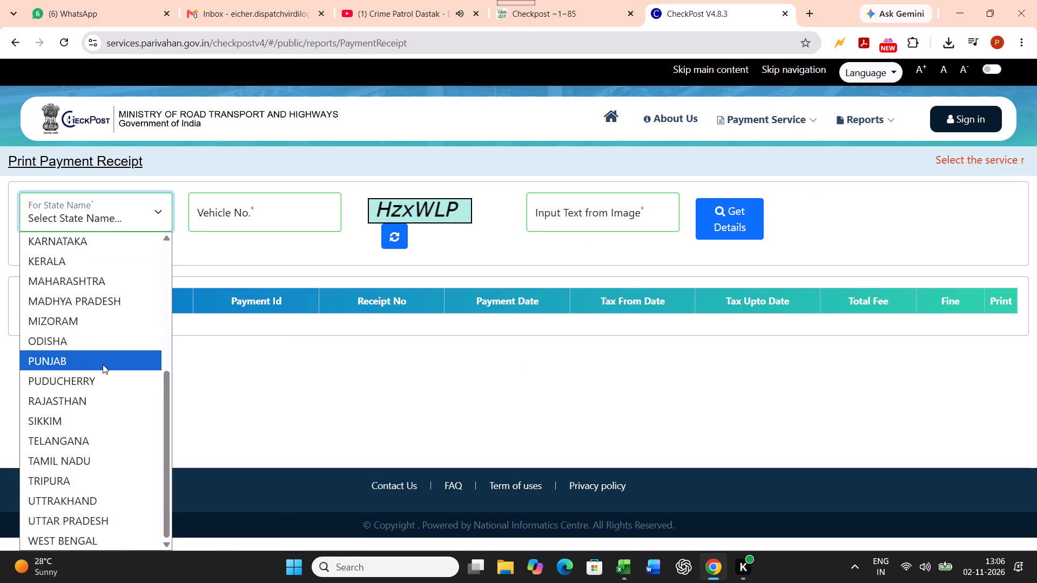
pyautogui.click(101, 358)
pyautogui.click(268, 225)
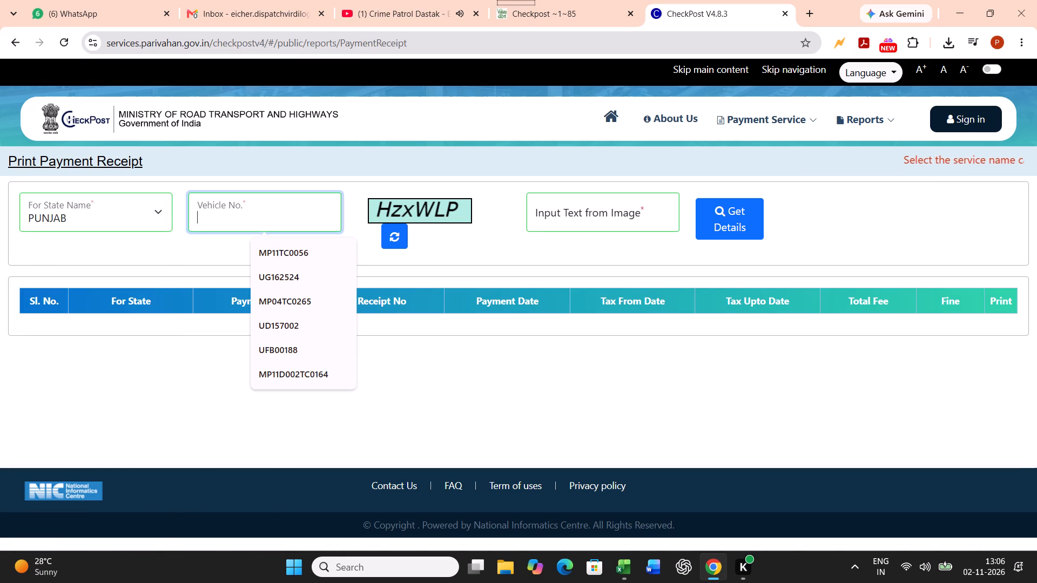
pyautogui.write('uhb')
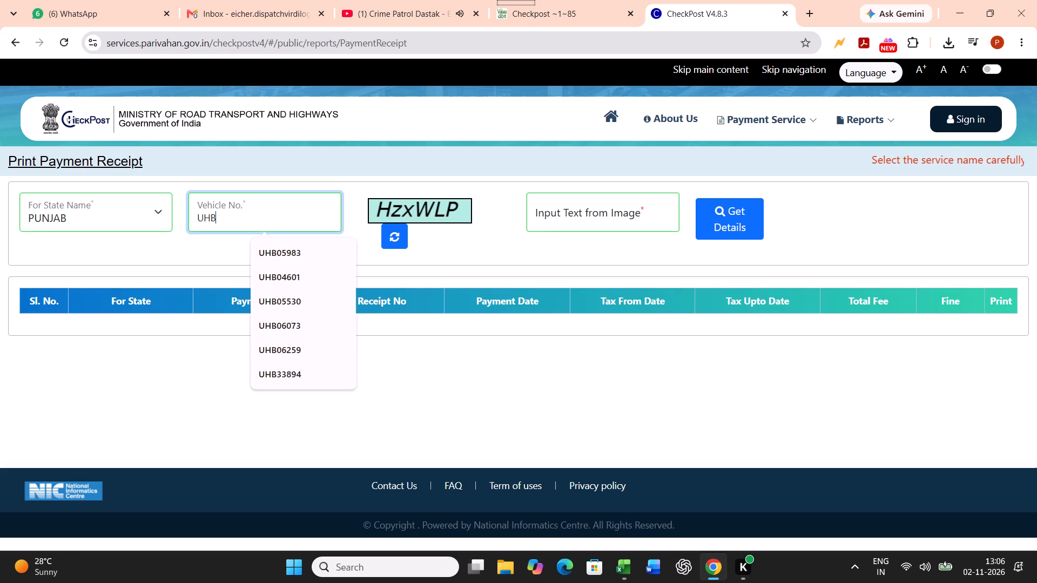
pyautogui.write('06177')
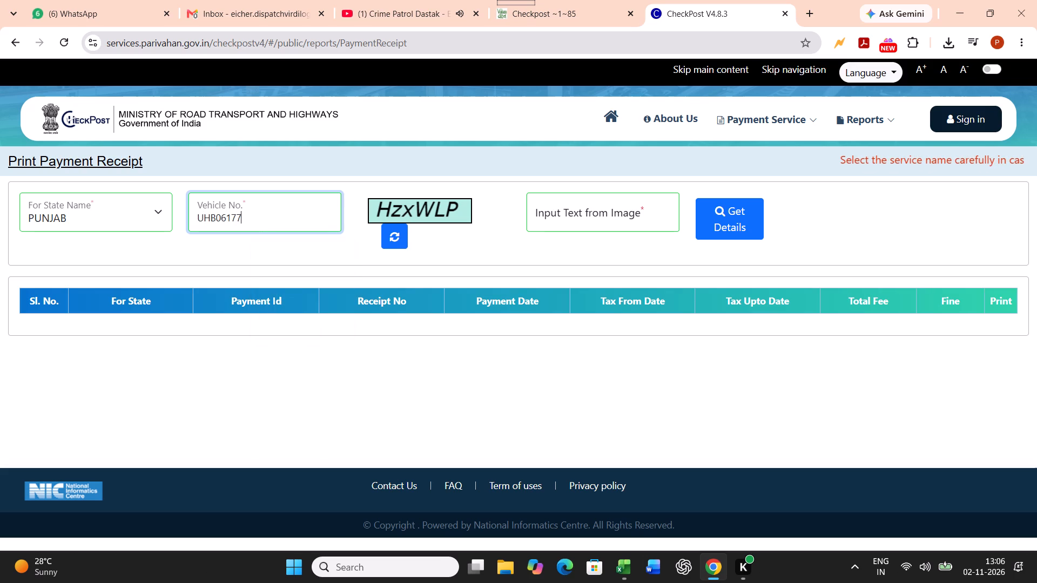
pyautogui.click(584, 218)
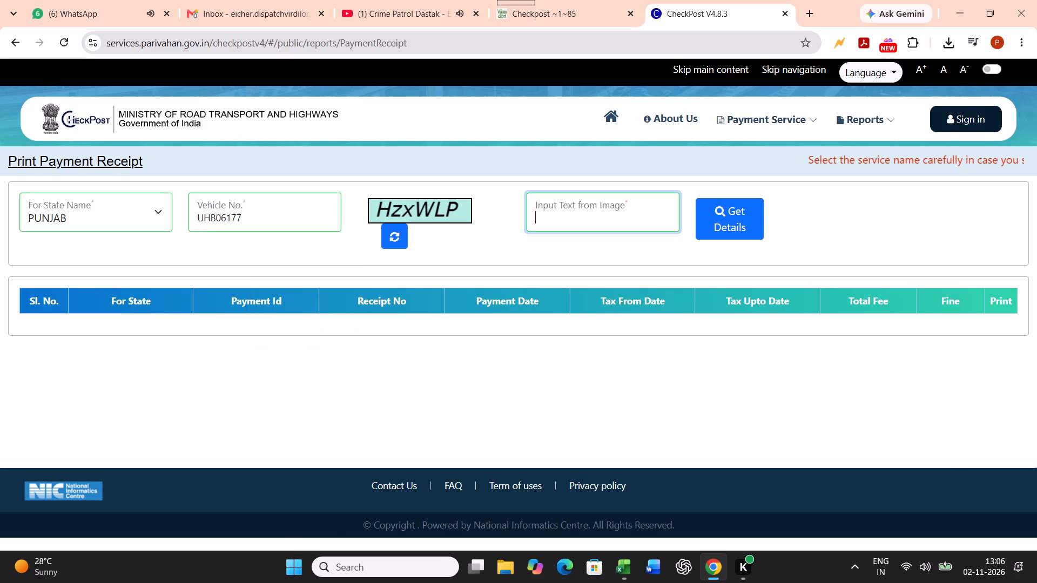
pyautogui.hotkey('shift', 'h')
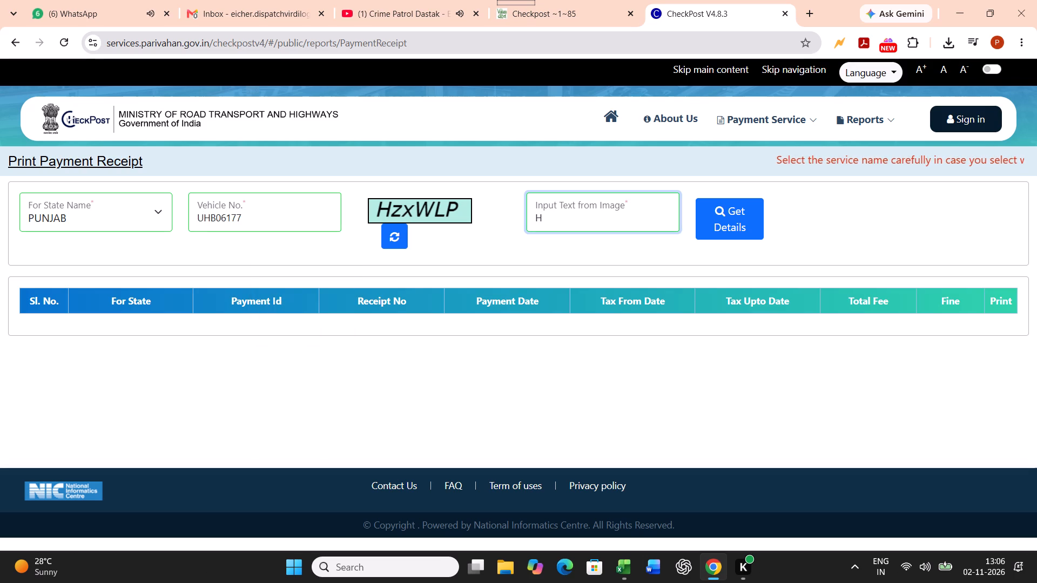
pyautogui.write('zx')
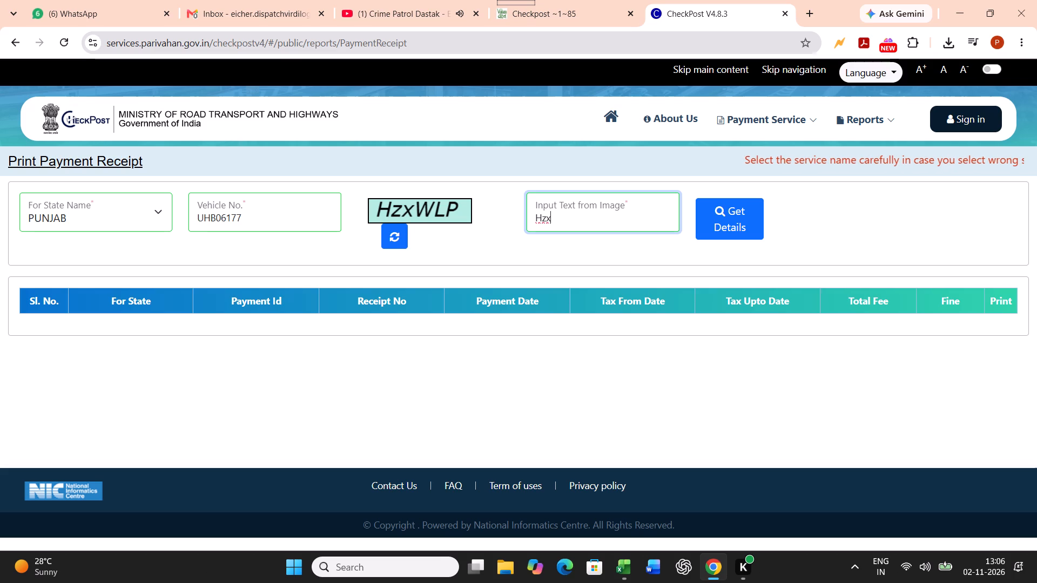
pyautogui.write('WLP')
pyautogui.click(733, 219)
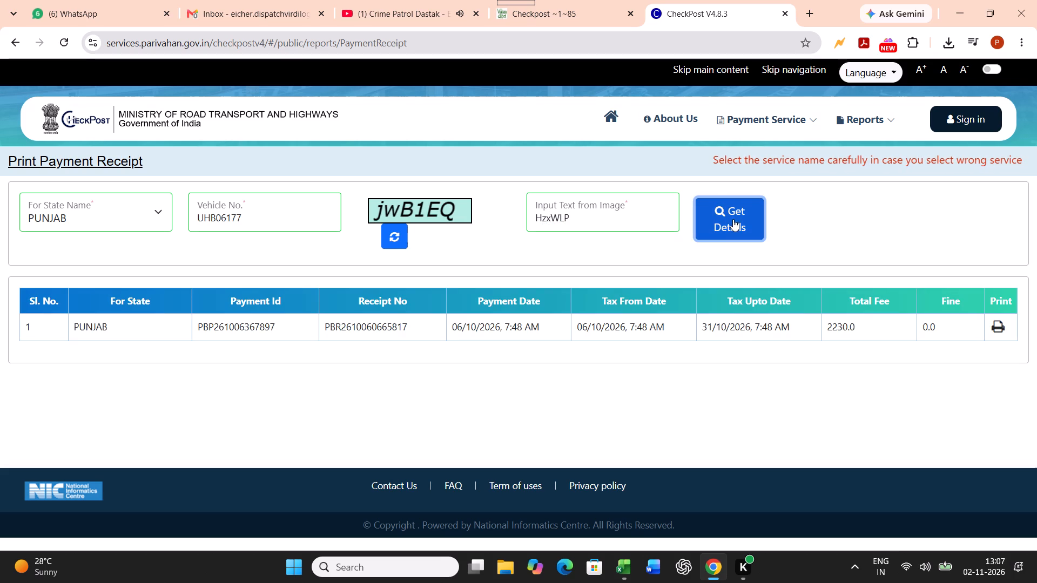
pyautogui.click(999, 330)
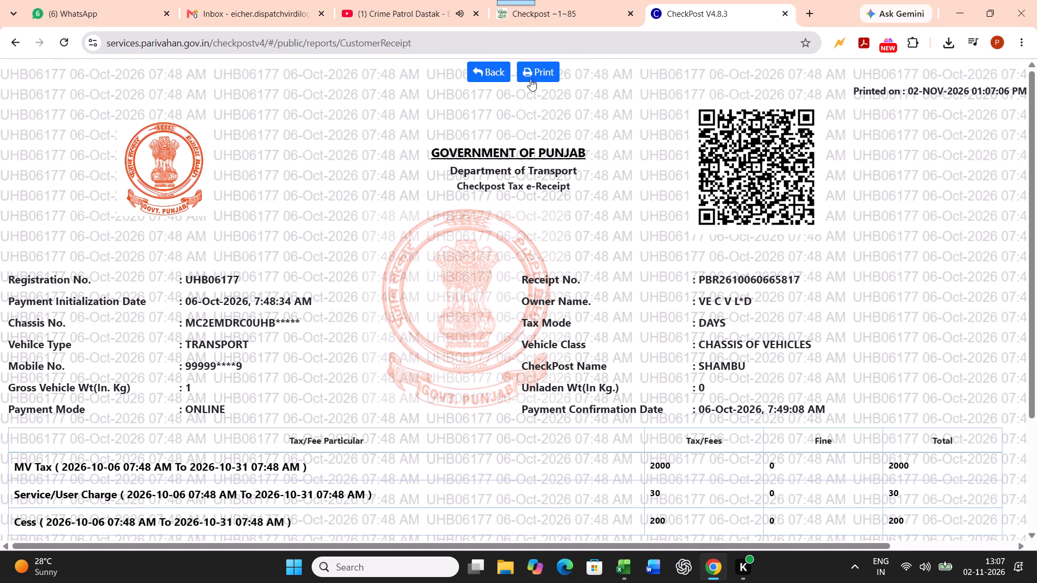
pyautogui.click(530, 79)
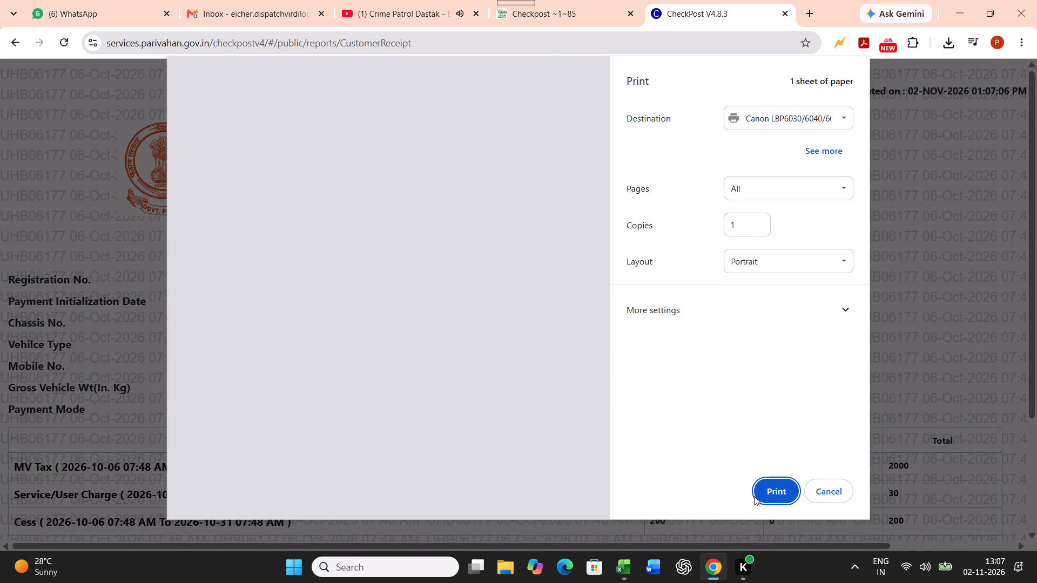
pyautogui.click(771, 487)
pyautogui.click(12, 43)
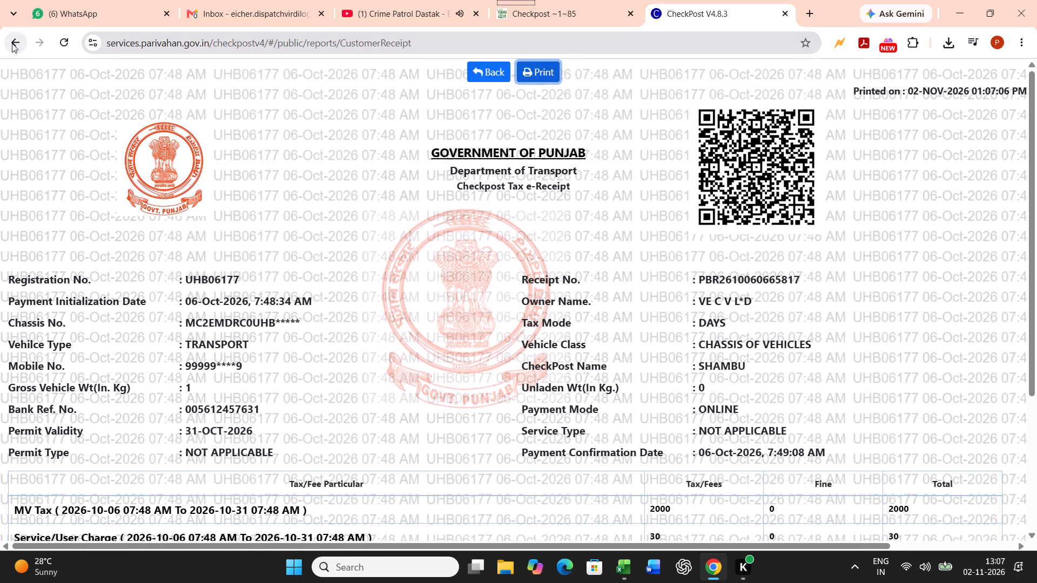
pyautogui.click(787, 12)
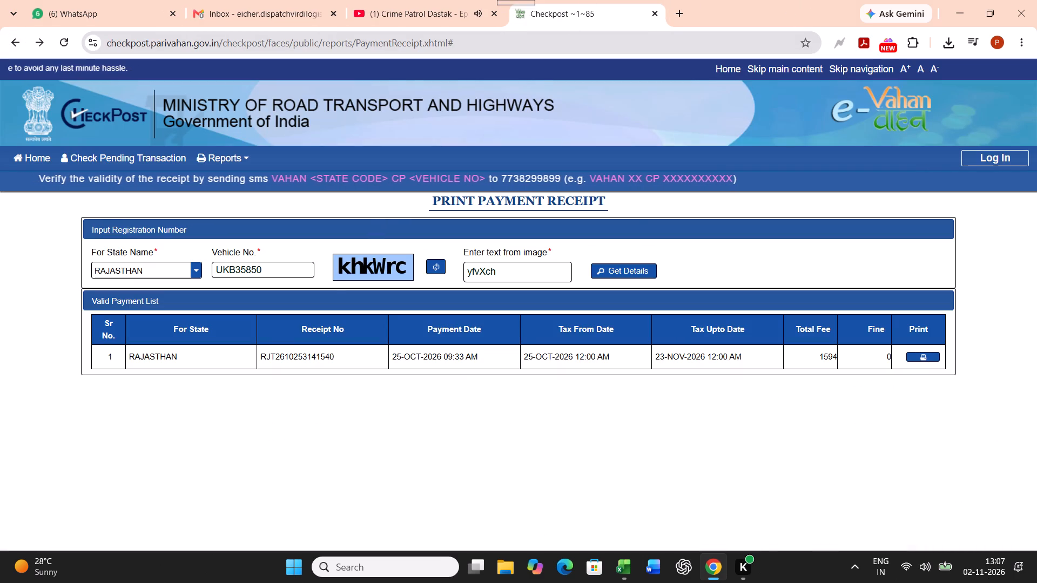
pyautogui.doubleClick(305, 269)
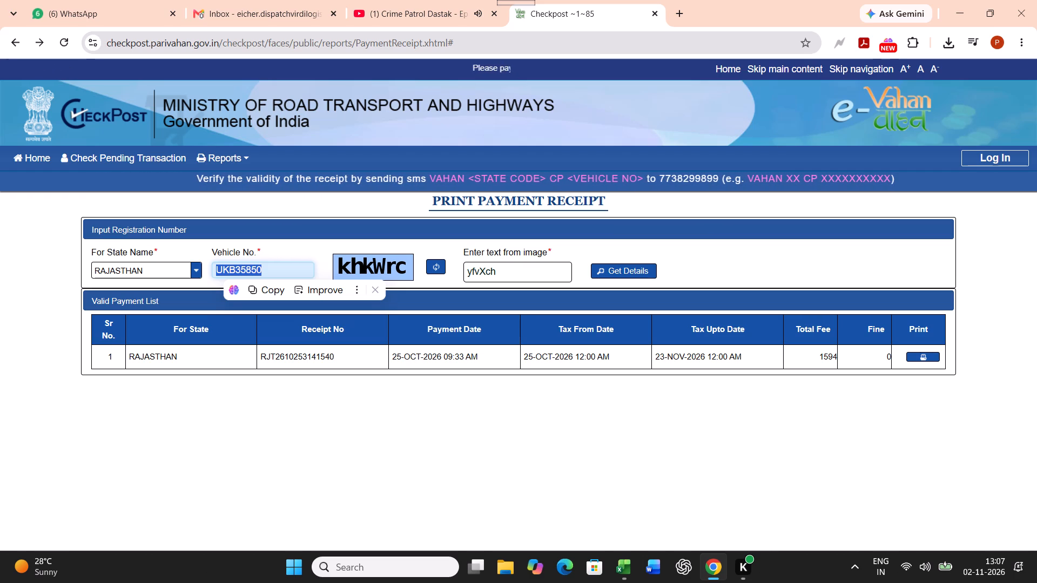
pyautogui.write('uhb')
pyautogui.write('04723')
pyautogui.doubleClick(547, 272)
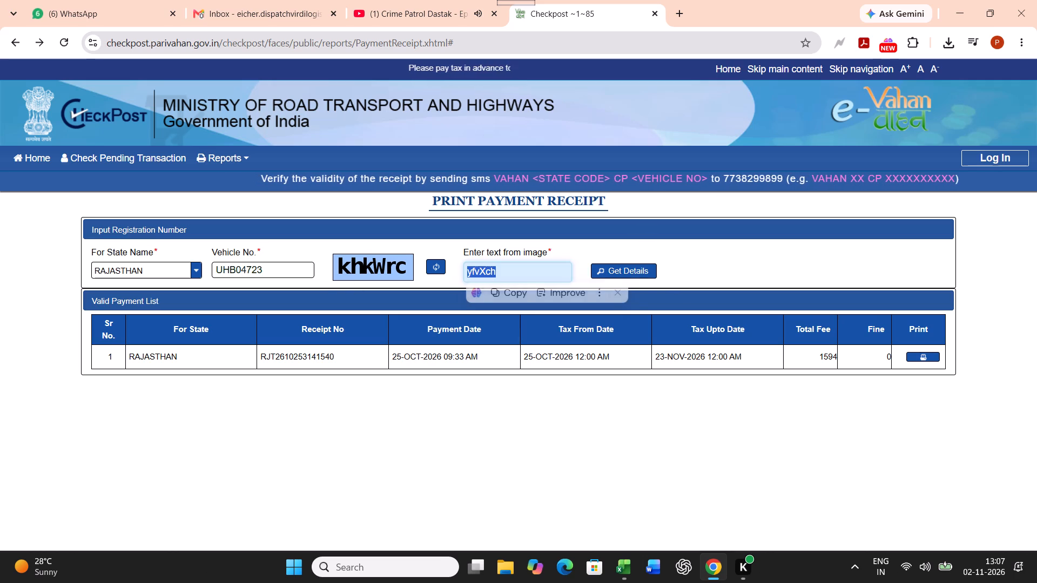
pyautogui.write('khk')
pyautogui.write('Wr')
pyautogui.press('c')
pyautogui.click(594, 267)
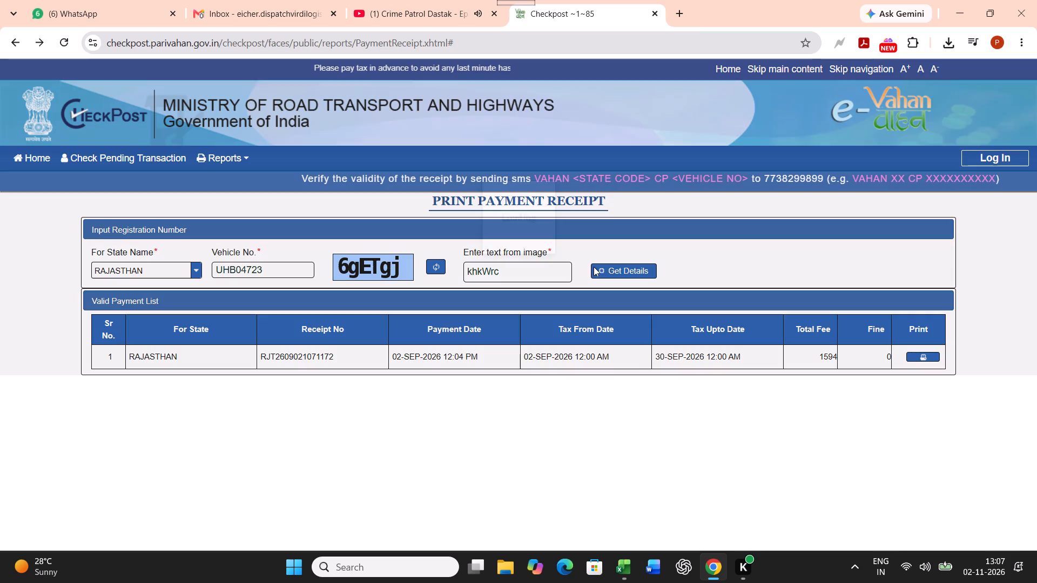
pyautogui.click(927, 356)
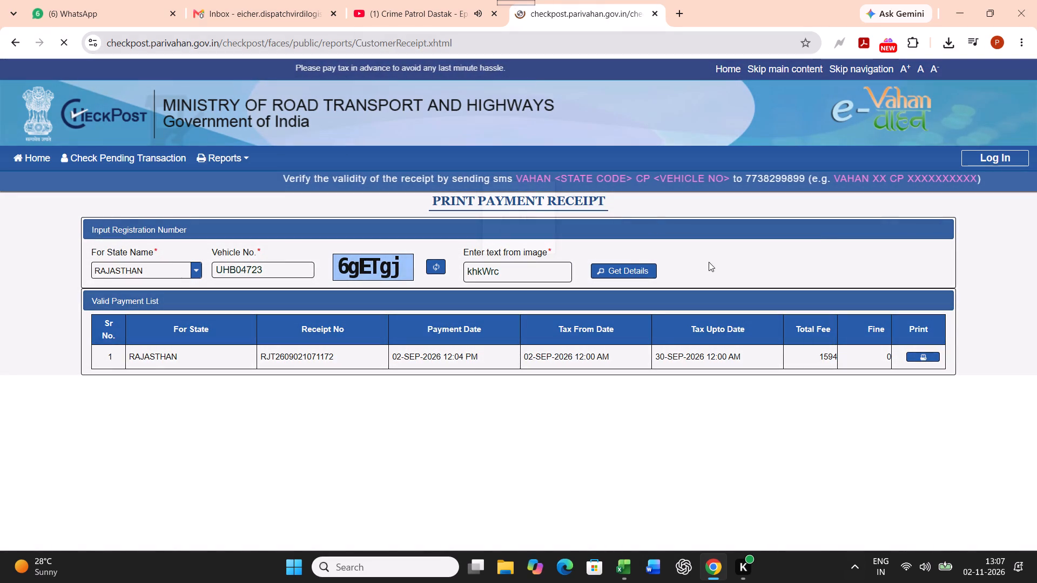
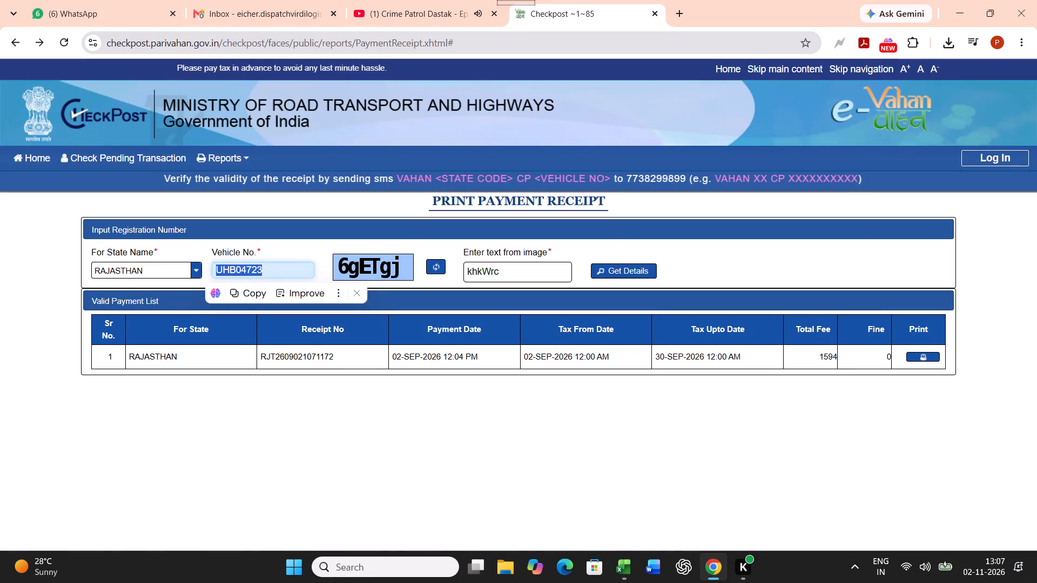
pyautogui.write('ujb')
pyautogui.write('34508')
pyautogui.doubleClick(538, 276)
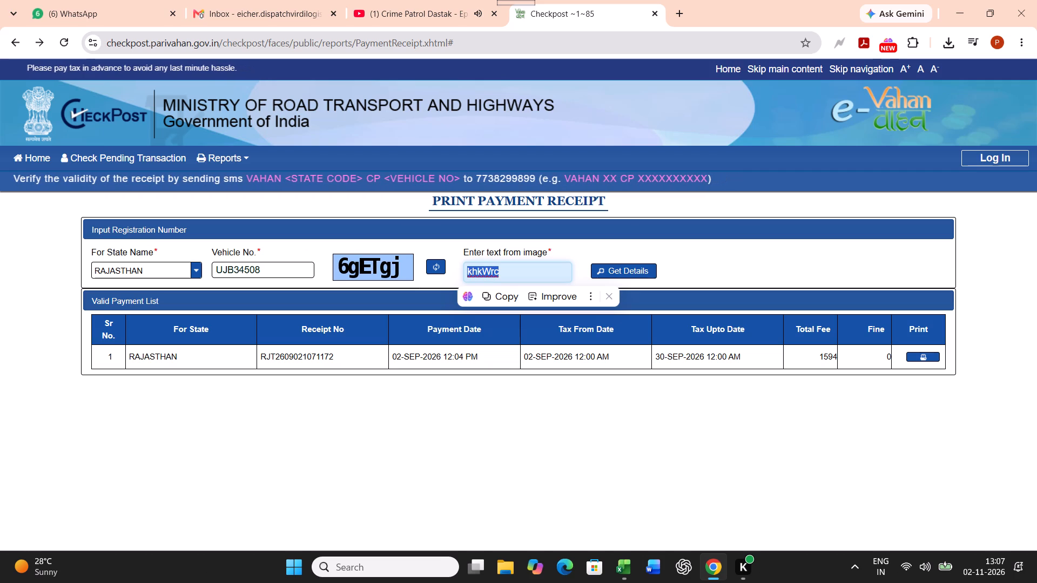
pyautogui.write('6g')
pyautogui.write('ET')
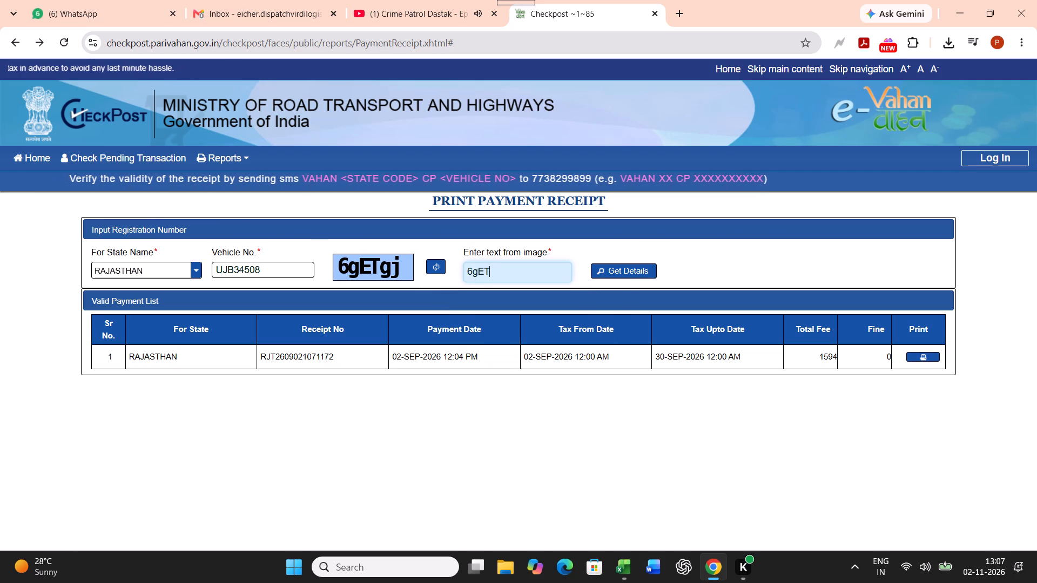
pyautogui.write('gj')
pyautogui.click(624, 273)
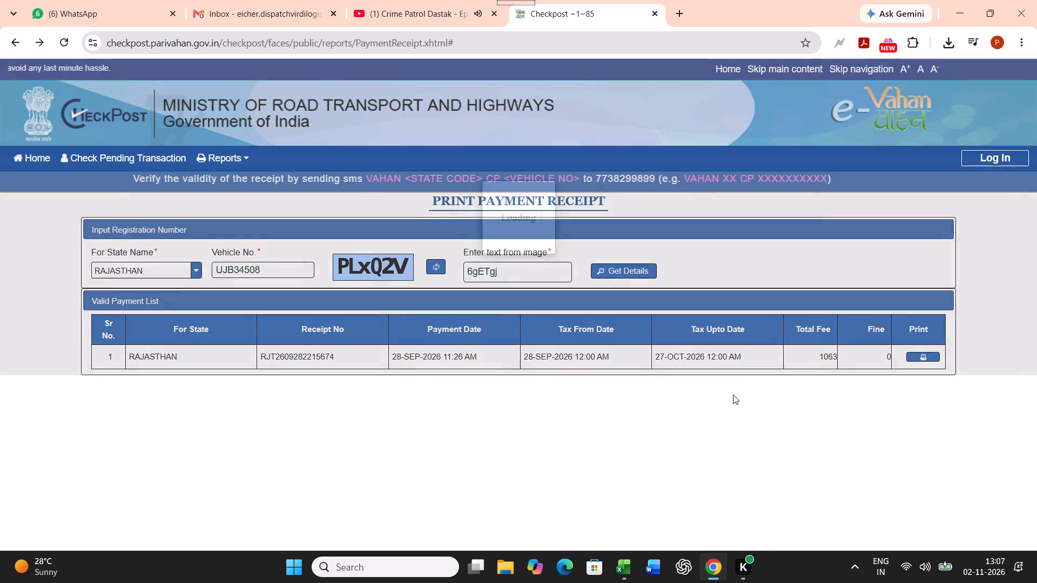
pyautogui.click(936, 357)
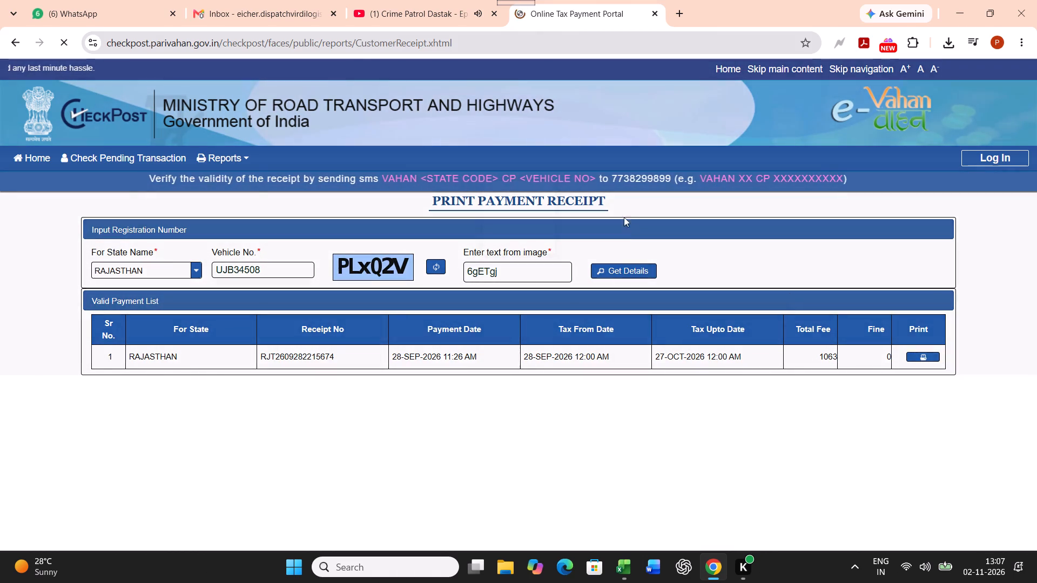
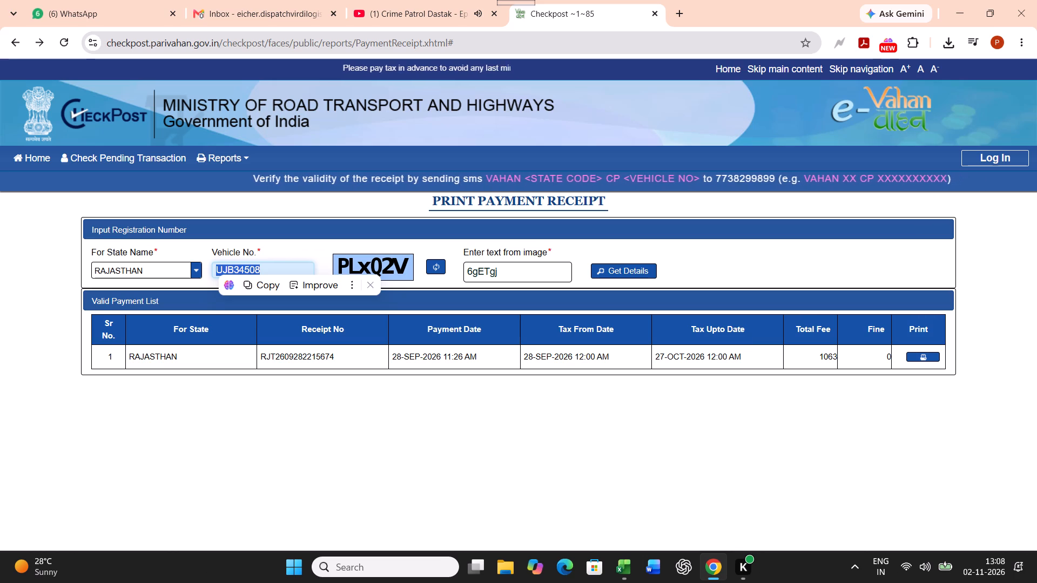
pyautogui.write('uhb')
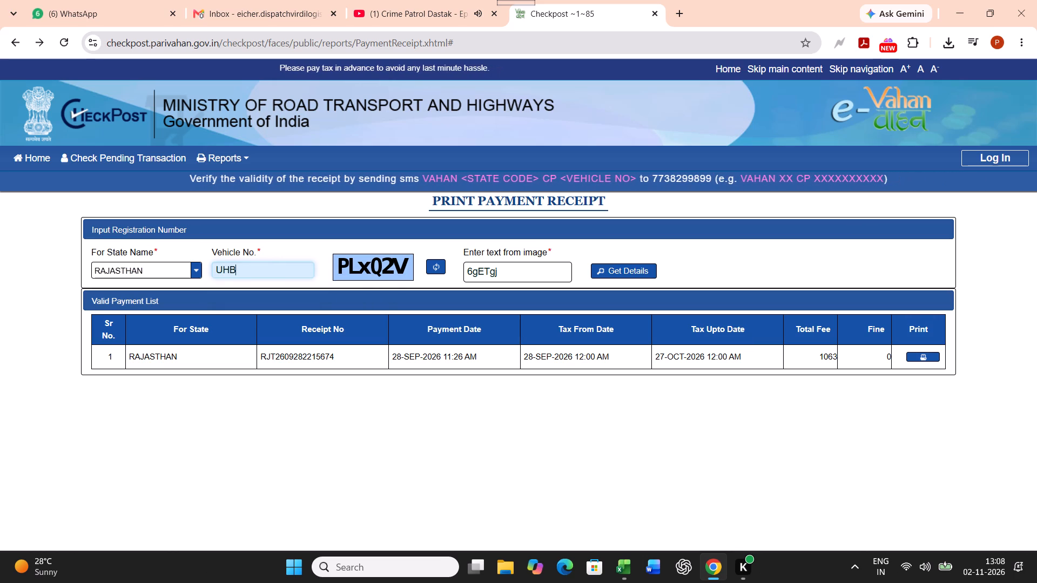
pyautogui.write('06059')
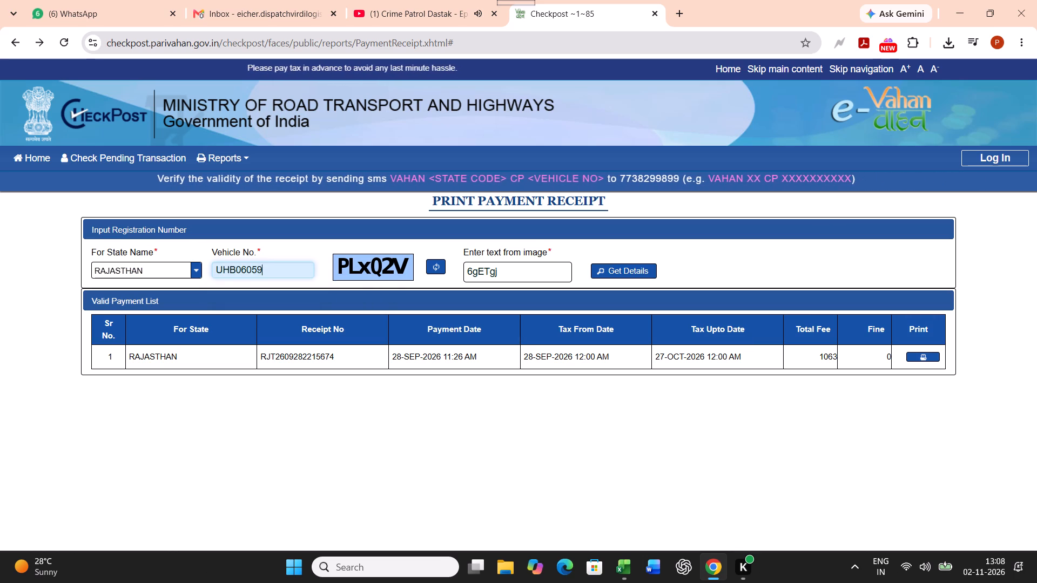
pyautogui.doubleClick(512, 268)
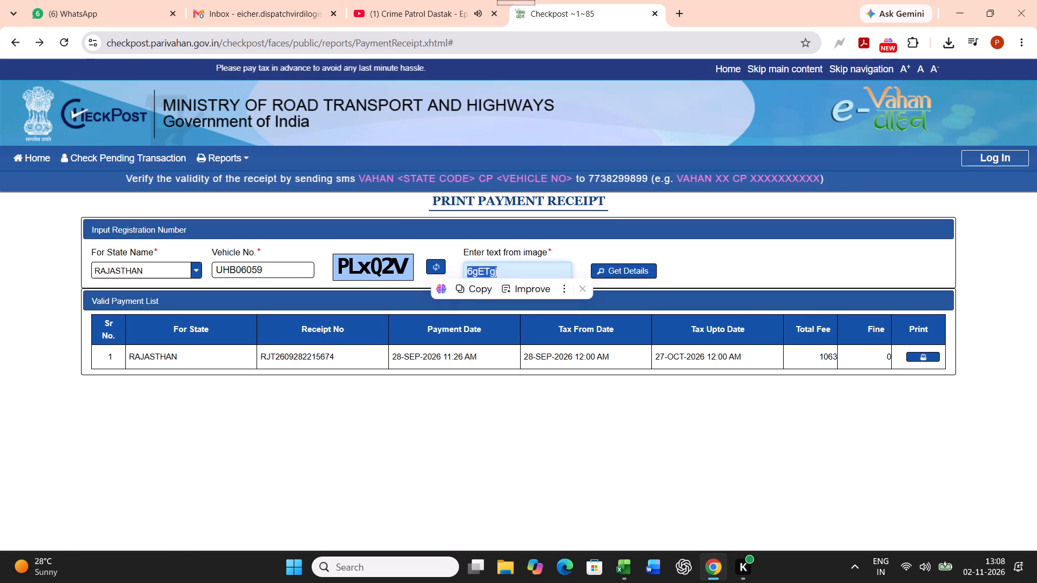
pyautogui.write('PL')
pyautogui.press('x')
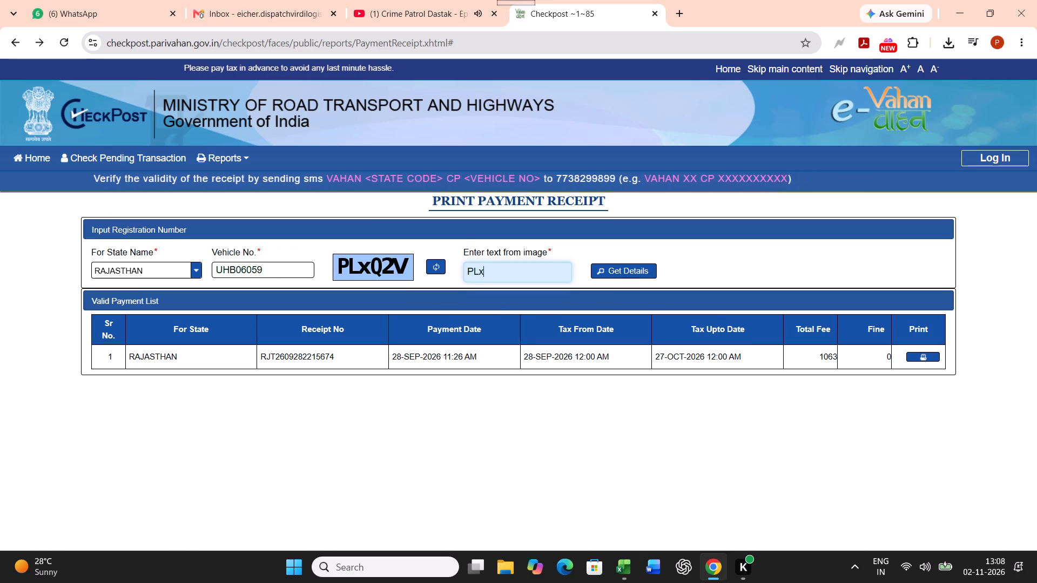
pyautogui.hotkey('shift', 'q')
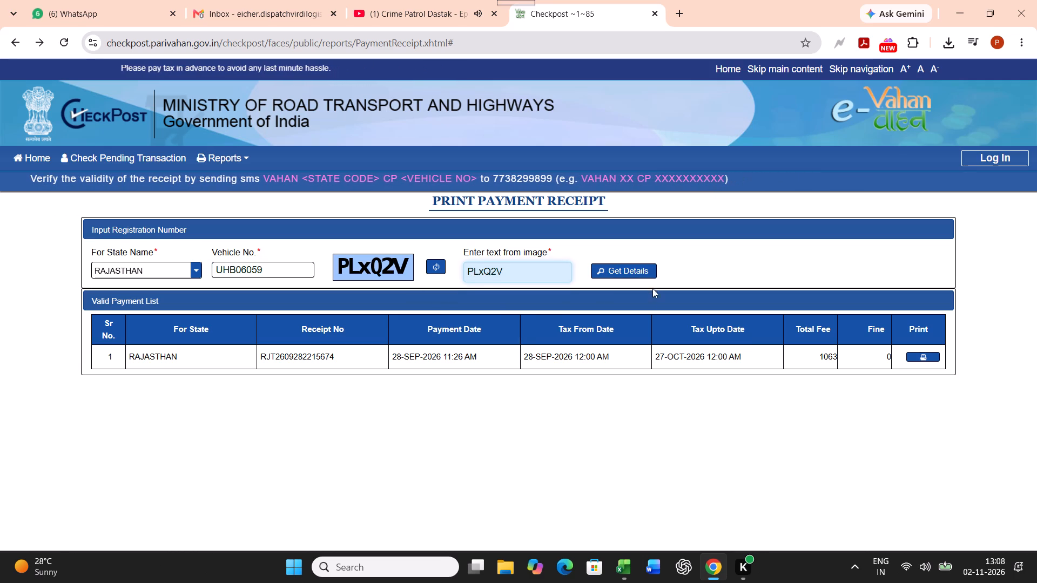
pyautogui.click(645, 277)
pyautogui.click(925, 360)
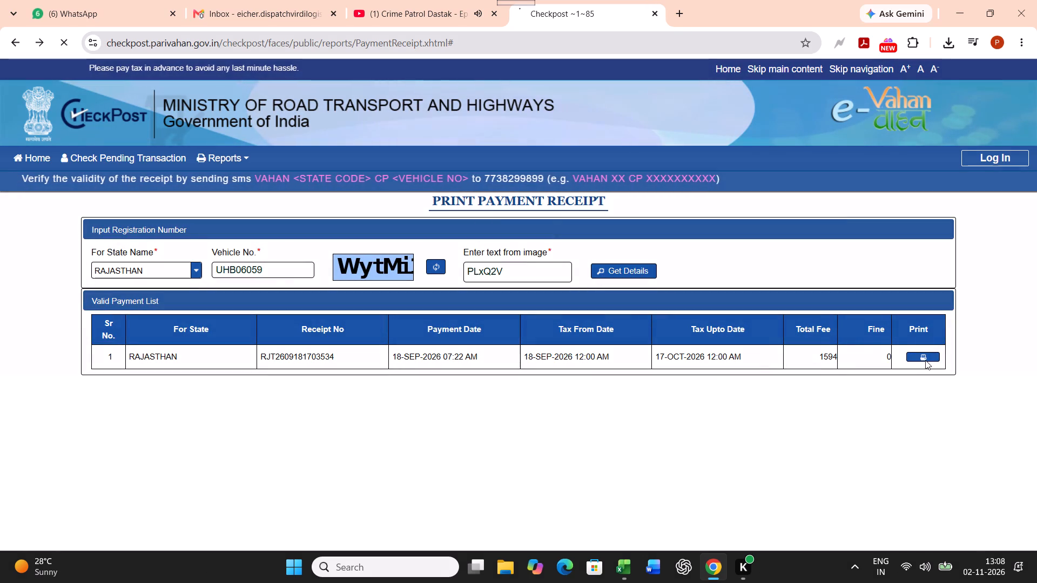
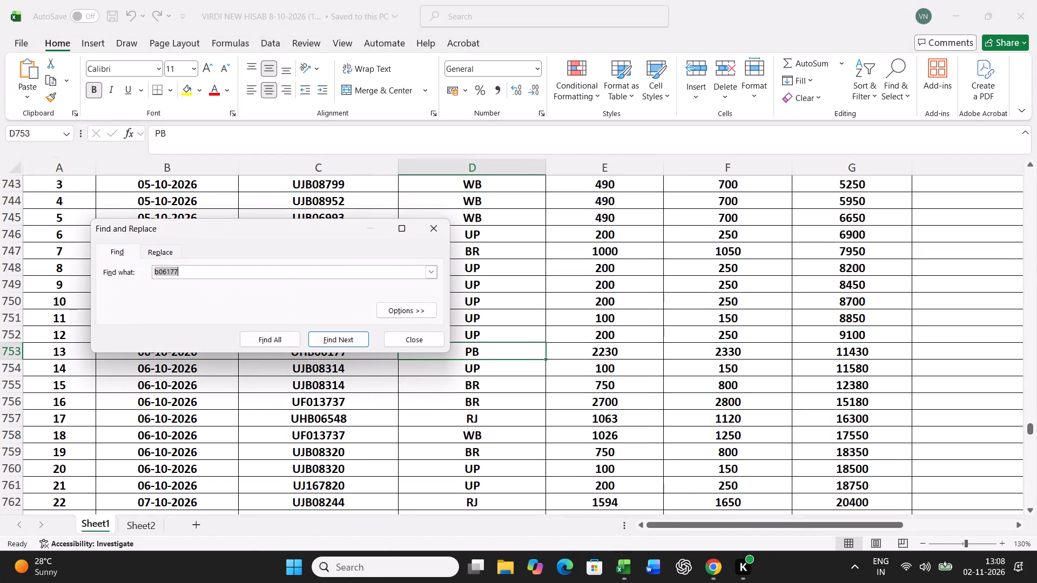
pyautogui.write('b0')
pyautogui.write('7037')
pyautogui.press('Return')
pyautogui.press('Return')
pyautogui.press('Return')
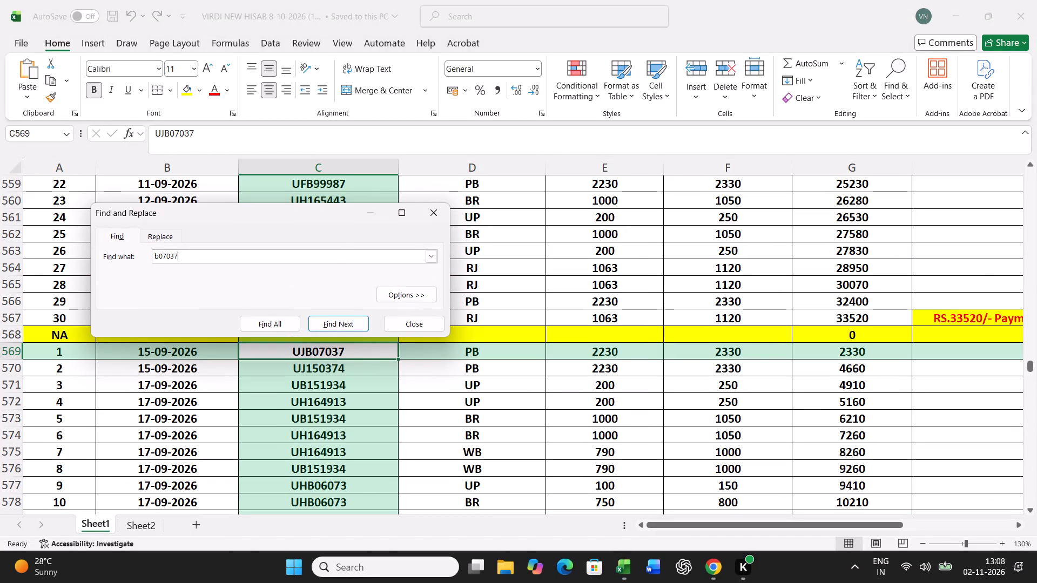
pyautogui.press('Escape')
# Switch to Chrome and open the Parivahan Checkpost Tax portal for Punjab in a new tab.
pyautogui.click(703, 570)
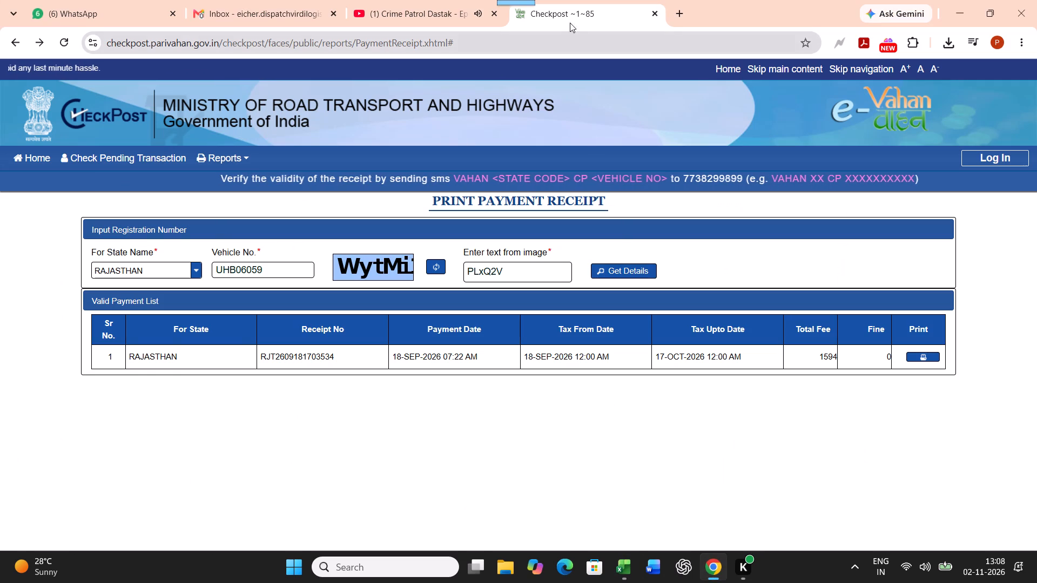
pyautogui.click(681, 11)
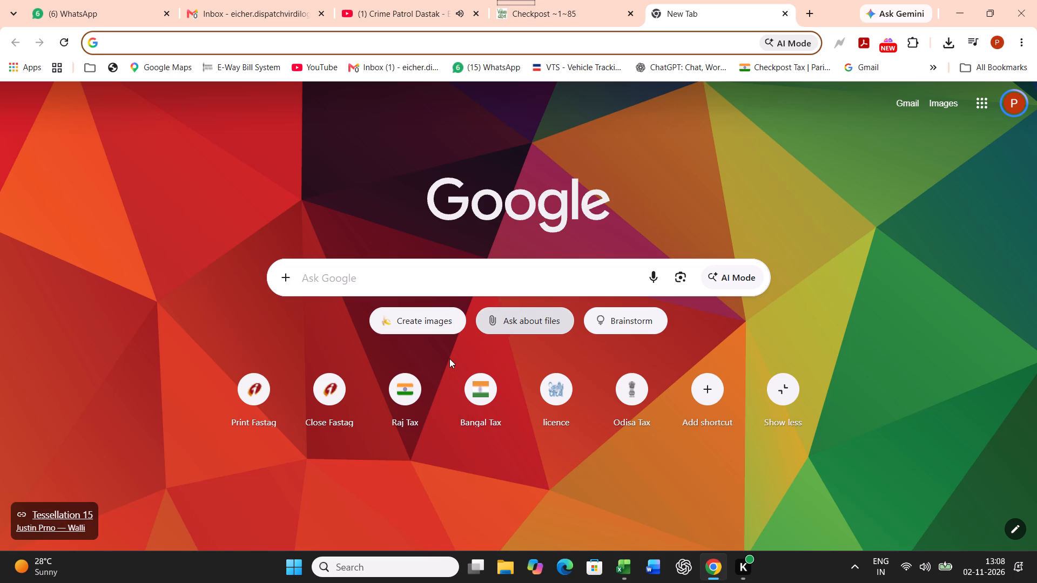
pyautogui.click(391, 417)
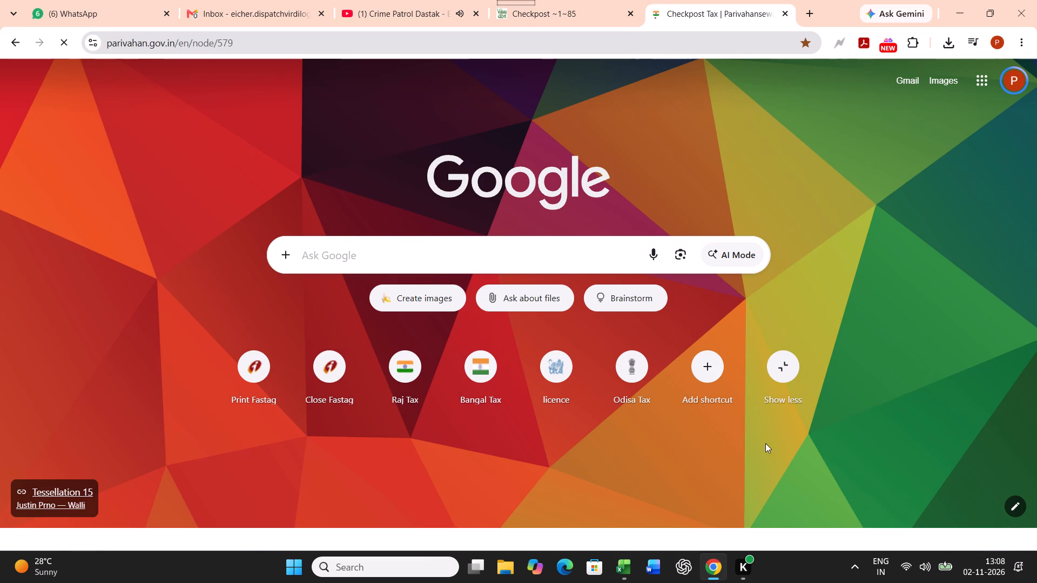
pyautogui.click(527, 256)
pyautogui.scroll(-3, 467, 402)
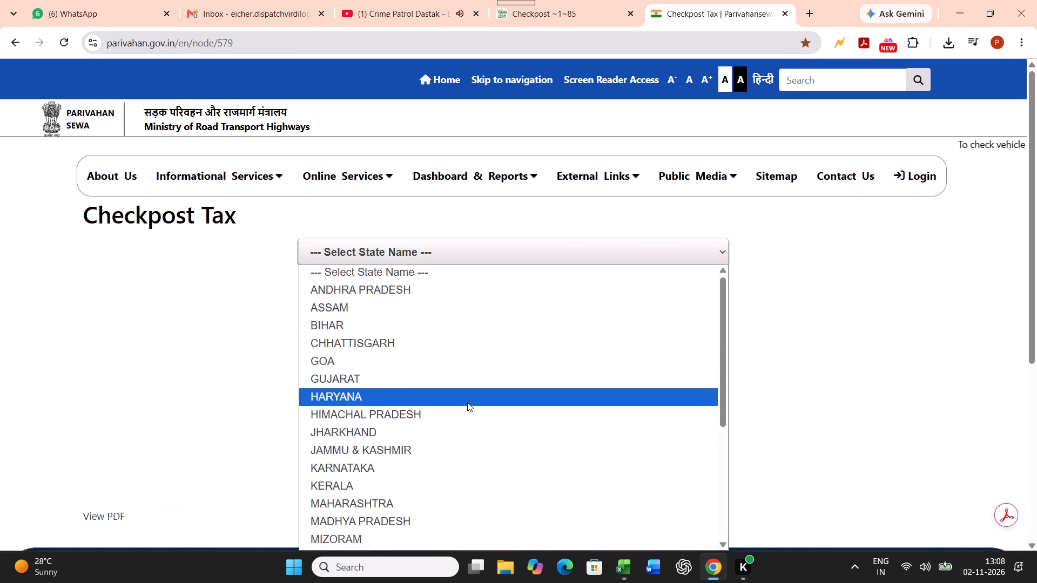
pyautogui.scroll(-8, 467, 402)
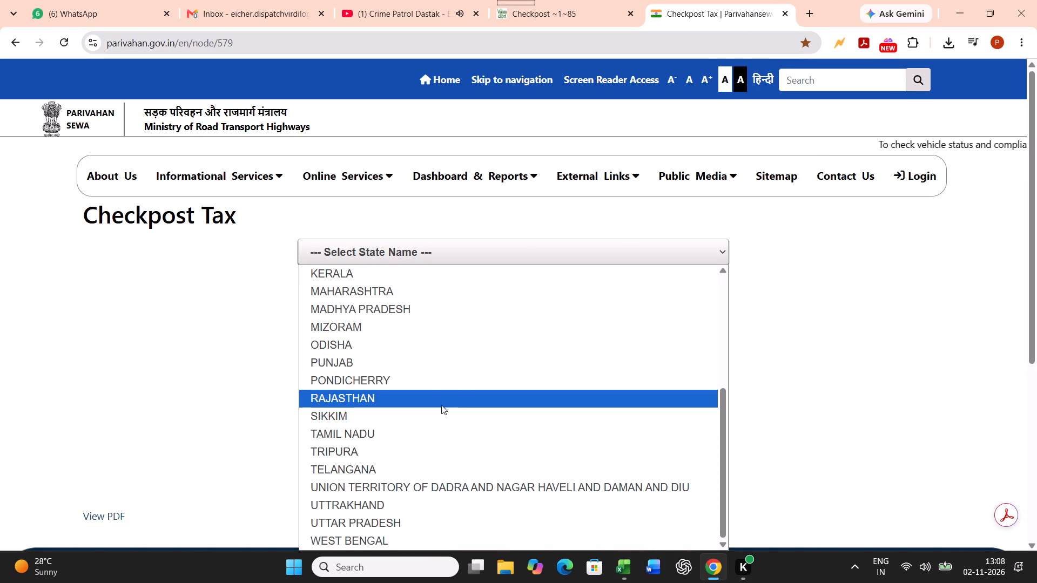
pyautogui.click(395, 371)
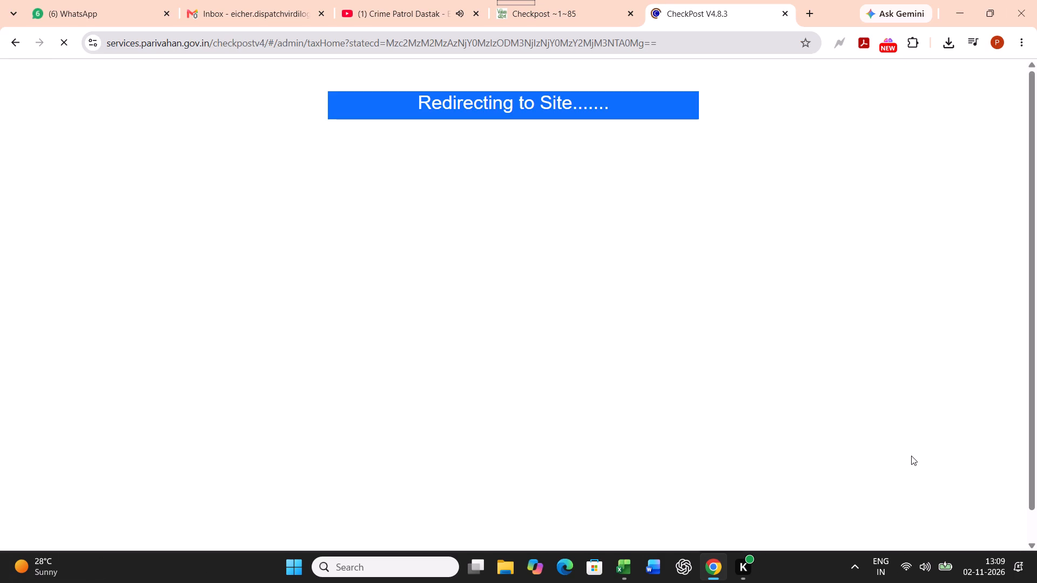
pyautogui.click(400, 0)
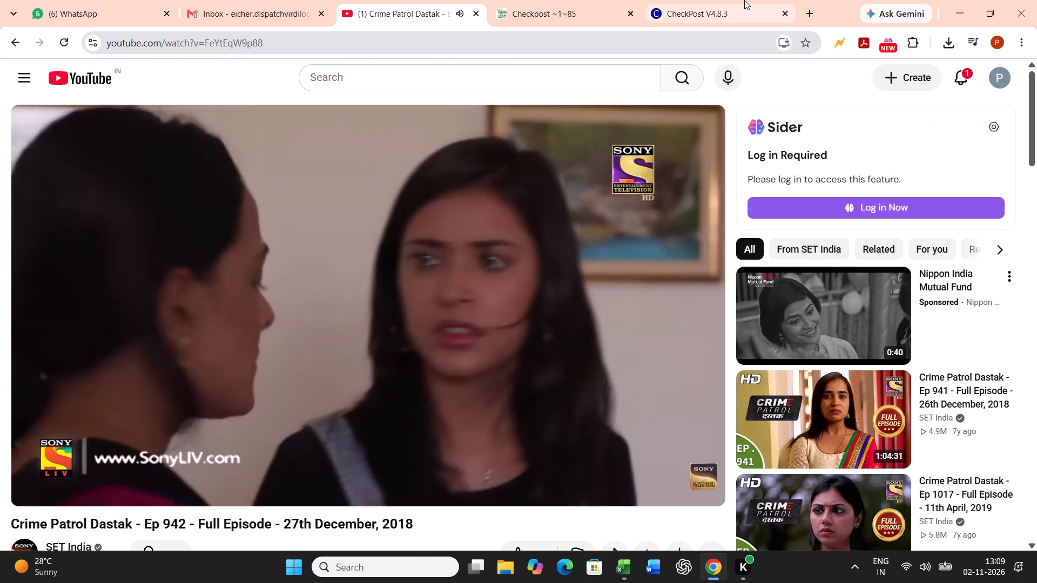
pyautogui.click(738, 0)
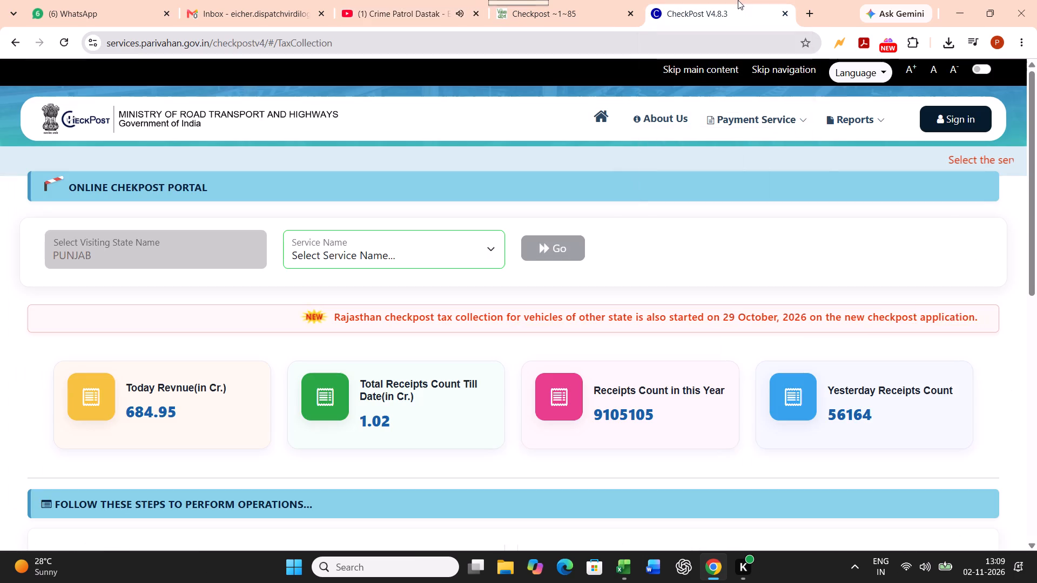
pyautogui.click(852, 152)
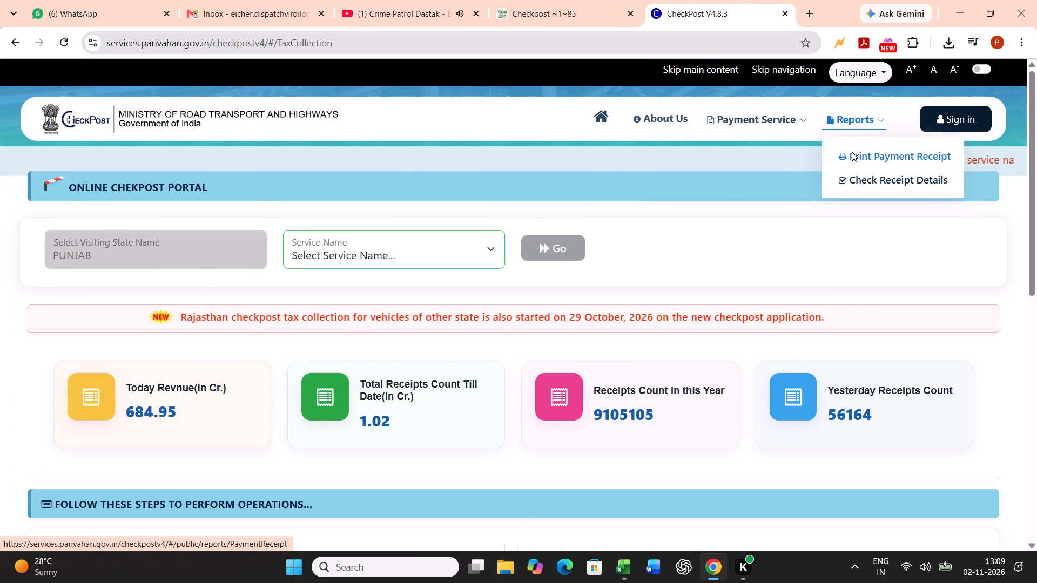
pyautogui.click(141, 211)
pyautogui.scroll(-12, 103, 411)
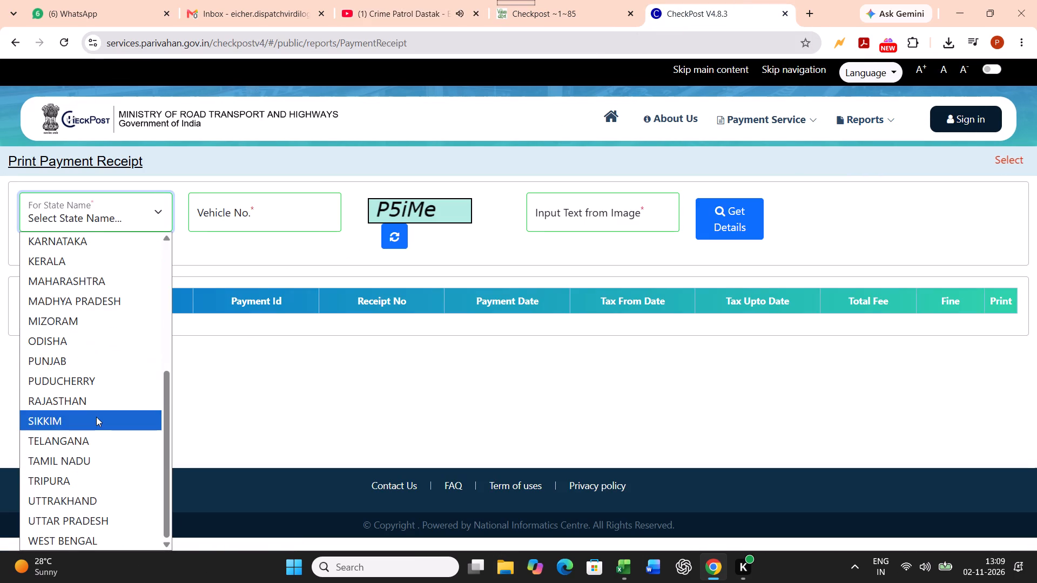
pyautogui.click(77, 363)
pyautogui.click(243, 228)
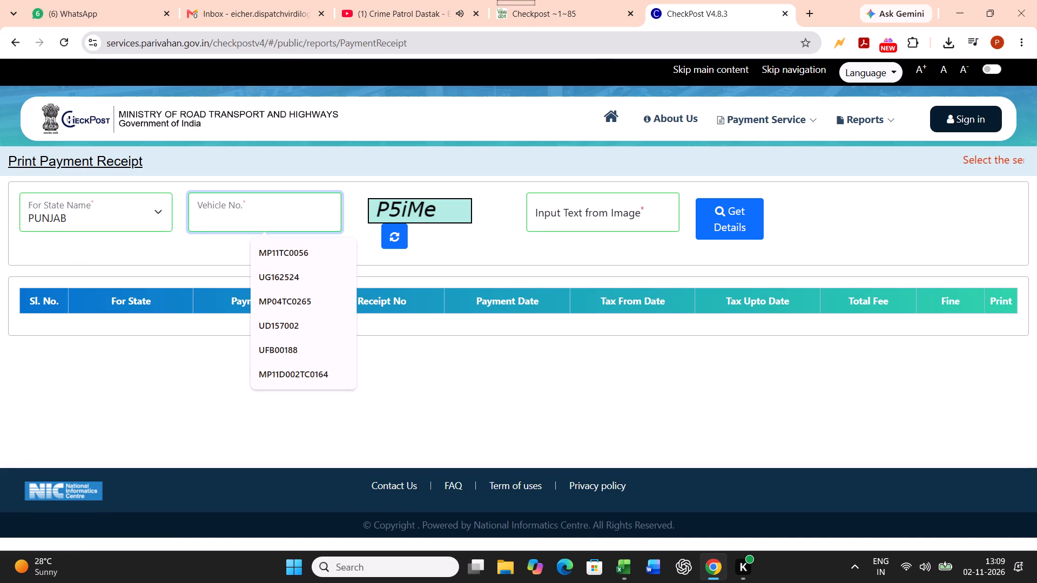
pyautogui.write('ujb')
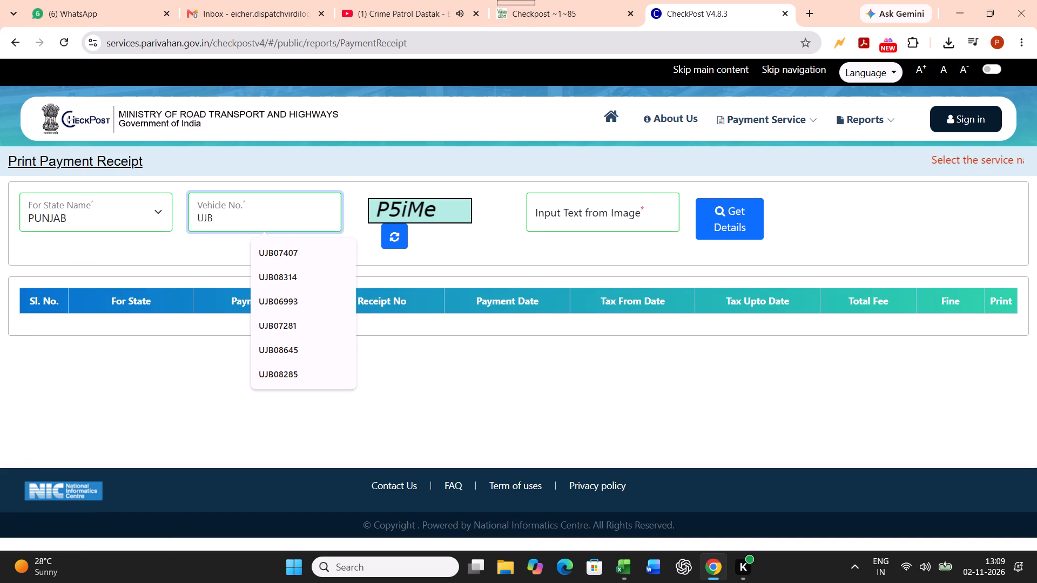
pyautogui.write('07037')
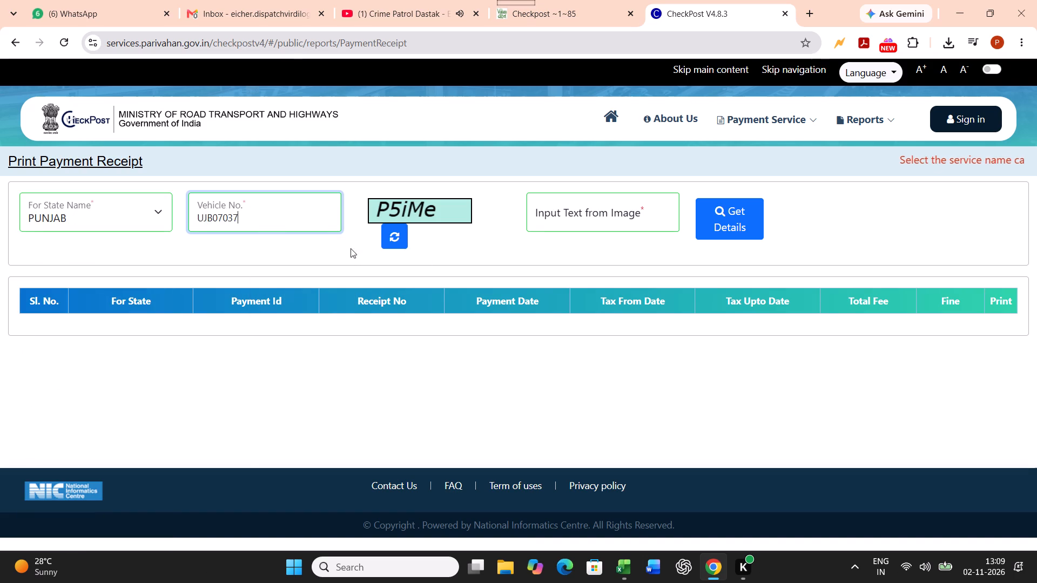
pyautogui.click(557, 216)
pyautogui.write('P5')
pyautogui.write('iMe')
pyautogui.click(728, 222)
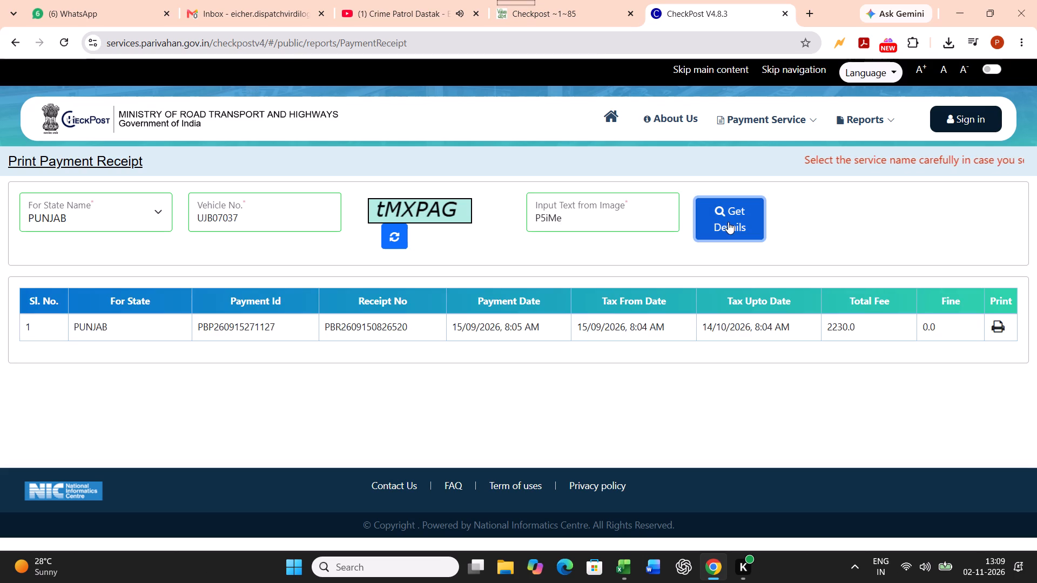
pyautogui.click(998, 328)
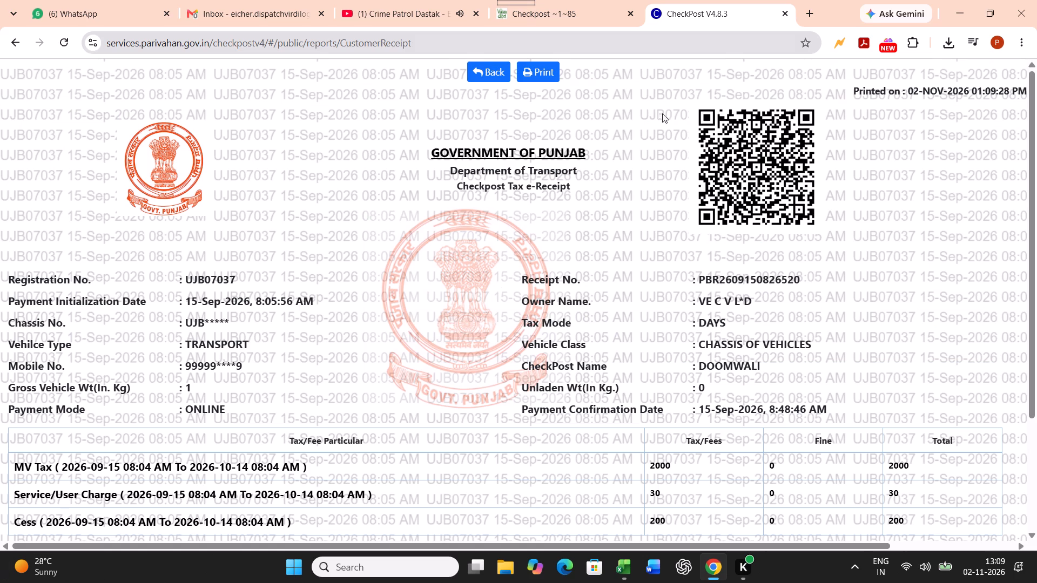
pyautogui.click(555, 76)
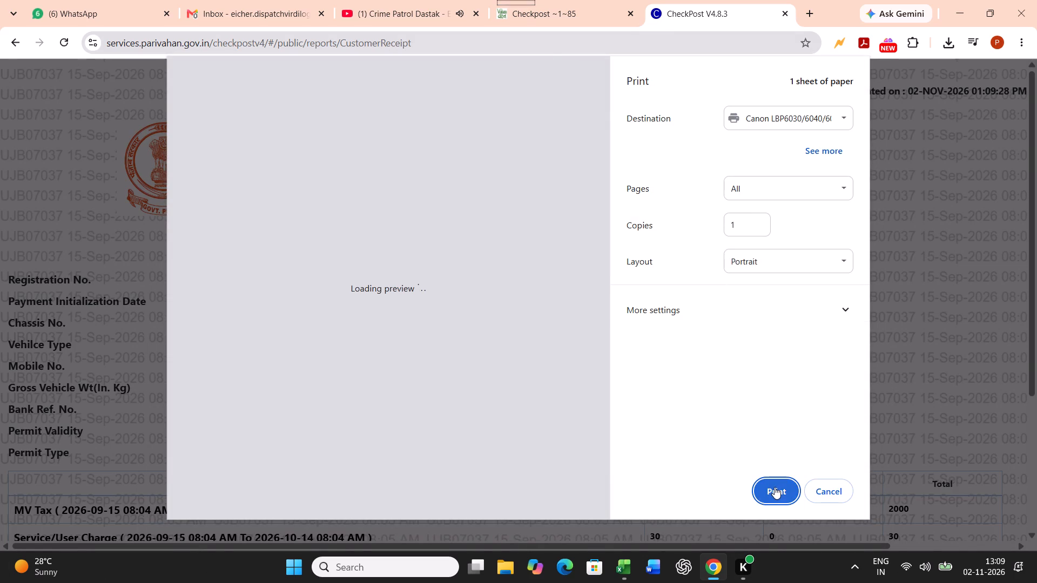
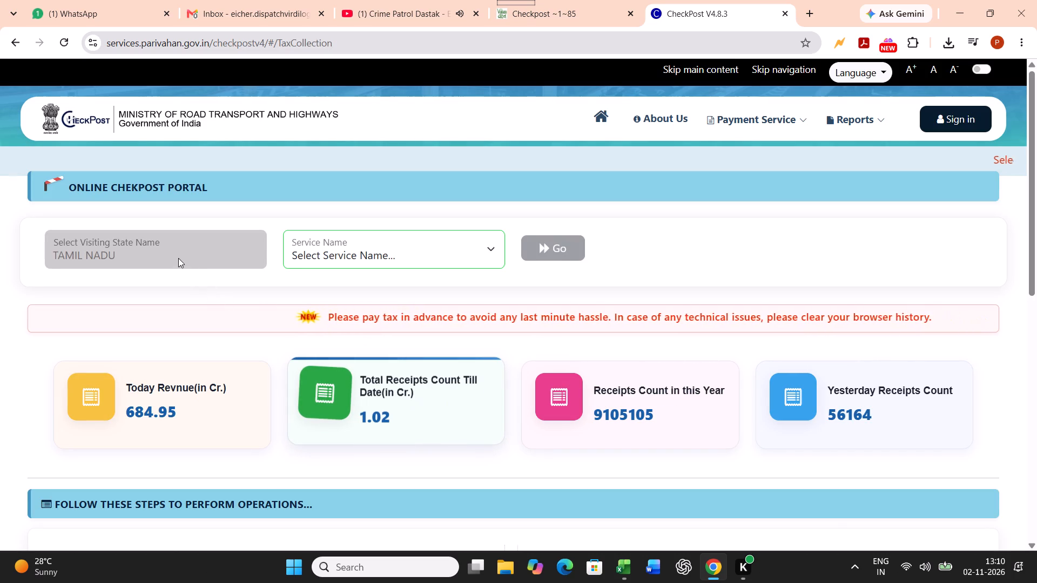
pyautogui.click(867, 158)
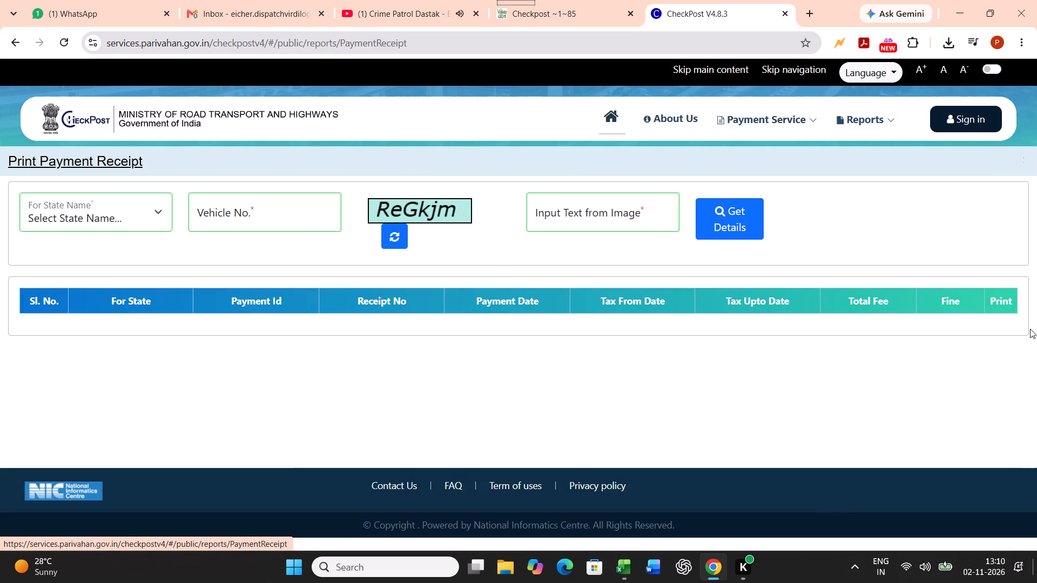
pyautogui.click(154, 202)
pyautogui.scroll(-11, 106, 327)
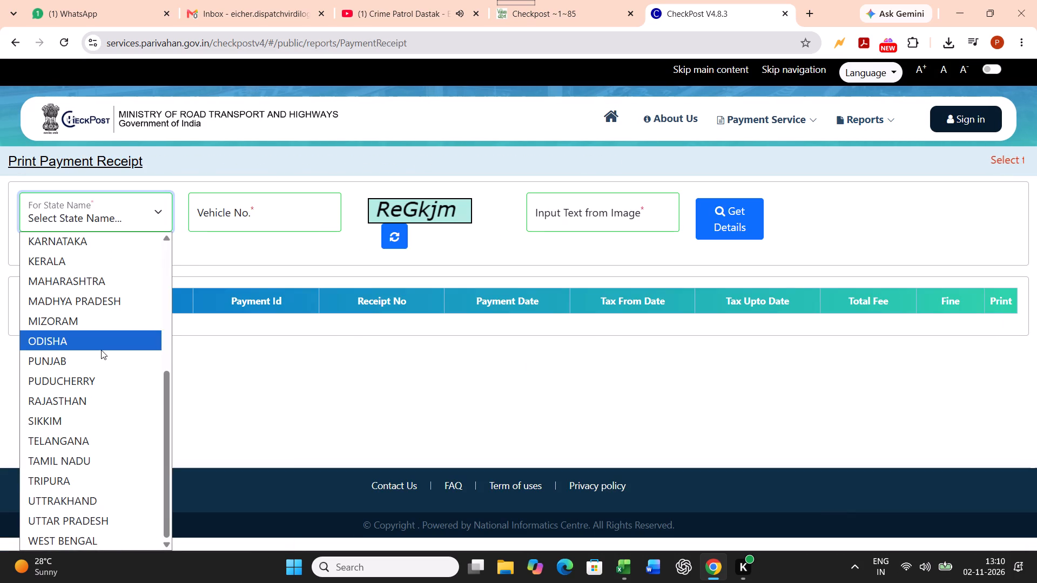
pyautogui.click(102, 456)
pyautogui.click(249, 217)
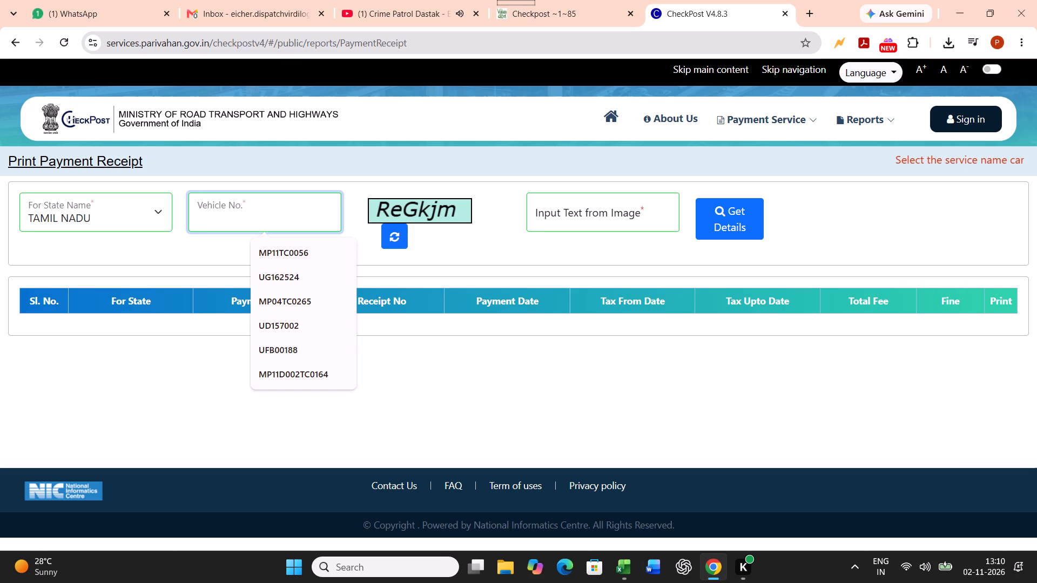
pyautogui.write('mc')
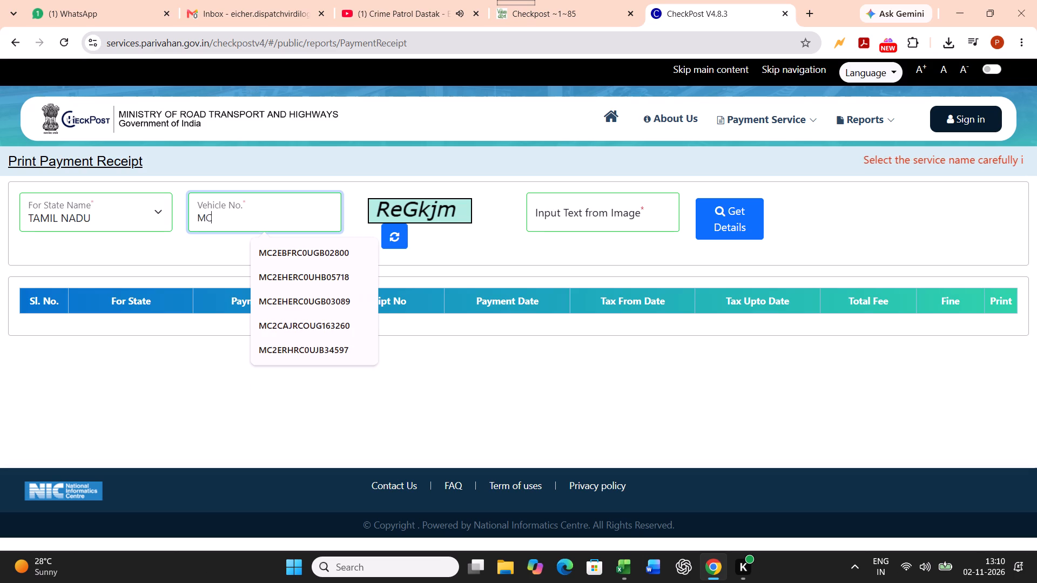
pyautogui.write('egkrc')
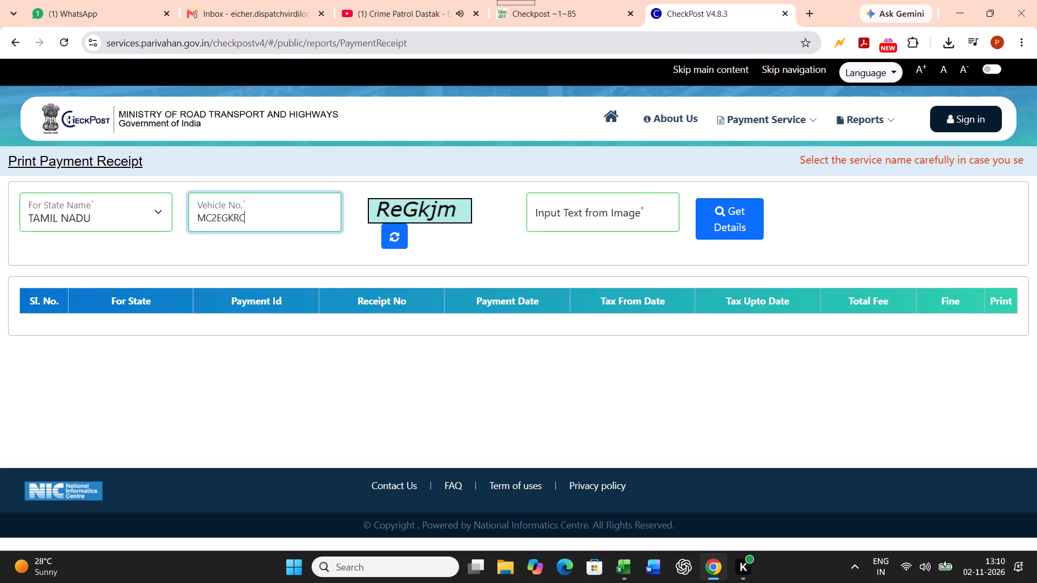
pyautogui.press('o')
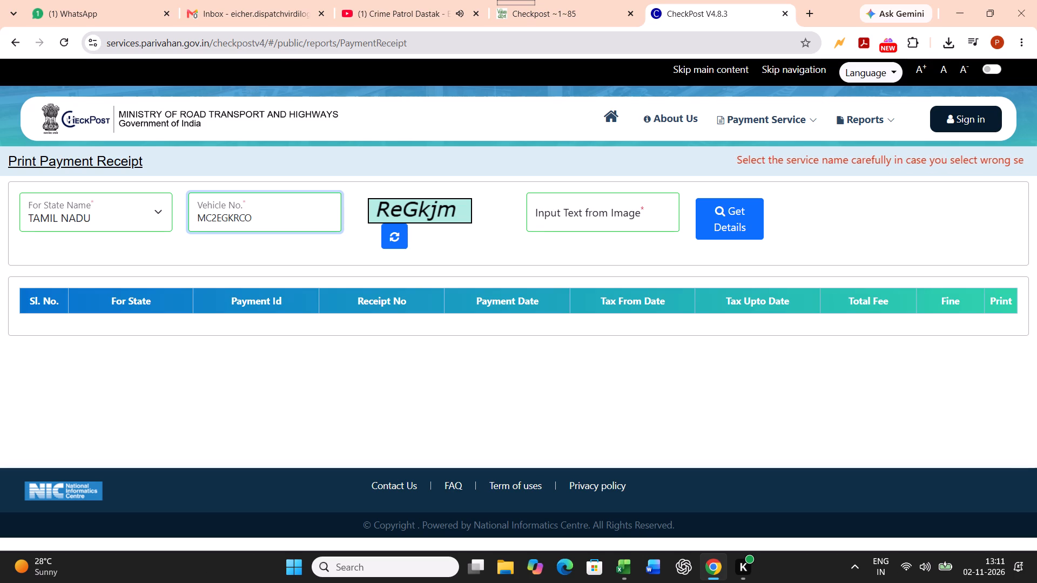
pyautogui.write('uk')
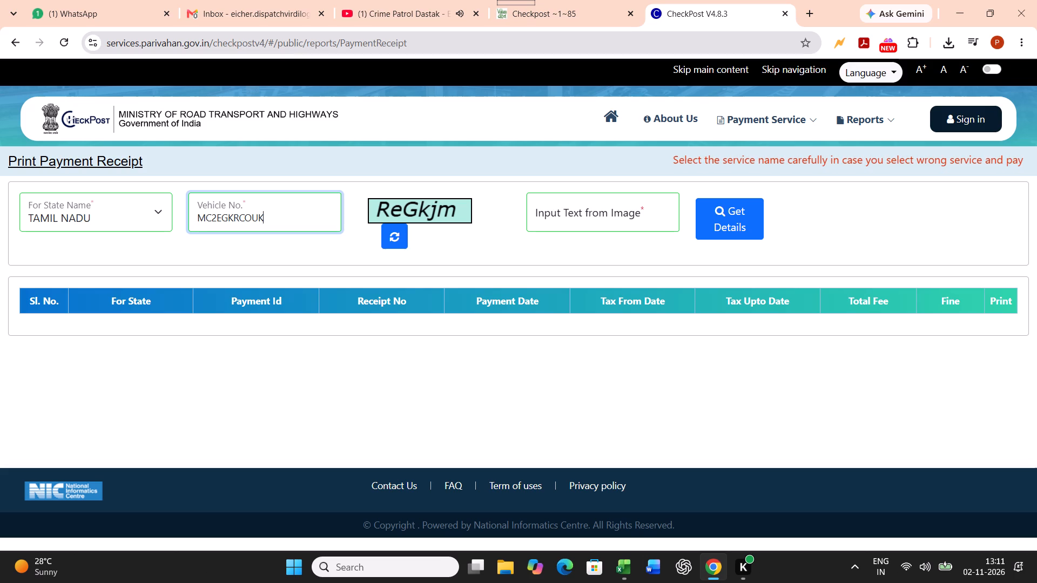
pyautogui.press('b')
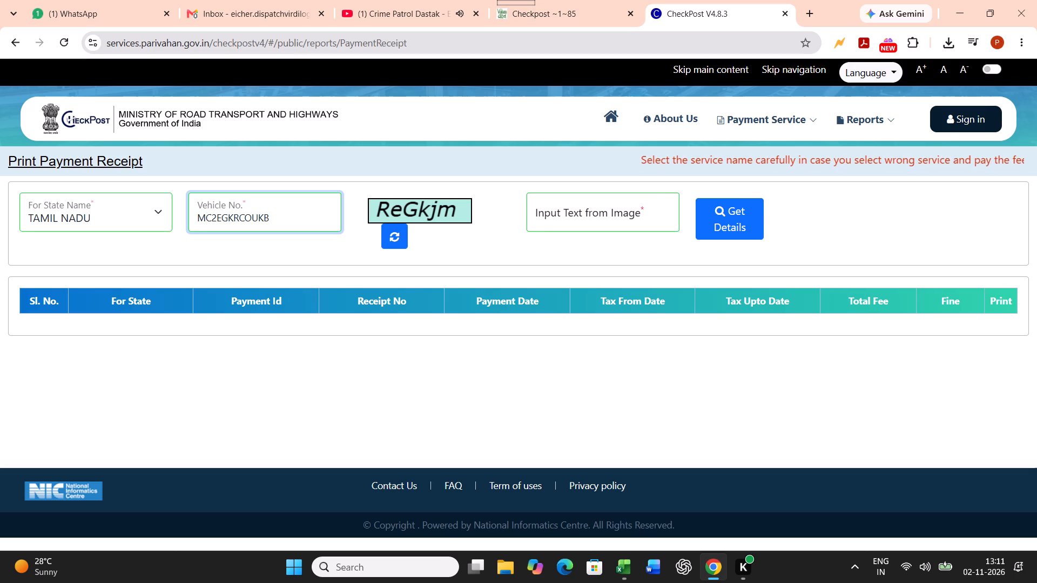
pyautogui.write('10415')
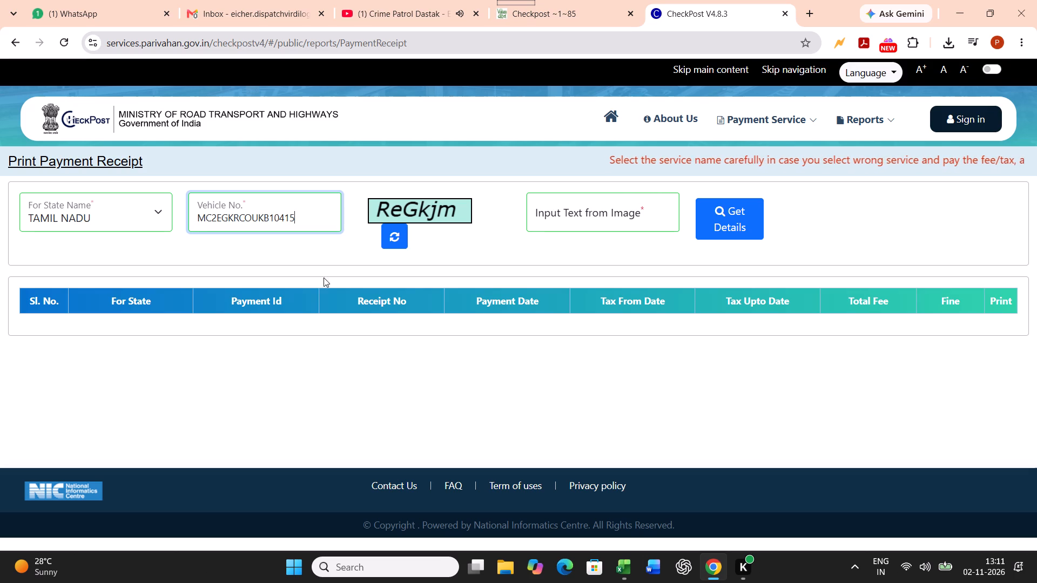
pyautogui.click(634, 212)
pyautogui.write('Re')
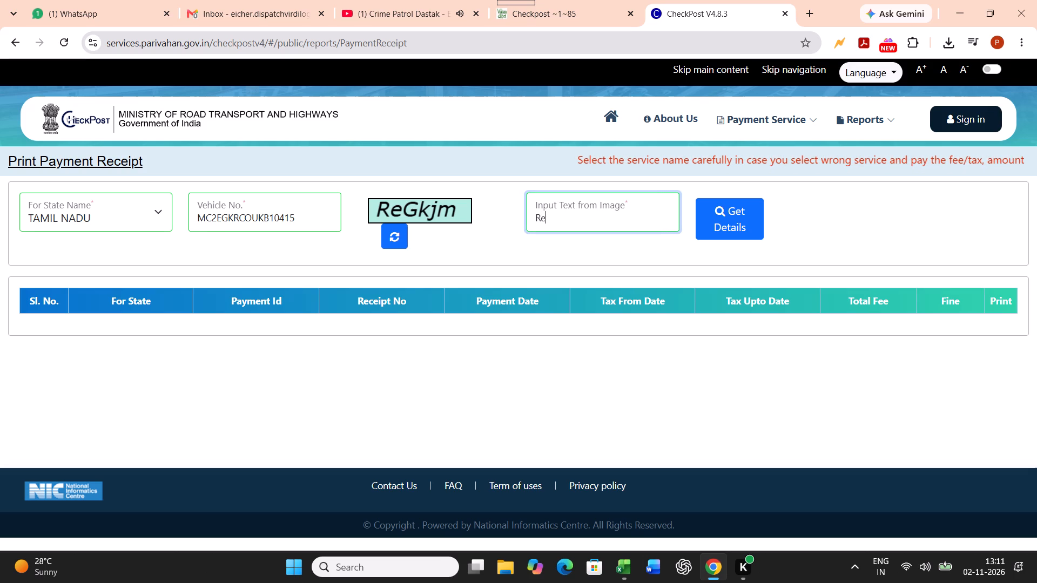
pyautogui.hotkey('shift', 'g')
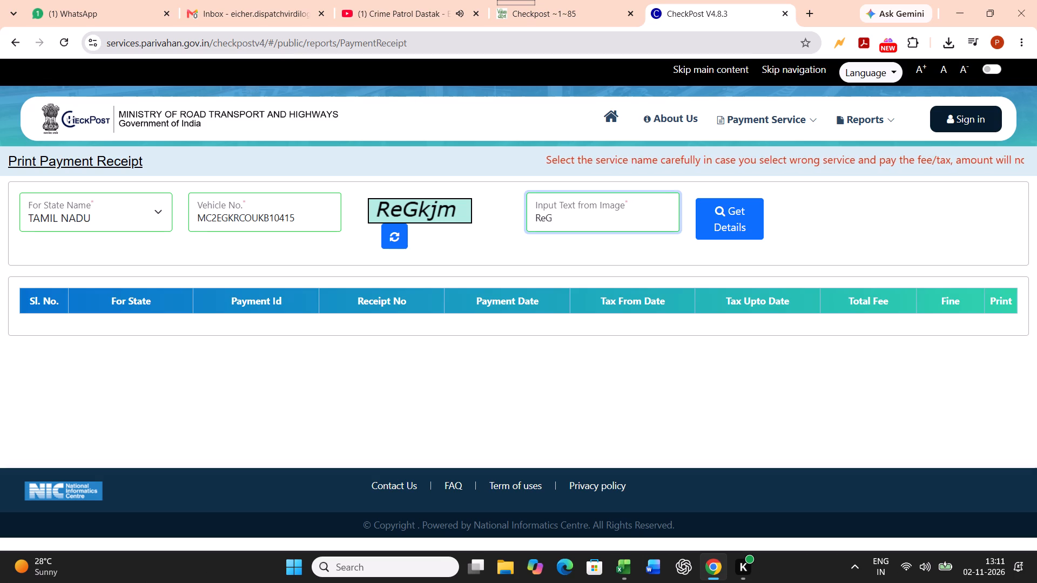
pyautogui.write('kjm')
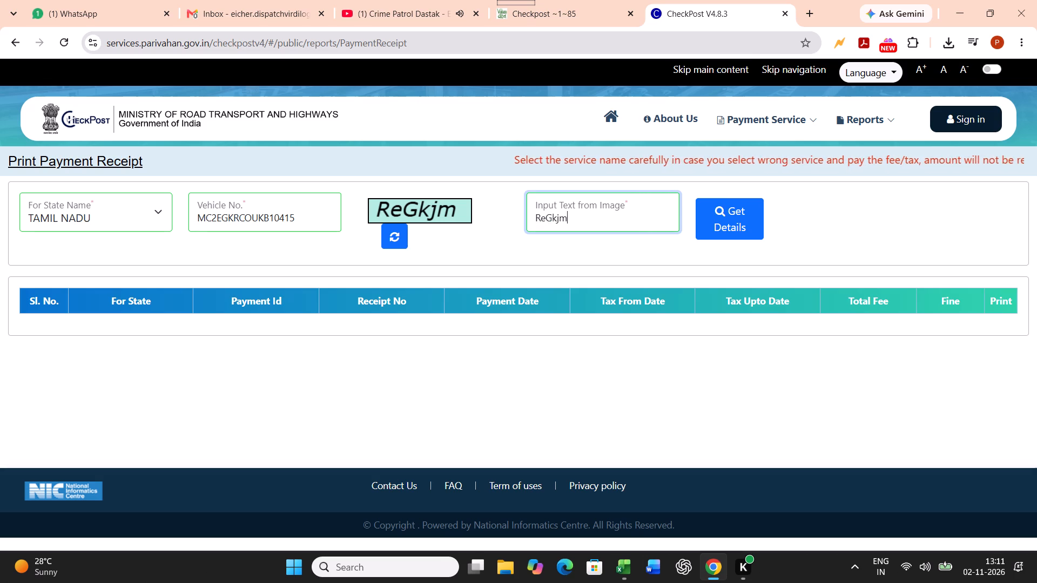
pyautogui.click(719, 216)
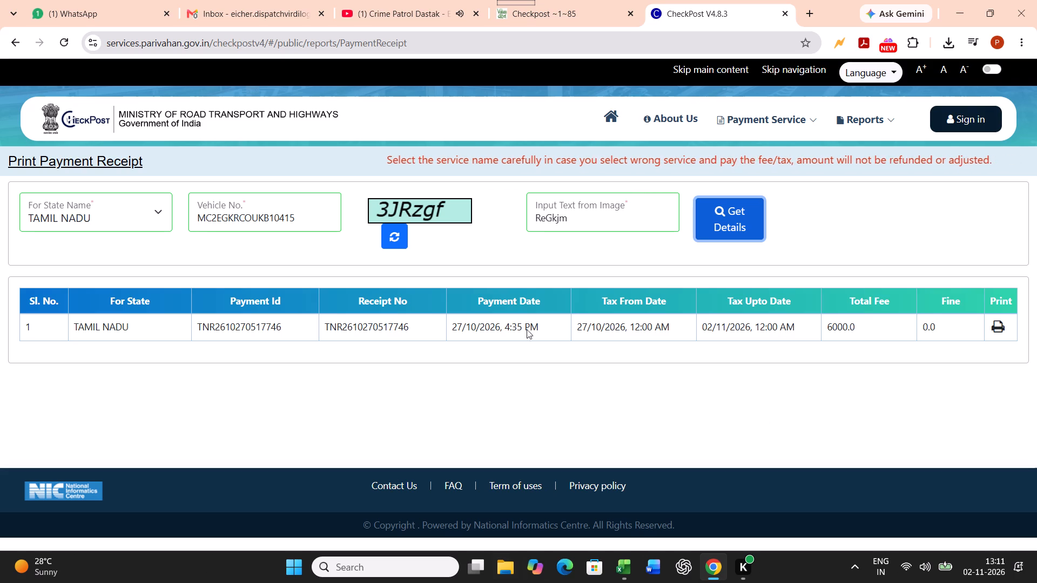
pyautogui.doubleClick(326, 224)
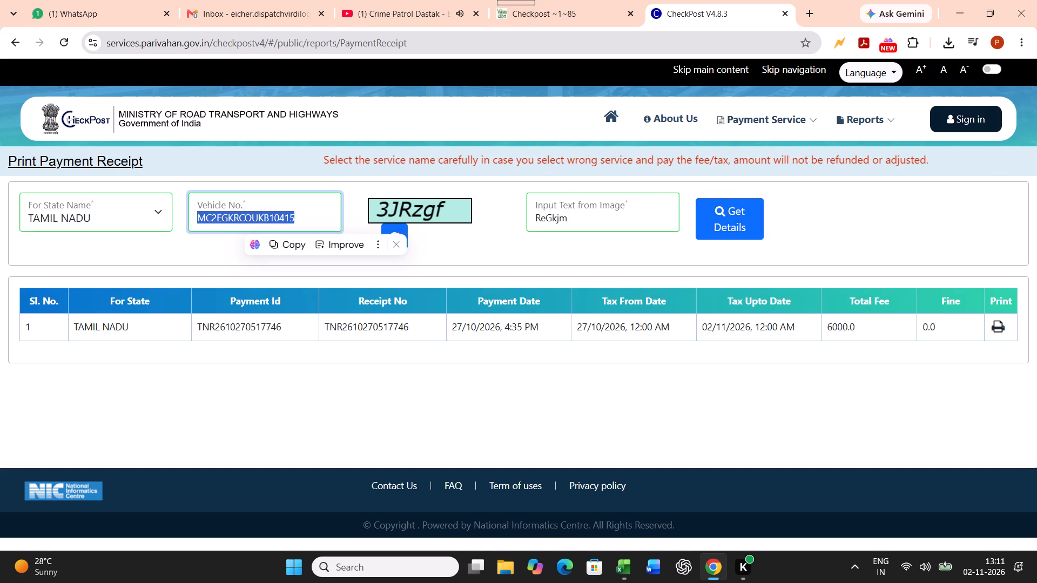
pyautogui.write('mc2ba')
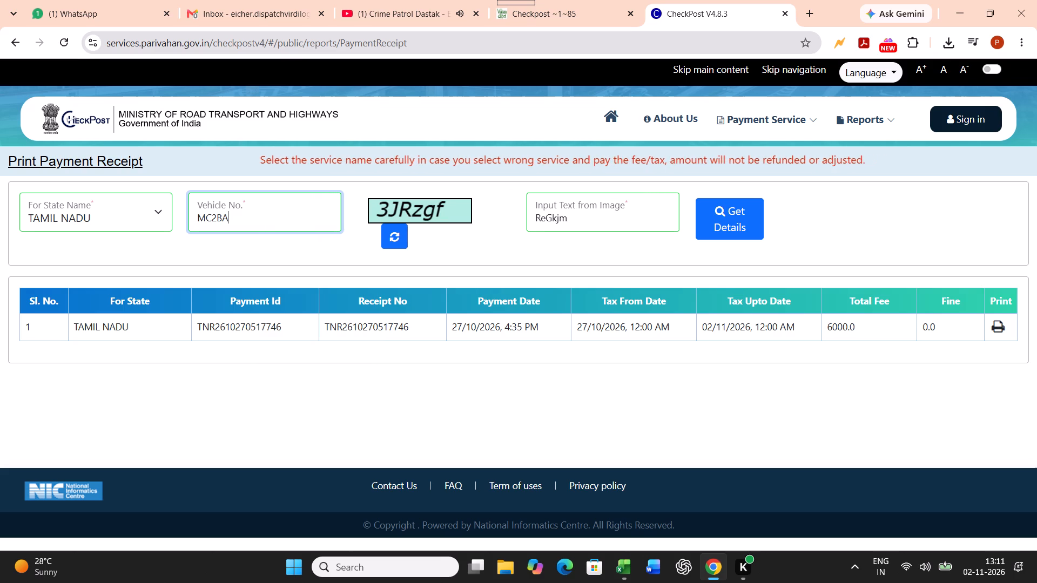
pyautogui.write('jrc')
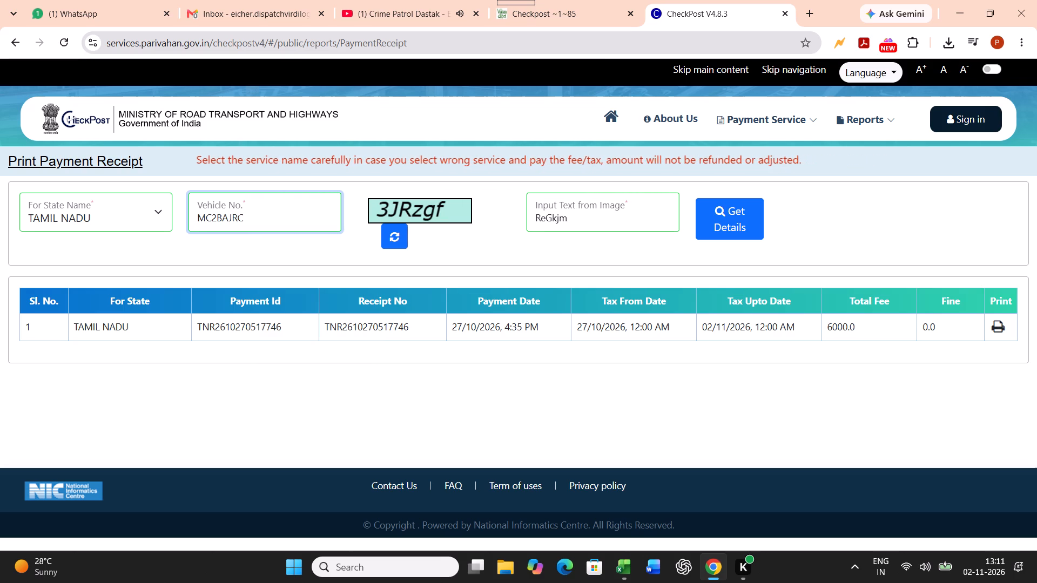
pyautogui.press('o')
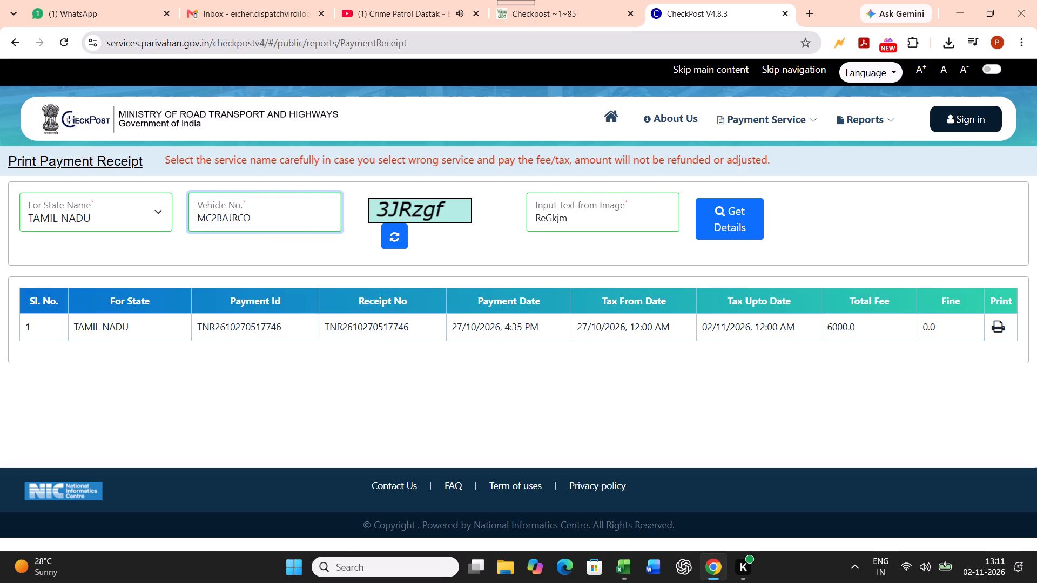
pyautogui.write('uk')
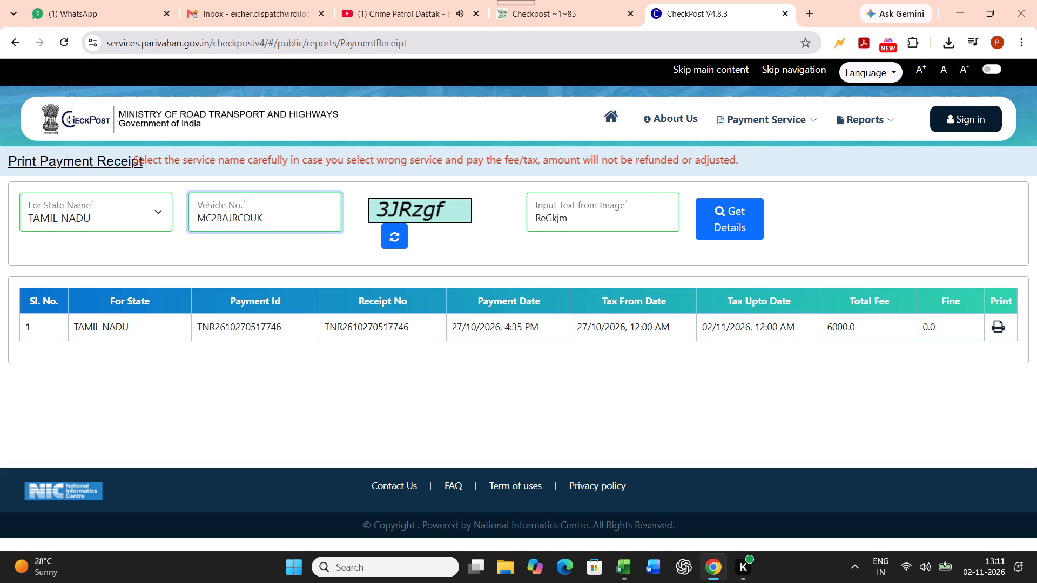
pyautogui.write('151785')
pyautogui.doubleClick(607, 223)
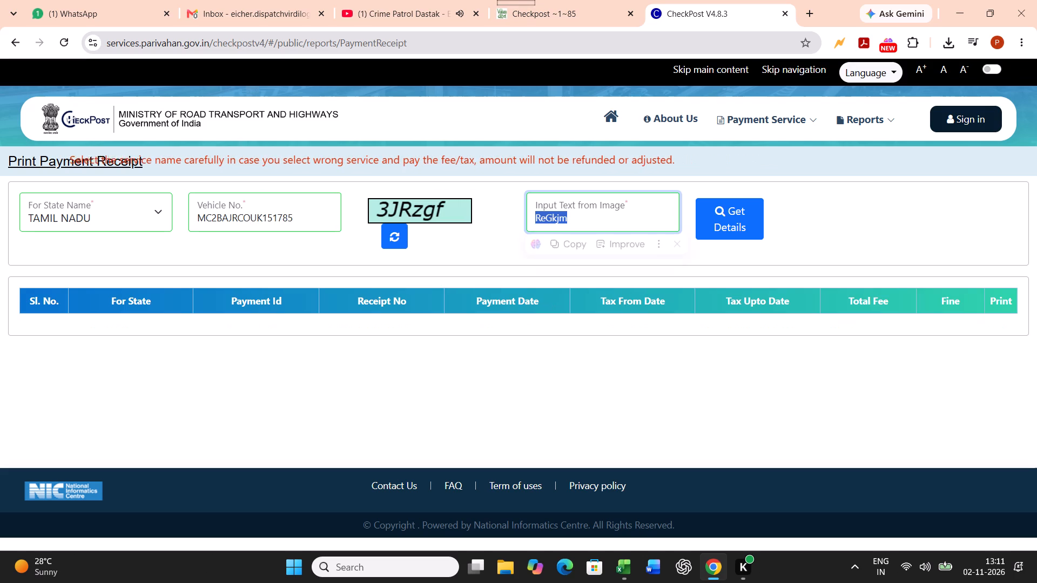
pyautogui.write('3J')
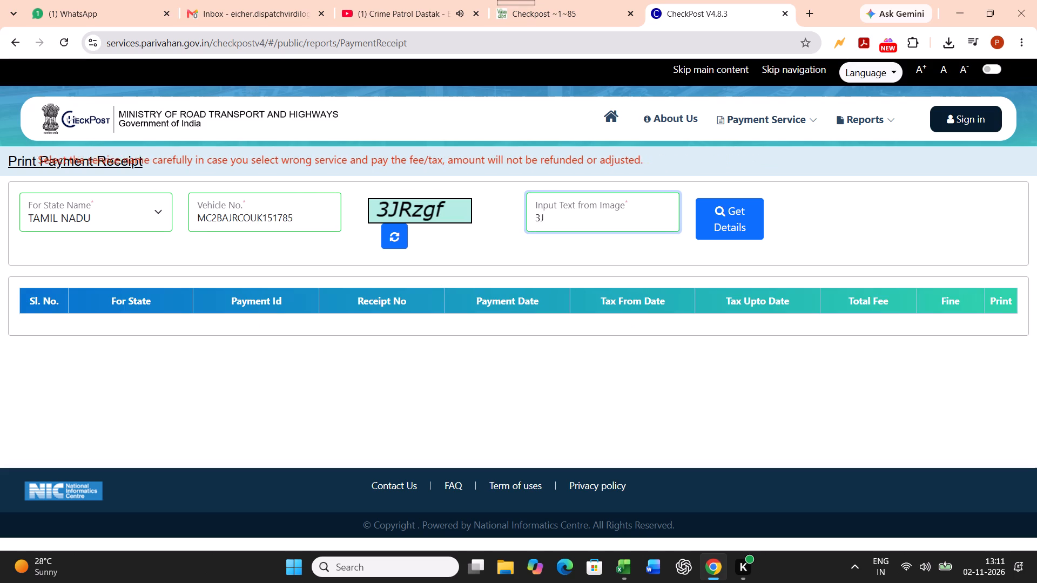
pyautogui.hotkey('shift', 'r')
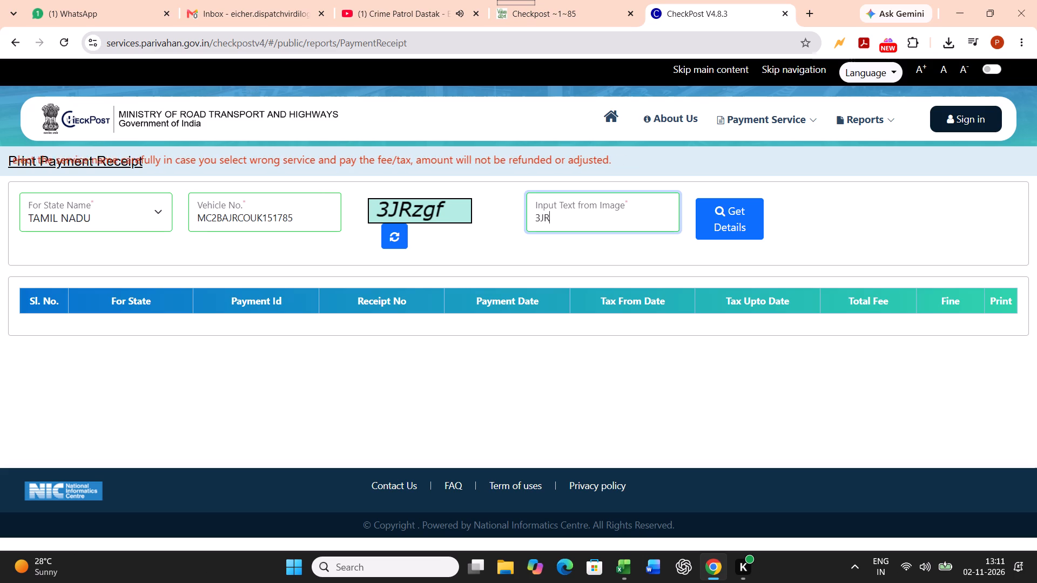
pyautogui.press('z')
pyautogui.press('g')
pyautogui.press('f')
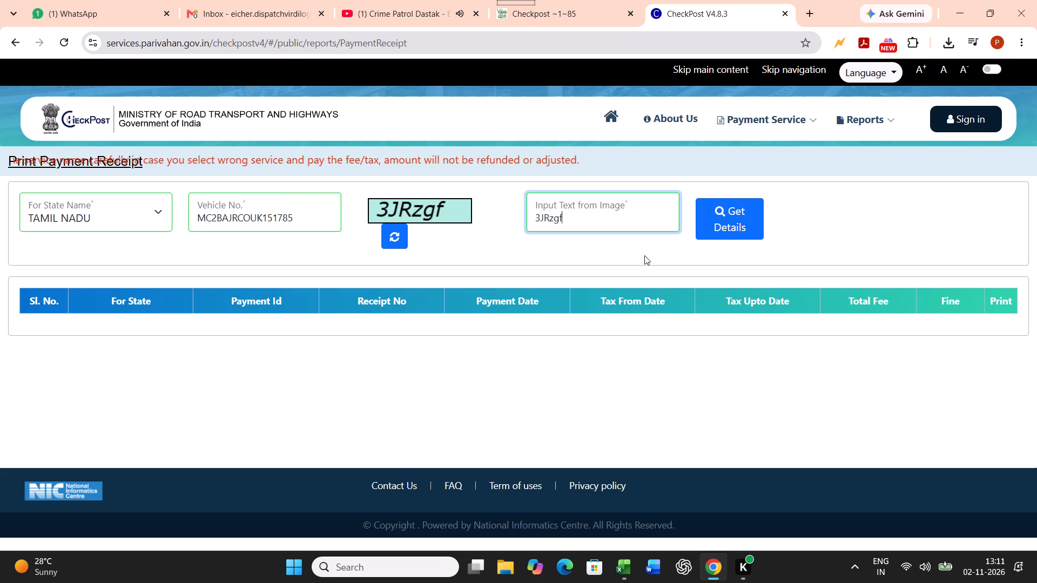
pyautogui.click(730, 224)
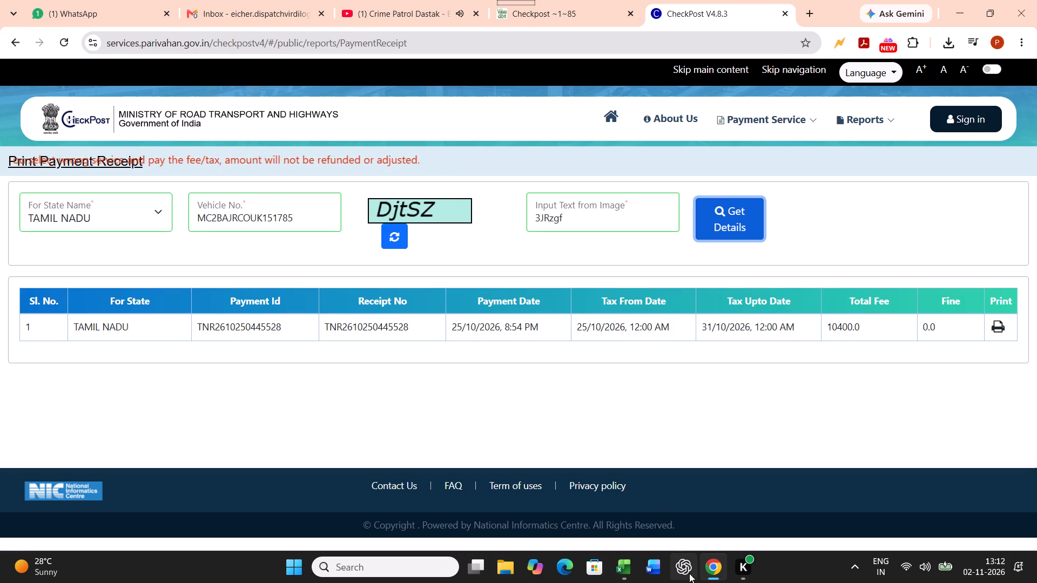
pyautogui.click(625, 561)
pyautogui.click(494, 349)
pyautogui.hotkey('ctrl', 'f')
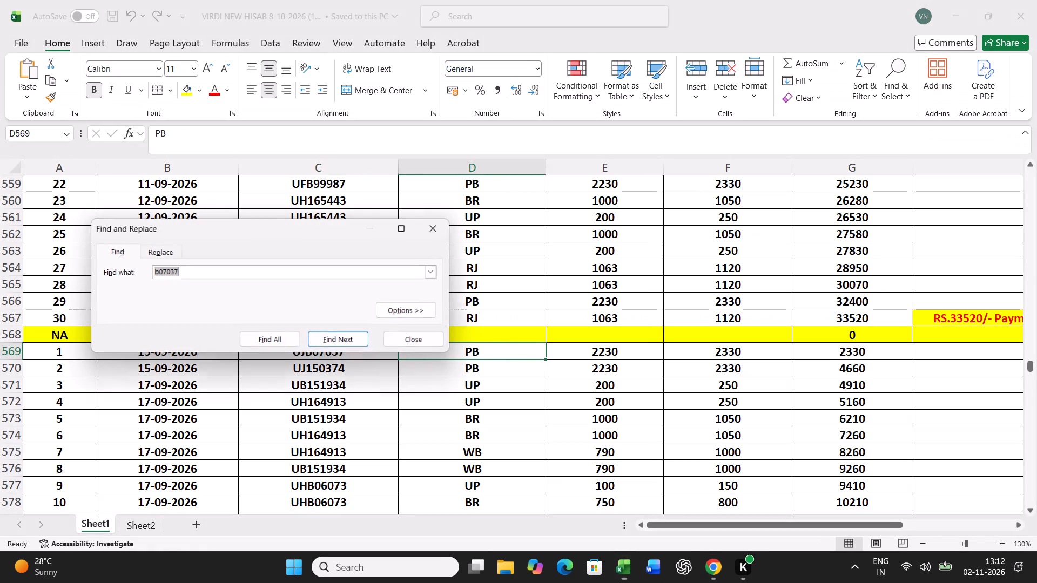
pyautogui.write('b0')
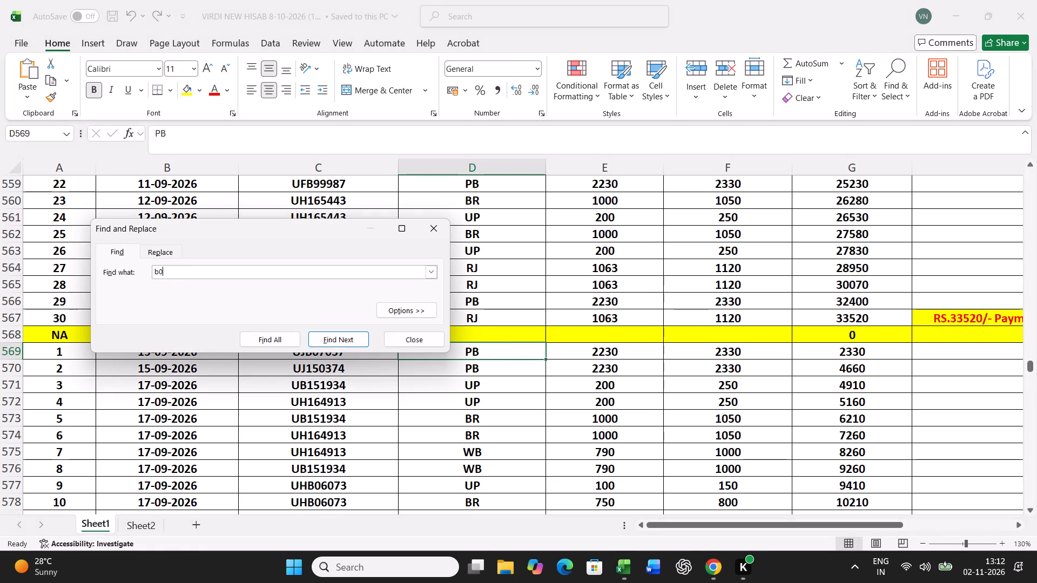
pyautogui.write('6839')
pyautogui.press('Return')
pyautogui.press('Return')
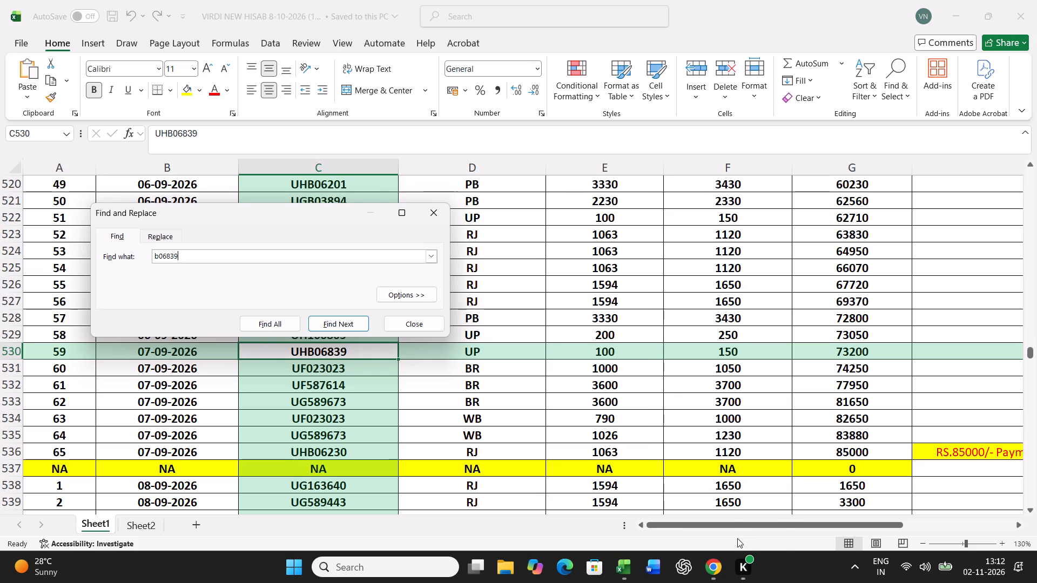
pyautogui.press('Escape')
pyautogui.click(713, 568)
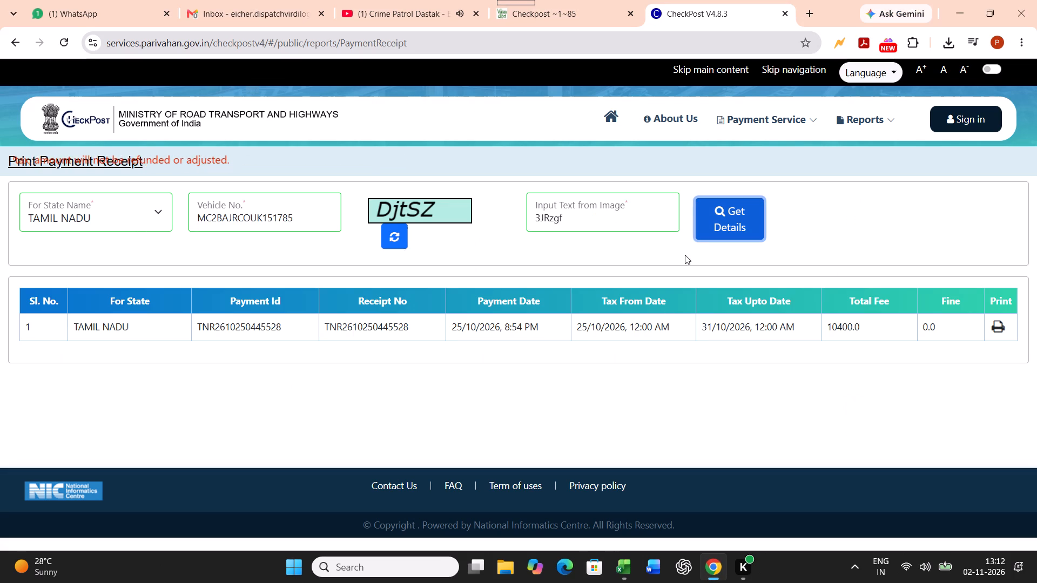
pyautogui.click(146, 208)
pyautogui.scroll(-9, 126, 354)
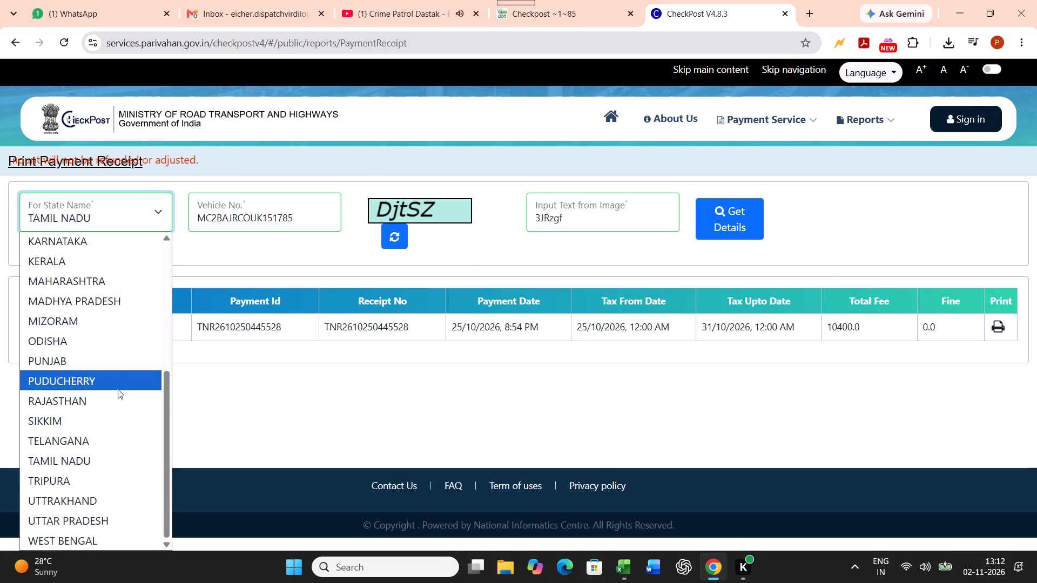
pyautogui.click(103, 522)
pyautogui.click(283, 205)
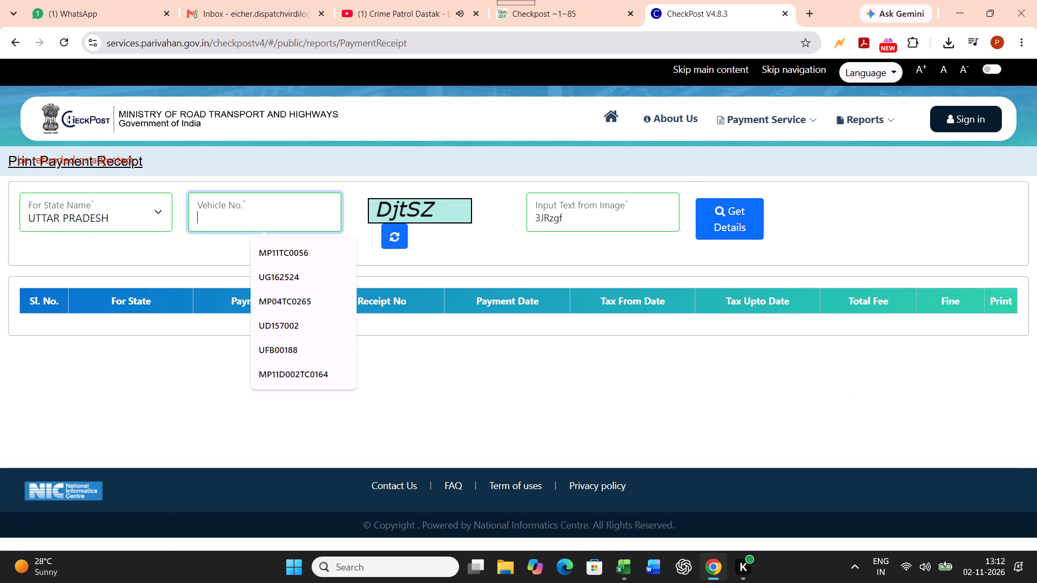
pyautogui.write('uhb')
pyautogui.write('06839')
pyautogui.doubleClick(598, 219)
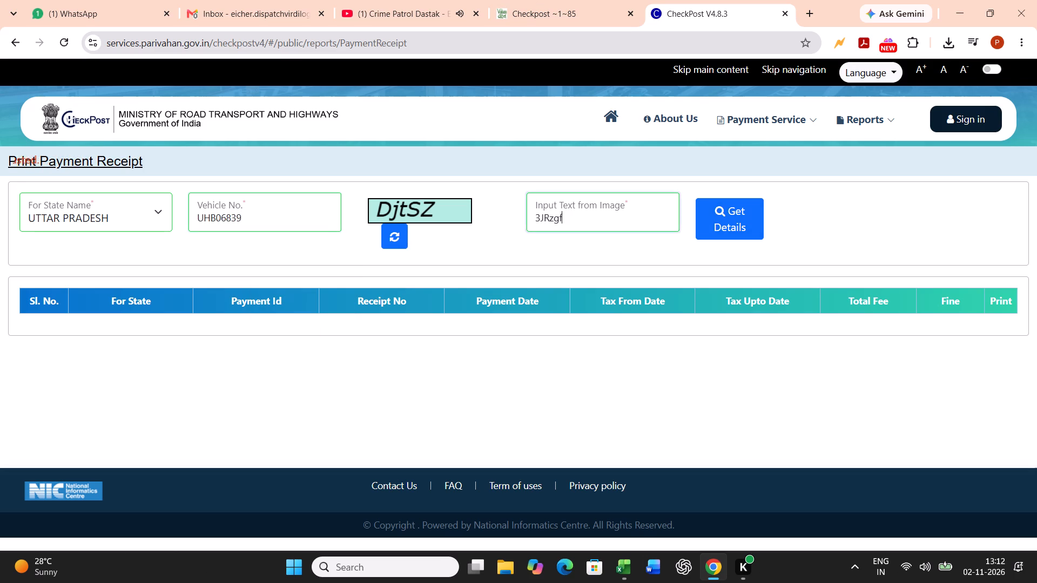
pyautogui.hotkey('shift', 'd')
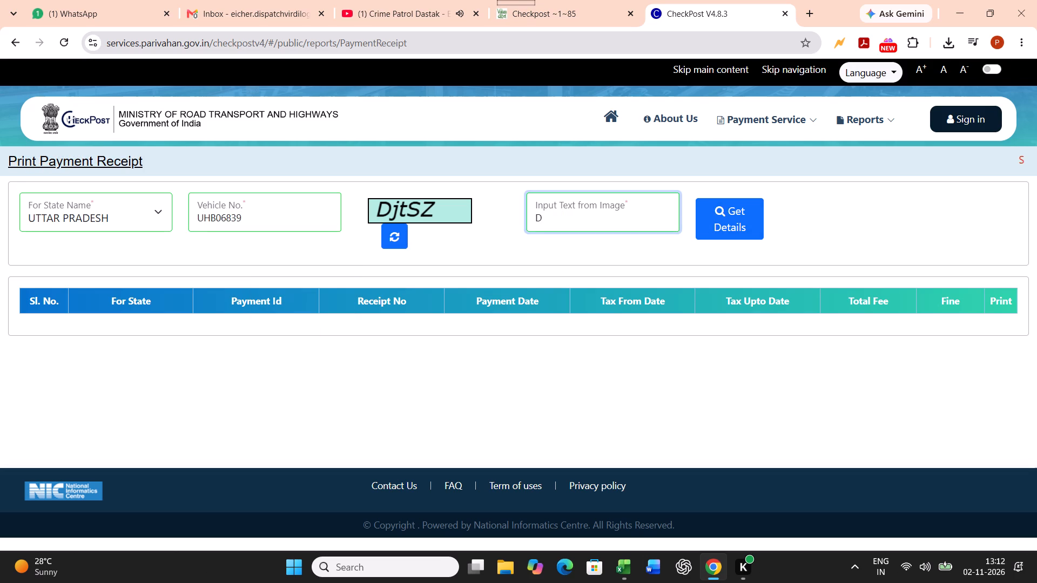
pyautogui.press('j')
pyautogui.write('tSZ')
pyautogui.click(744, 218)
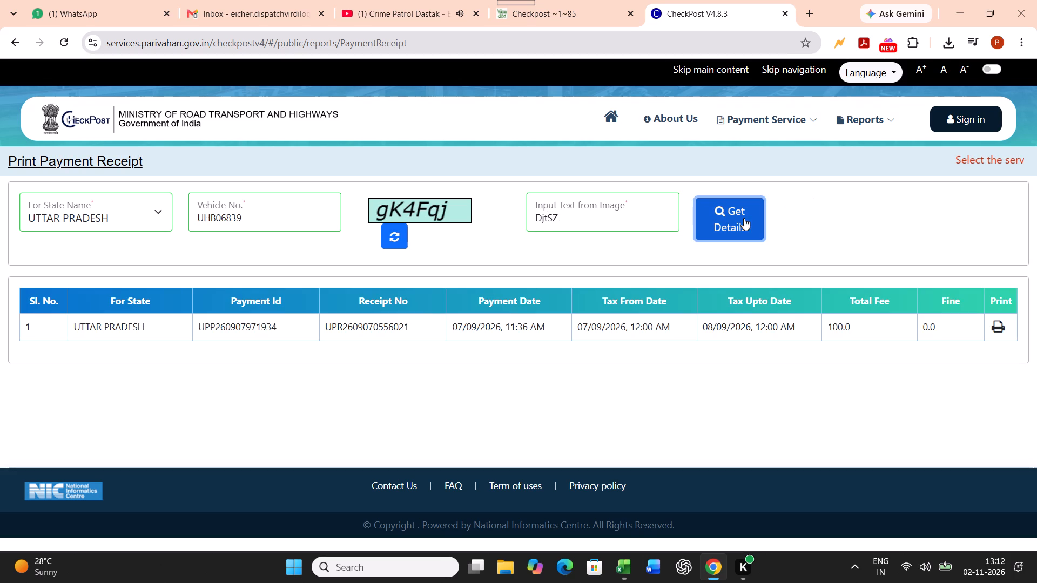
pyautogui.click(993, 327)
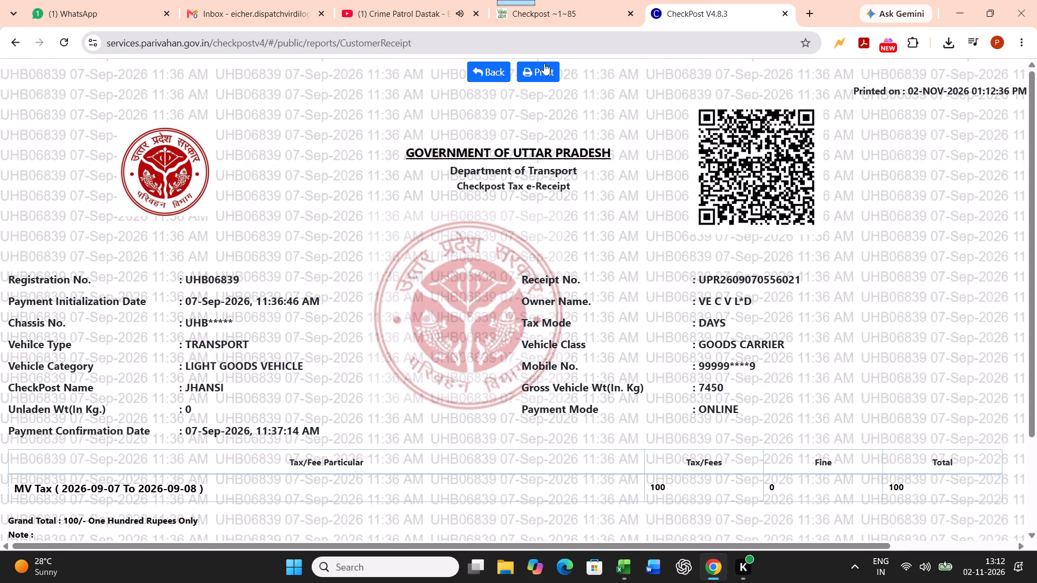
pyautogui.click(541, 76)
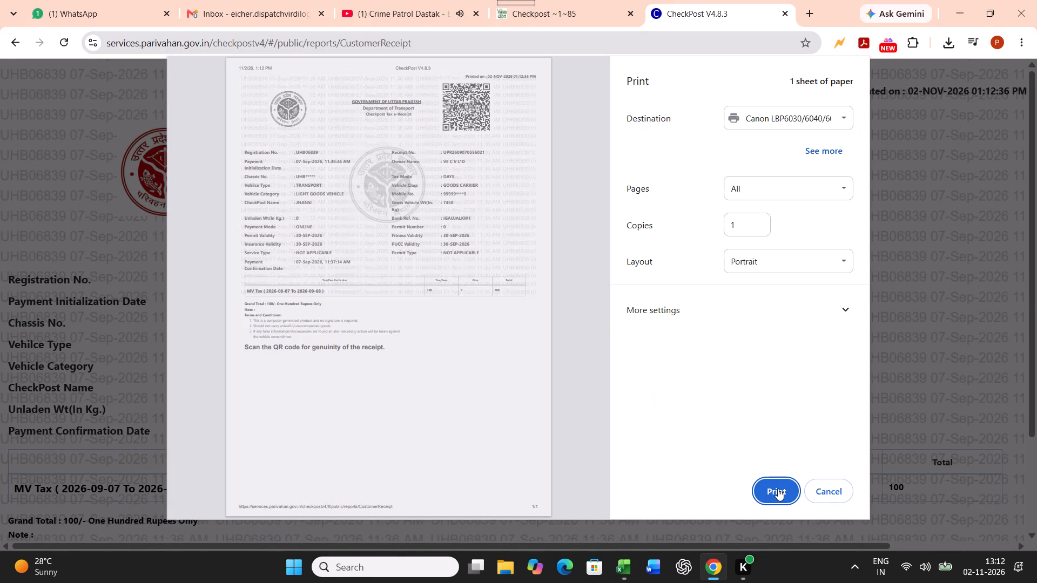
pyautogui.click(778, 490)
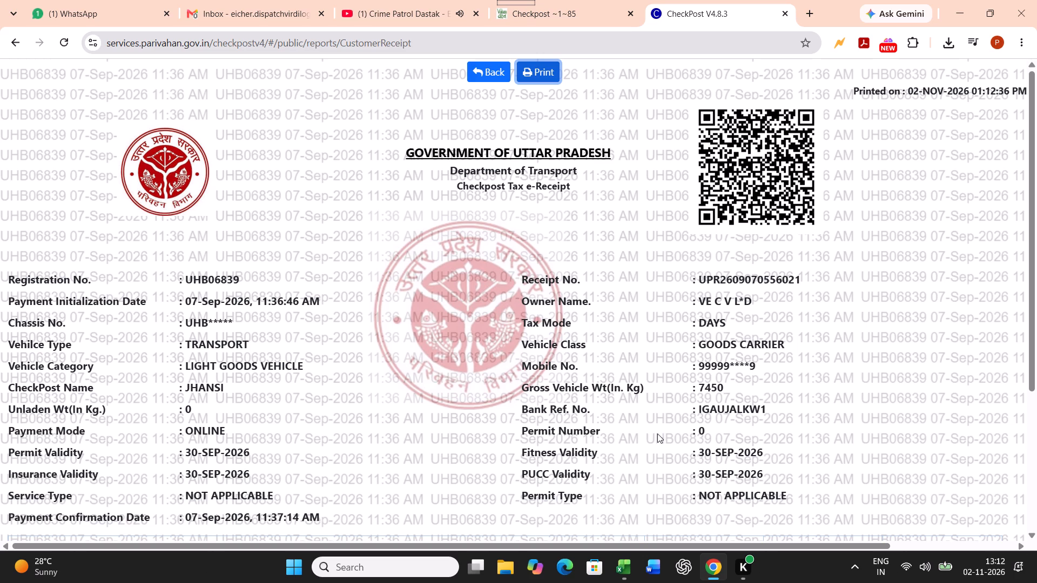
pyautogui.click(623, 567)
pyautogui.click(451, 365)
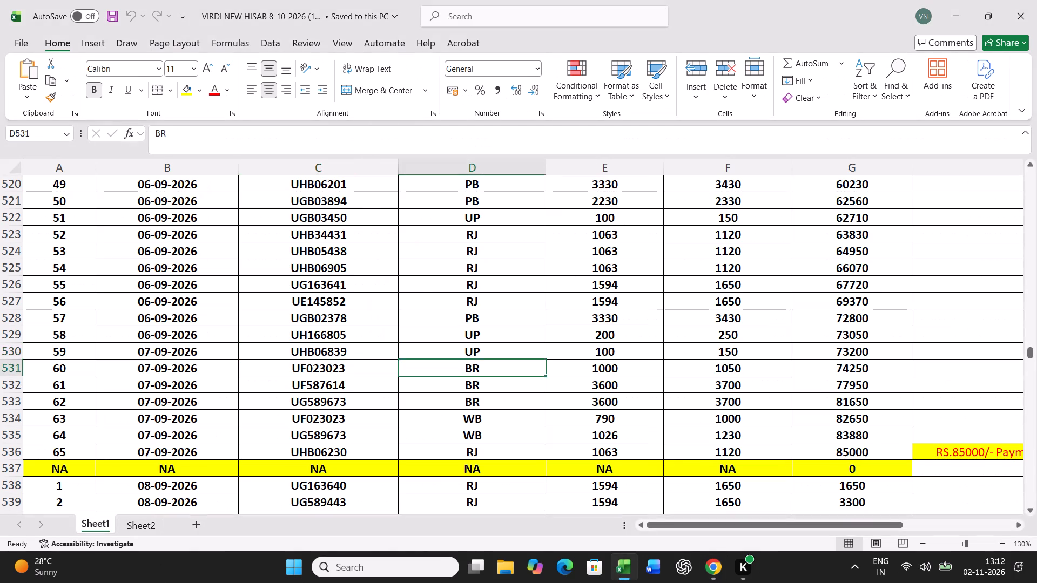
pyautogui.hotkey('ctrl', 'f')
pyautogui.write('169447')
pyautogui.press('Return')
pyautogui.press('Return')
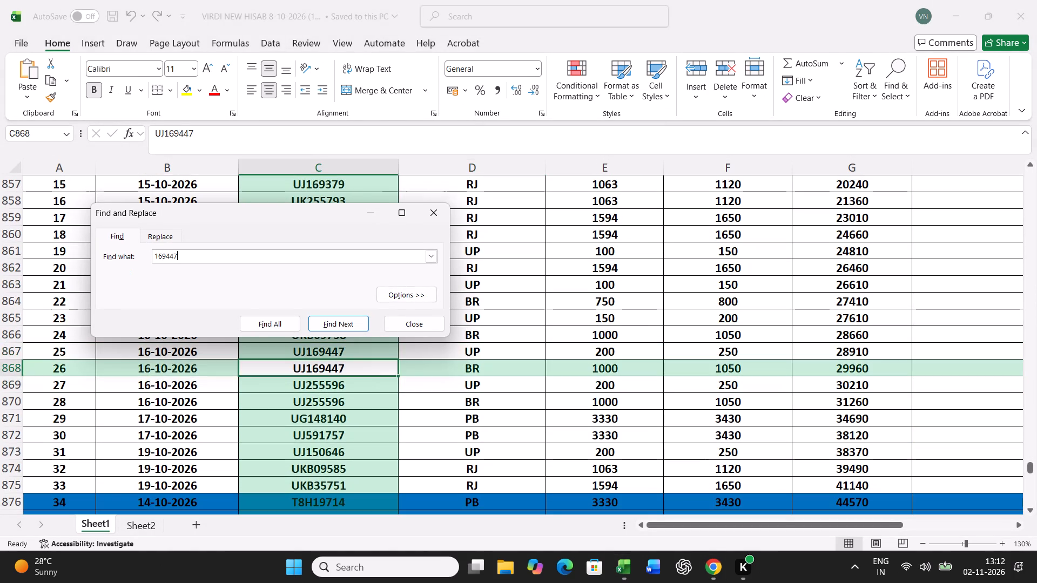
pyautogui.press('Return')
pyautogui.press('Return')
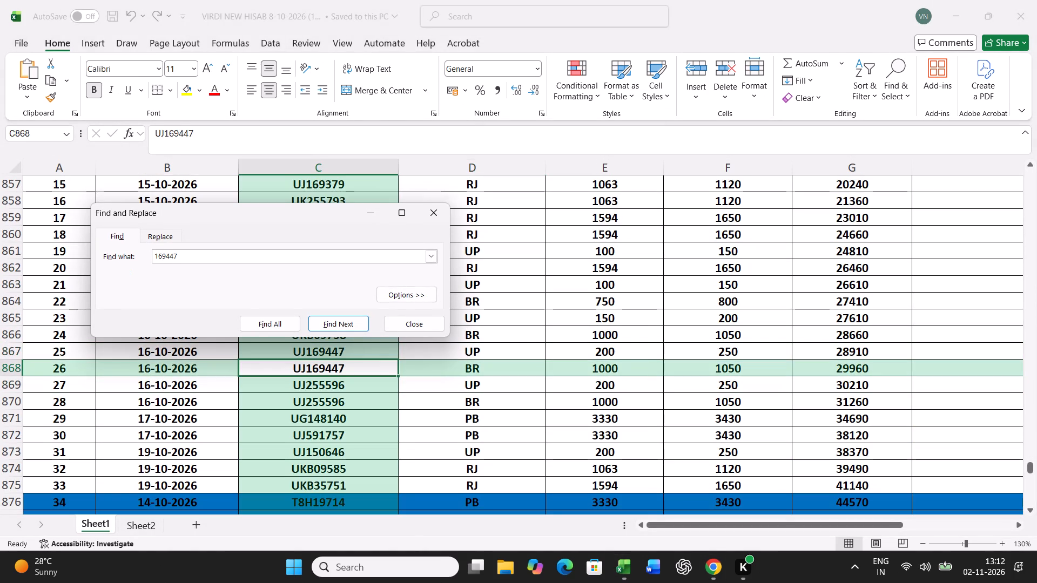
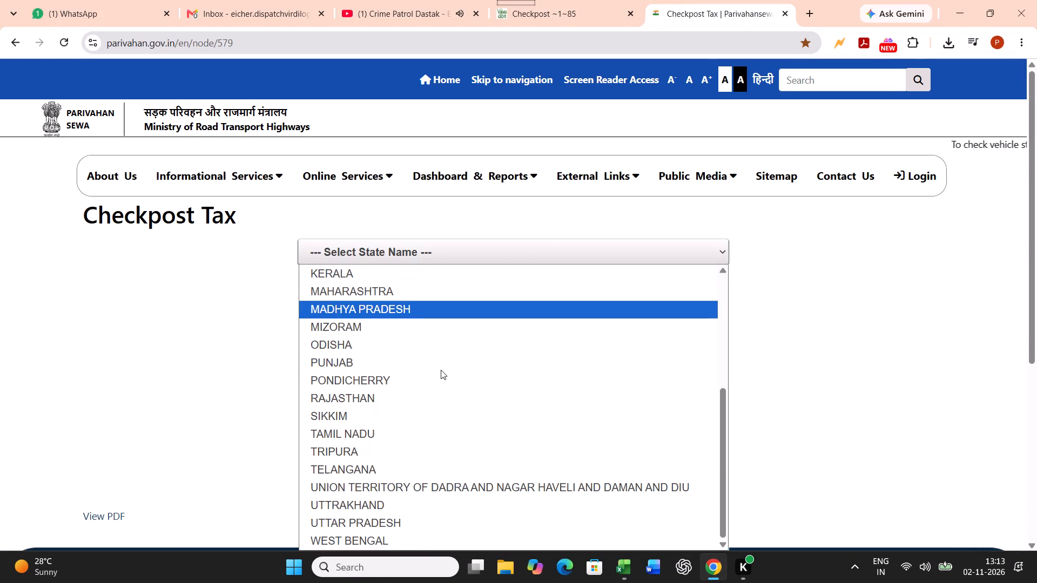
# Select BIHAR as the checkpost tax state and open its Print Payment Receipt form.
pyautogui.scroll(-6, 441, 370)
pyautogui.scroll(5, 438, 378)
pyautogui.click(401, 324)
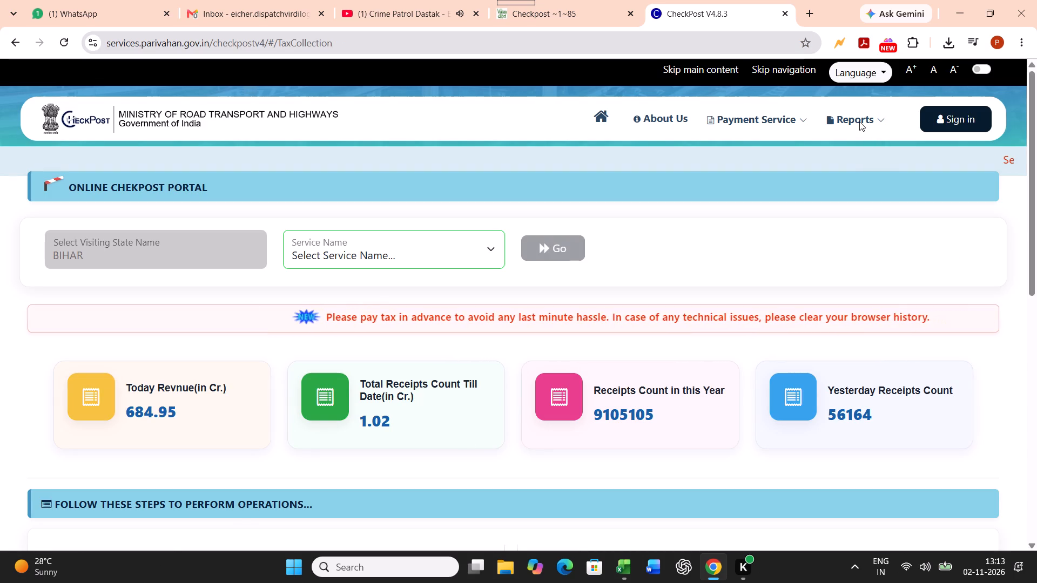
pyautogui.click(863, 151)
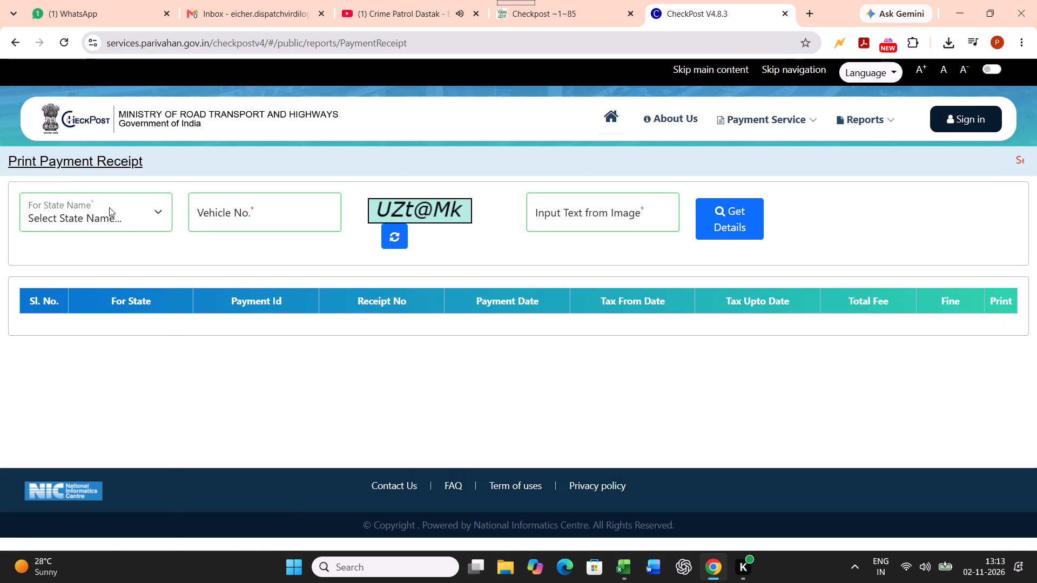
pyautogui.click(123, 219)
pyautogui.click(96, 291)
pyautogui.click(102, 219)
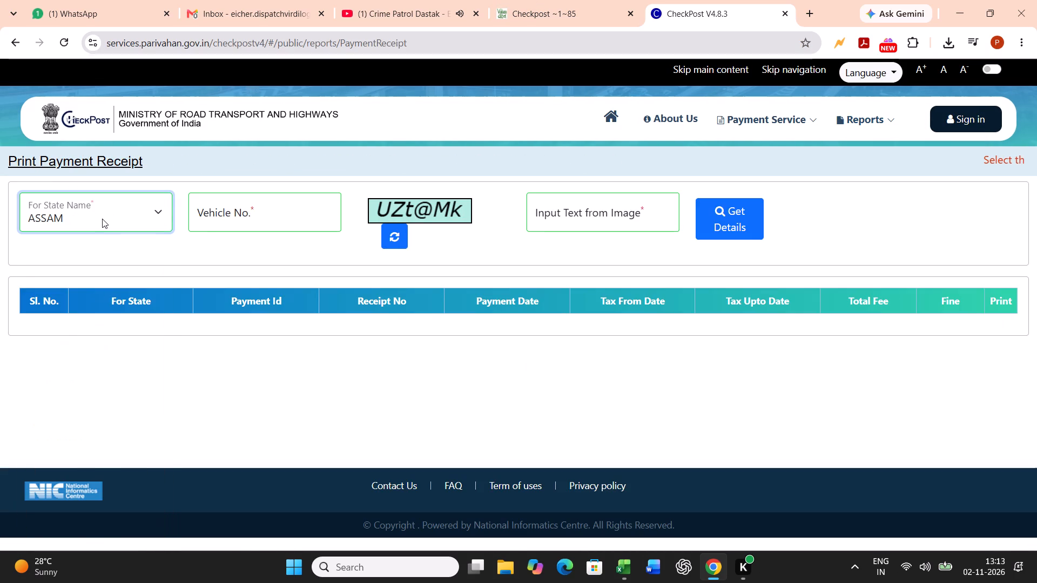
pyautogui.click(90, 307)
pyautogui.click(239, 222)
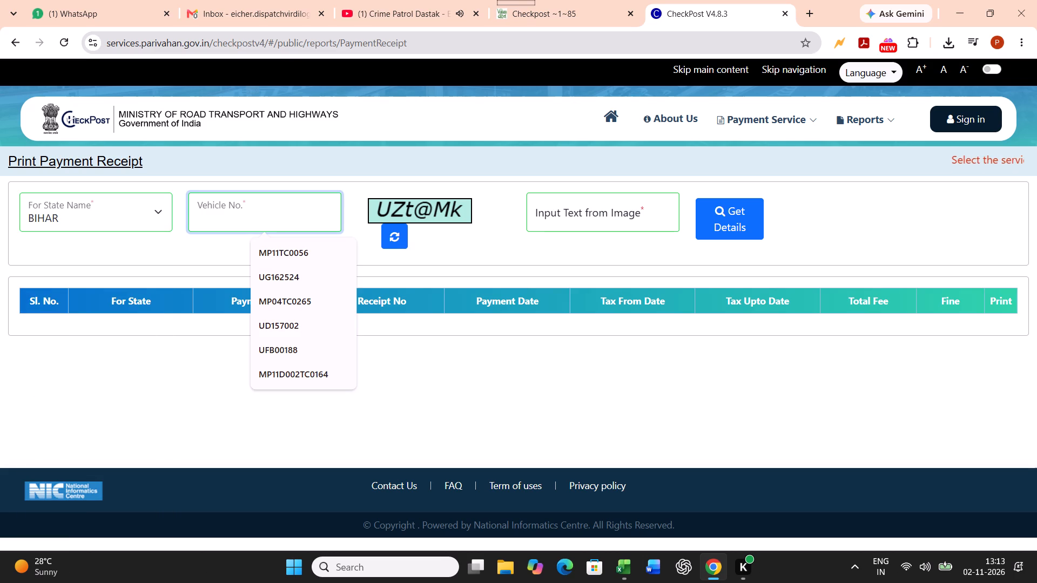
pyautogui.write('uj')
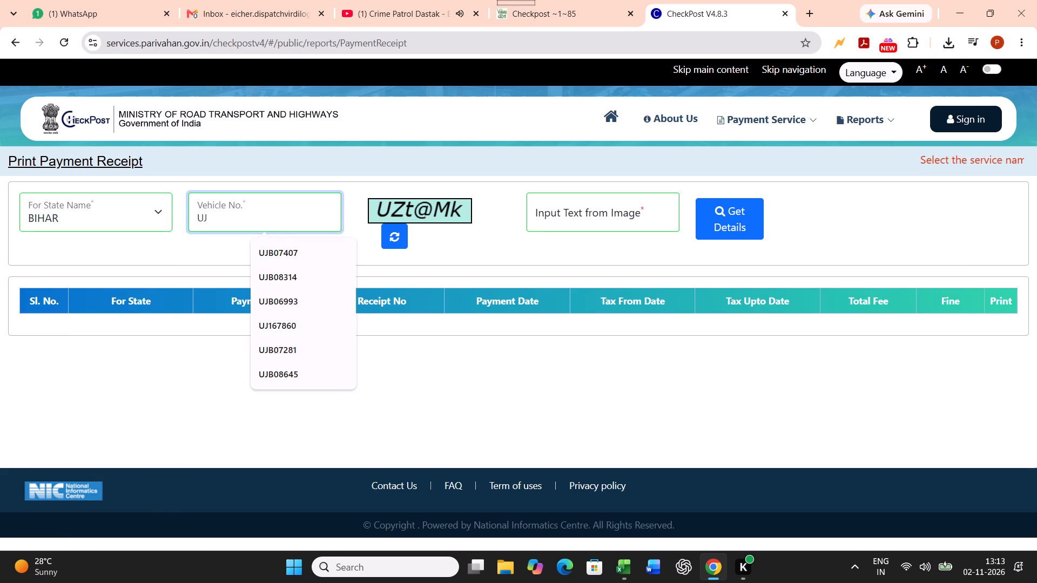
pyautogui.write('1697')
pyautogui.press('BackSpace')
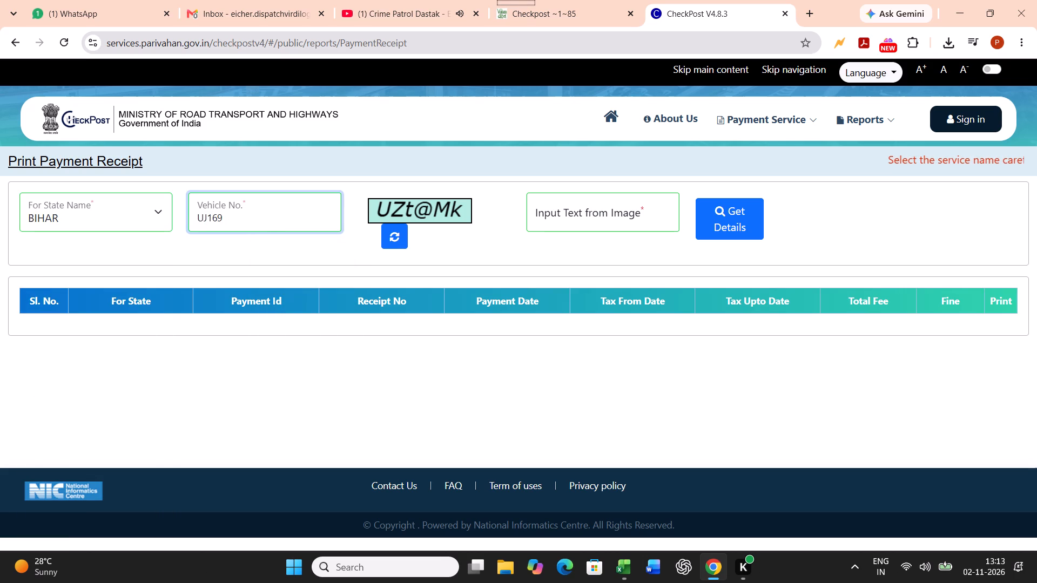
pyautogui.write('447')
pyautogui.click(637, 218)
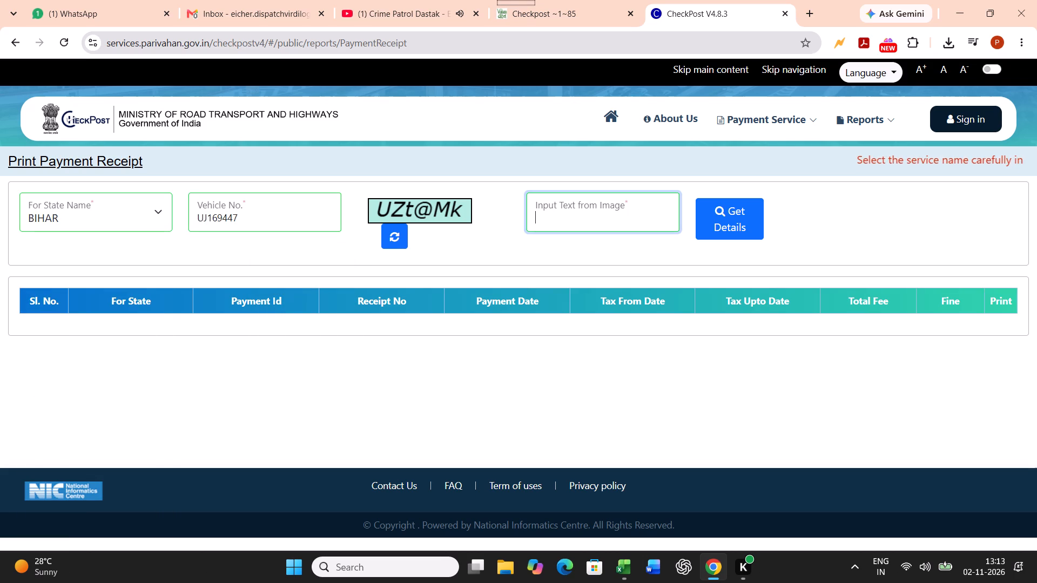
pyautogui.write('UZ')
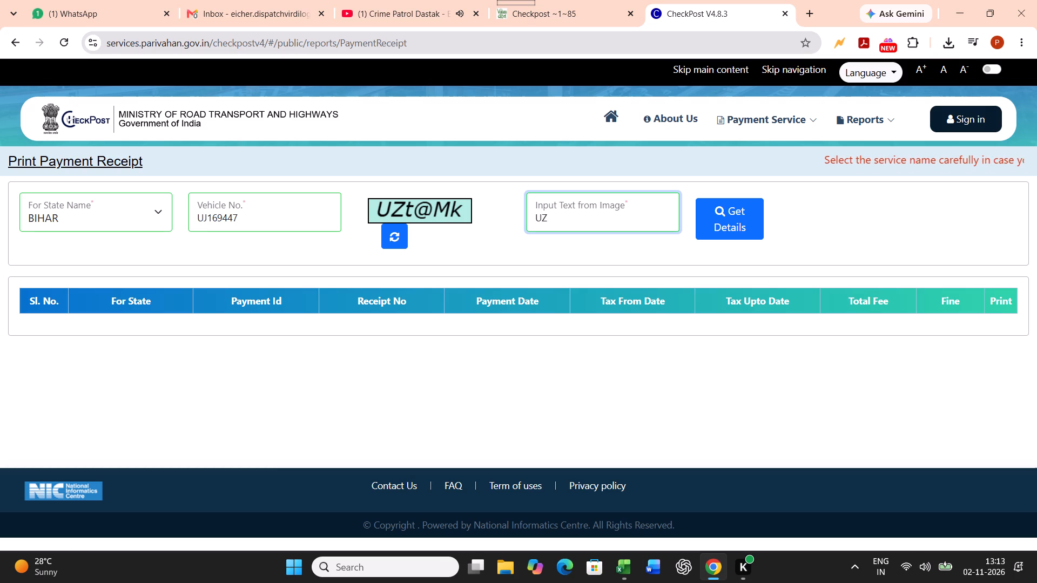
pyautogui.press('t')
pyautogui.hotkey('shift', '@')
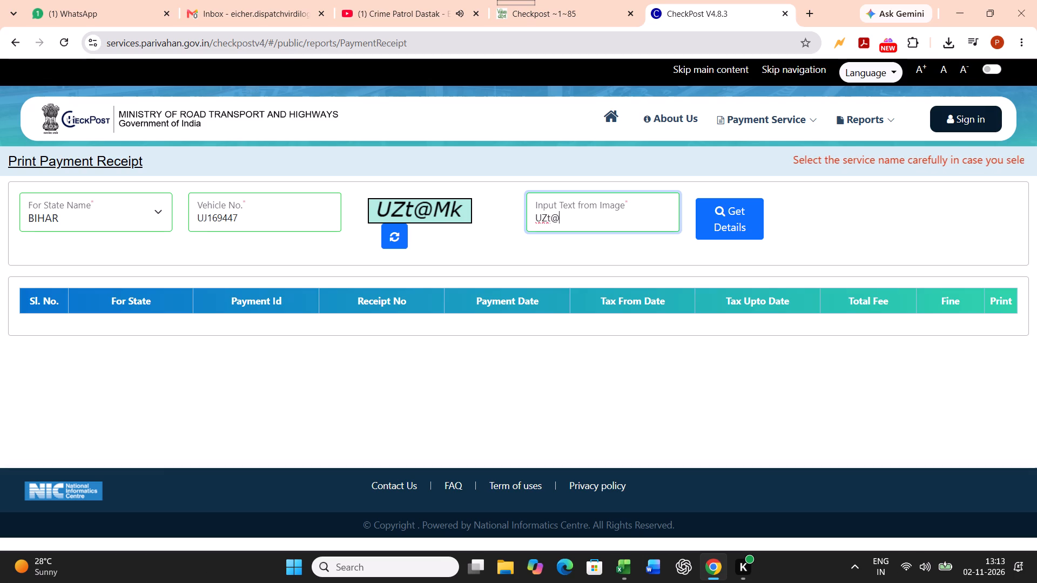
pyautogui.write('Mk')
pyautogui.click(737, 215)
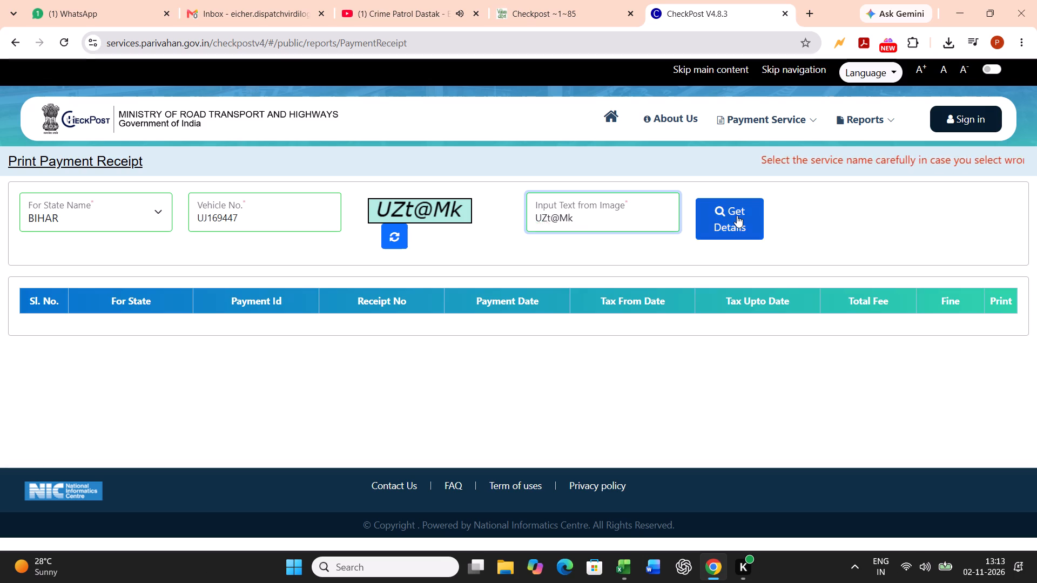
pyautogui.click(1003, 323)
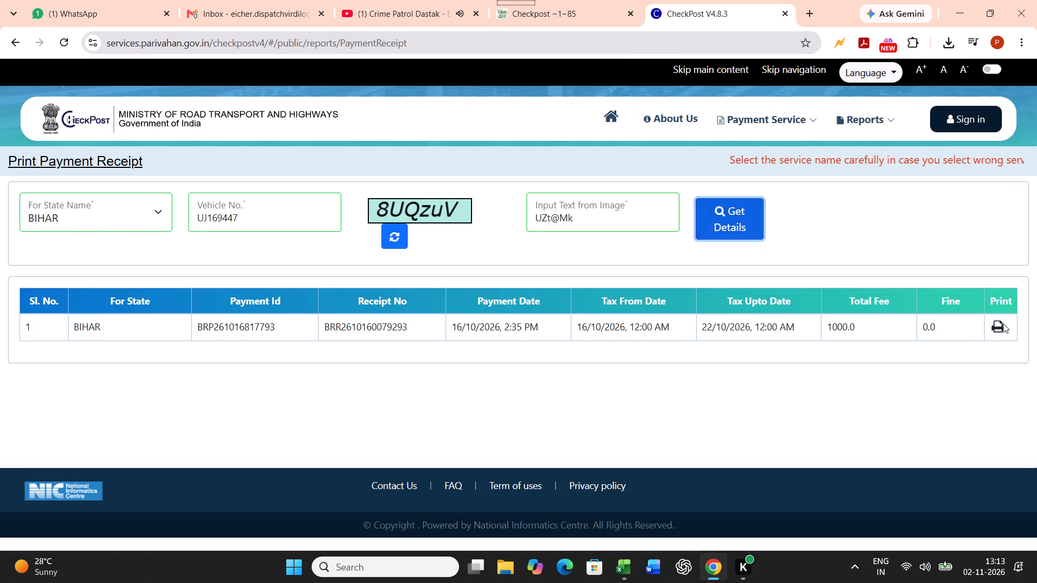
pyautogui.click(549, 68)
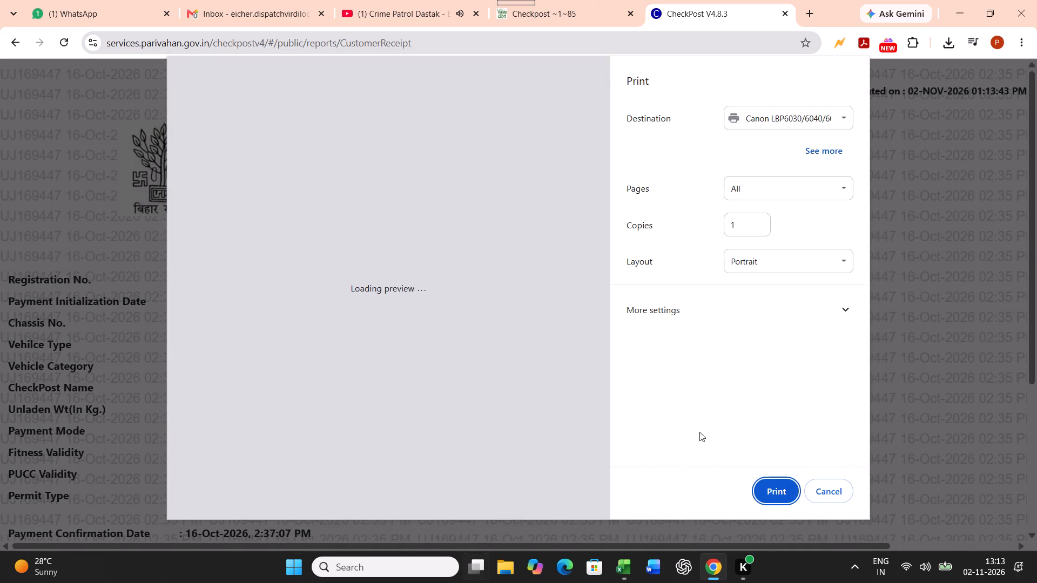
pyautogui.click(782, 494)
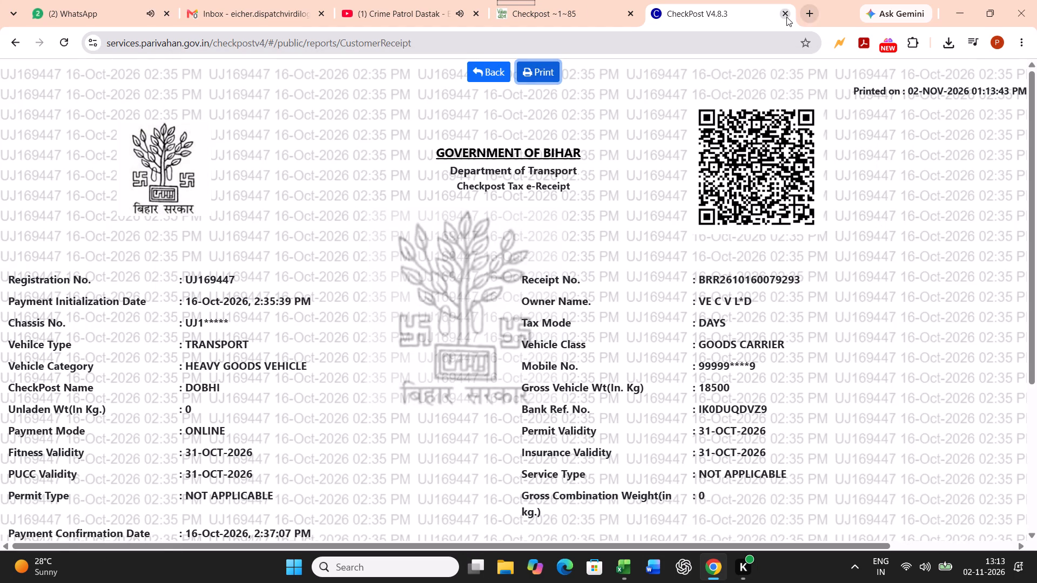
pyautogui.click(787, 16)
# Open the Raj Tax shortcut in a new tab, select UTTAR PRADESH and open the Print Payment Receipt form.
pyautogui.click(682, 16)
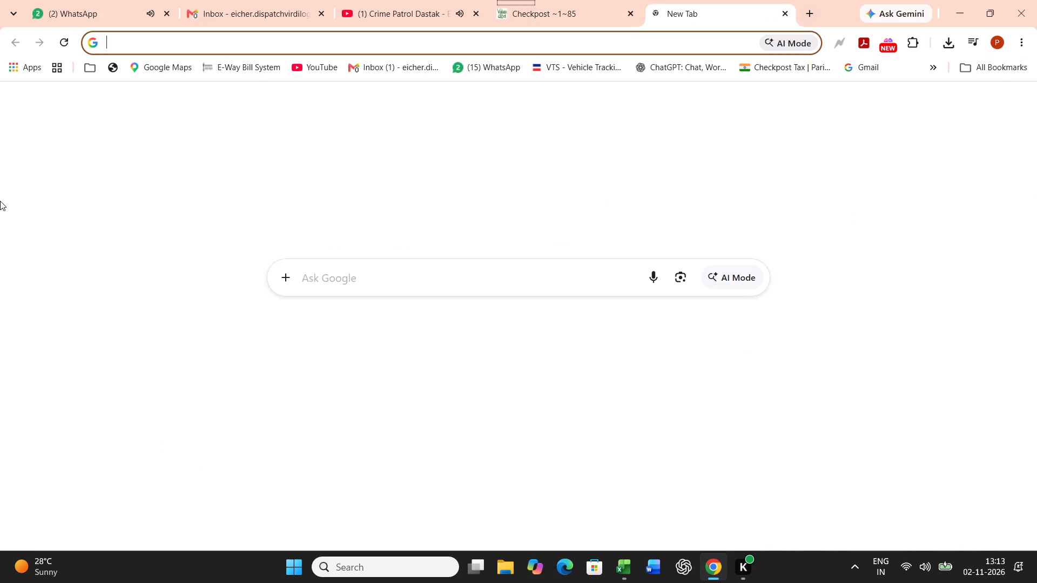
pyautogui.click(409, 419)
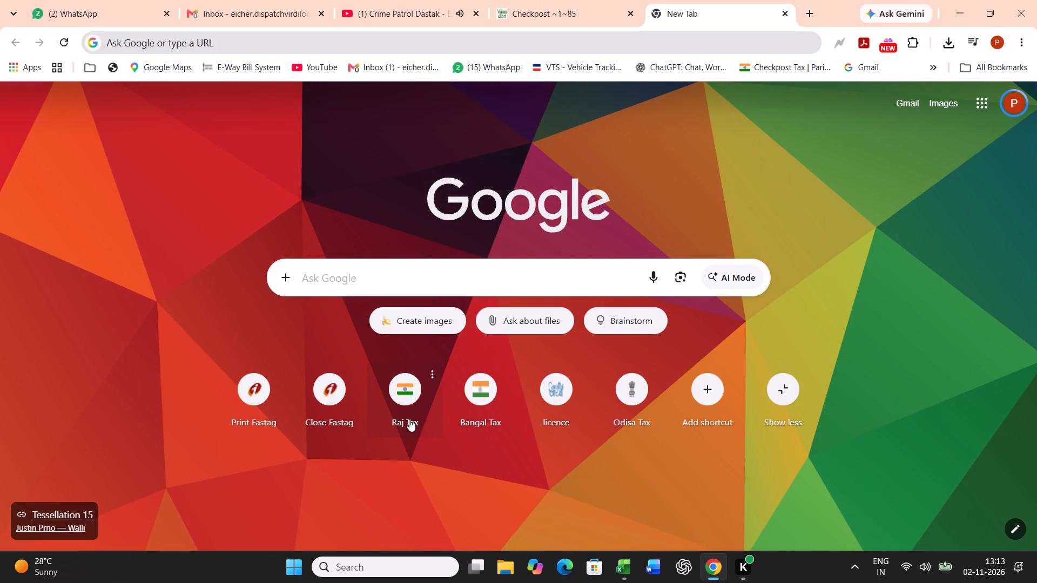
pyautogui.click(437, 249)
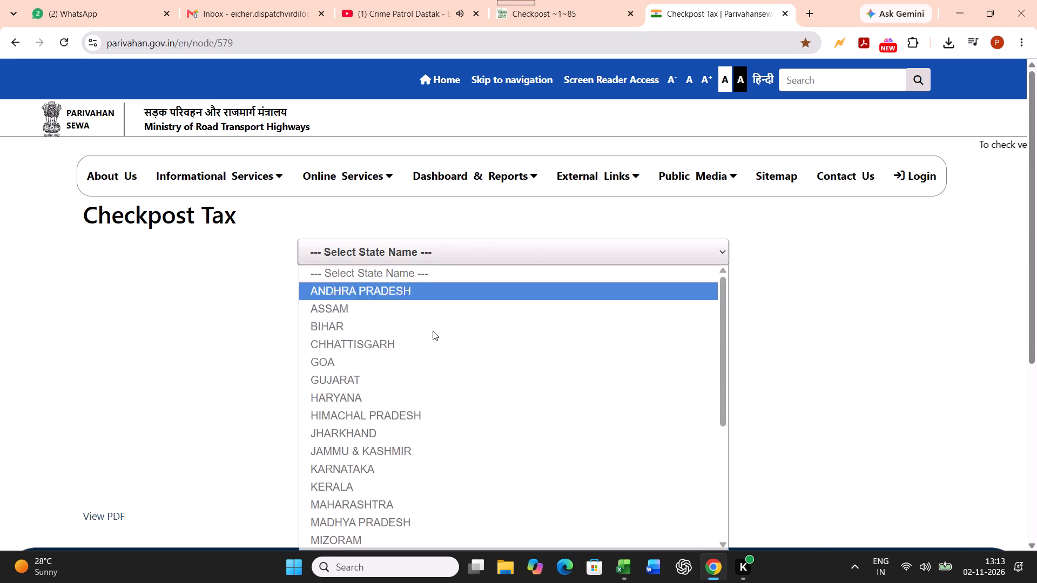
pyautogui.scroll(-12, 432, 406)
pyautogui.click(397, 518)
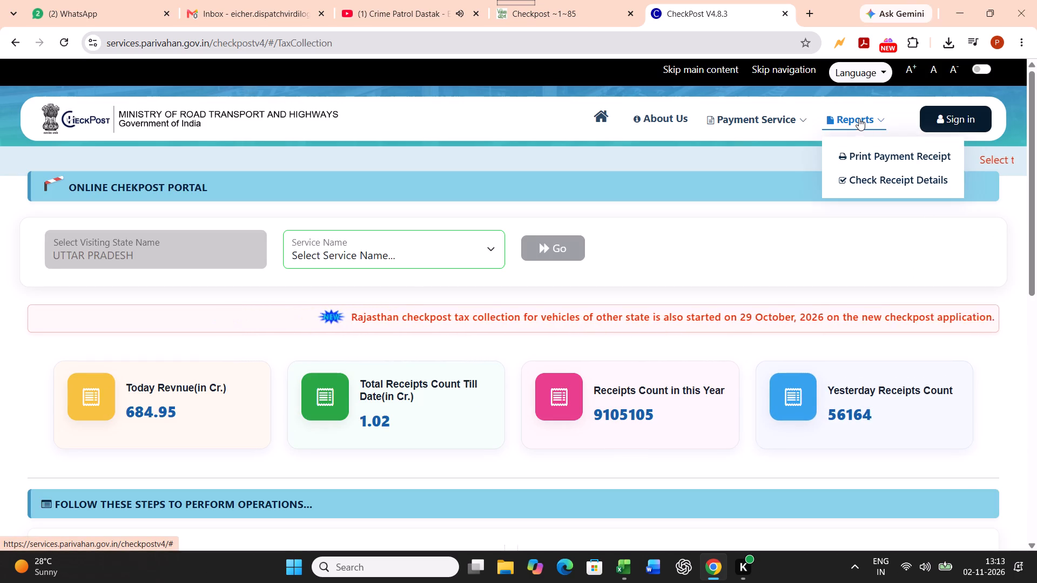
pyautogui.click(874, 156)
pyautogui.click(130, 212)
pyautogui.scroll(-6, 107, 312)
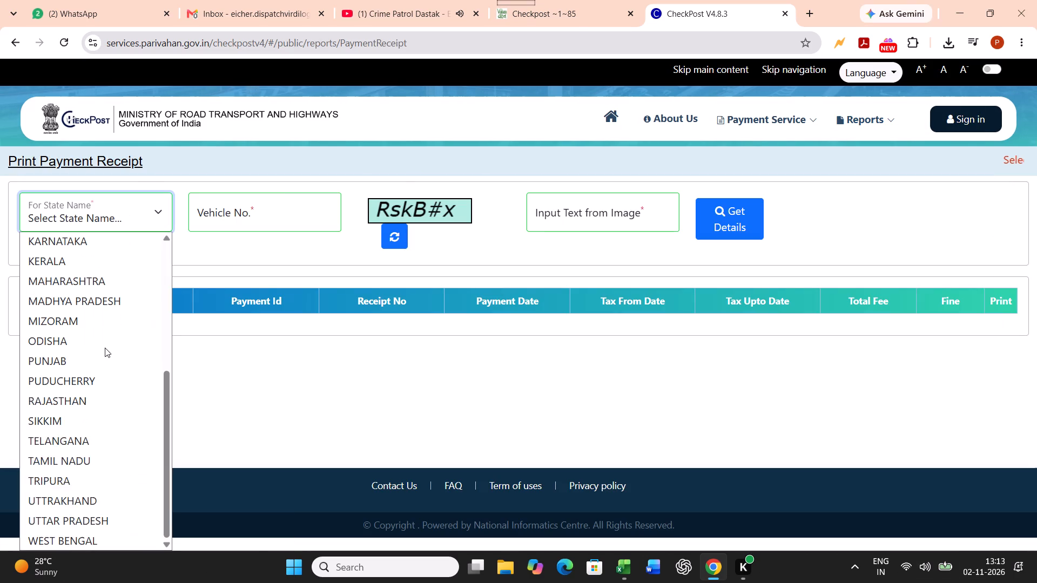
pyautogui.scroll(-5, 105, 348)
pyautogui.click(94, 520)
pyautogui.click(280, 212)
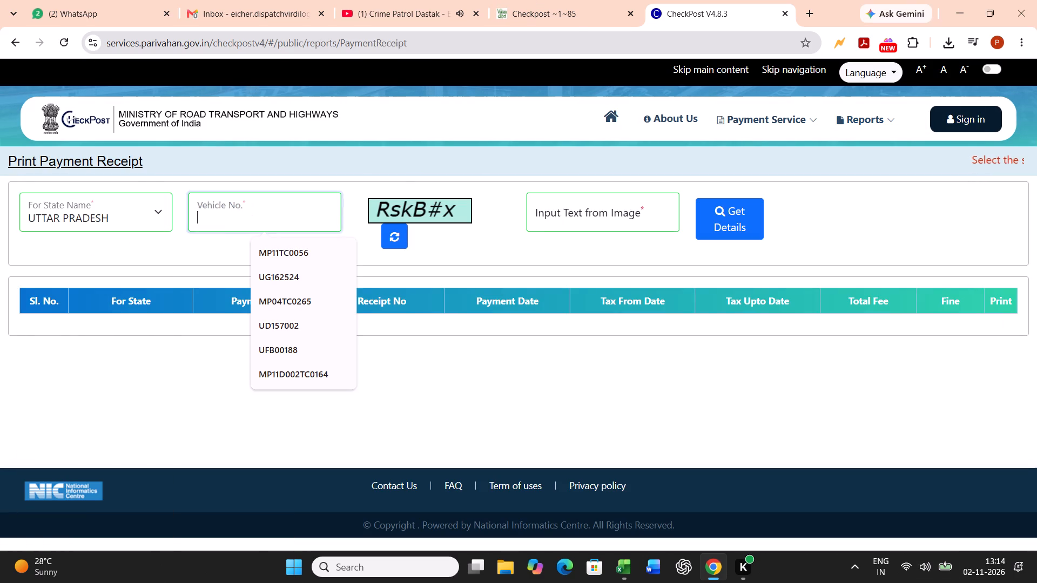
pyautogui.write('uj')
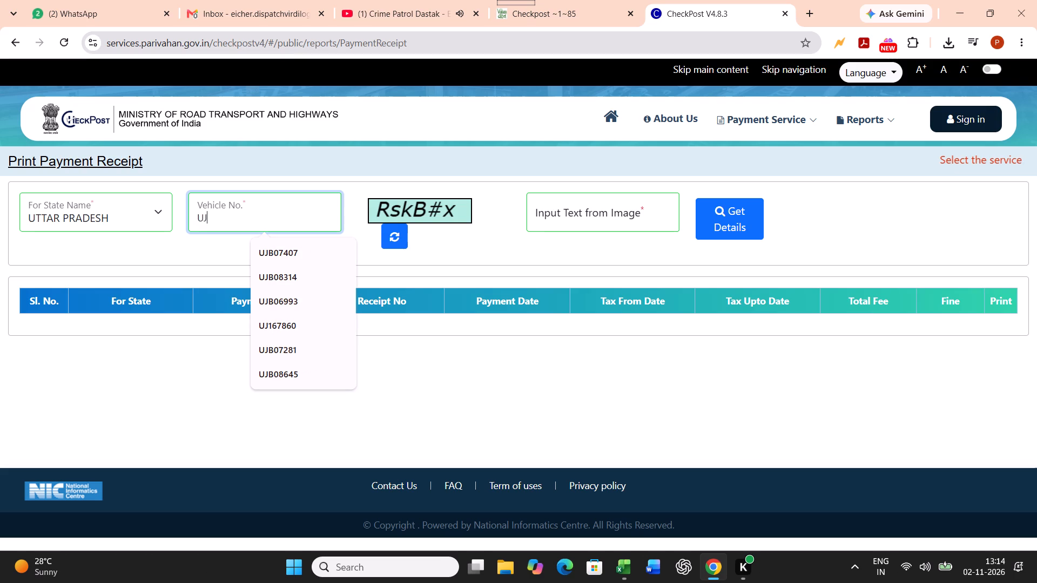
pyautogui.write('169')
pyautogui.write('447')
pyautogui.click(602, 213)
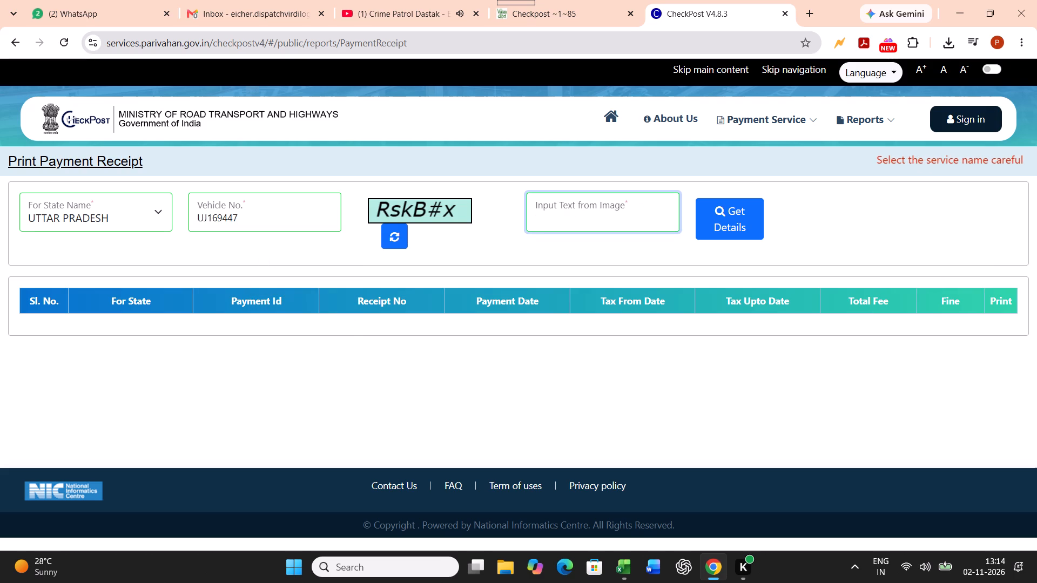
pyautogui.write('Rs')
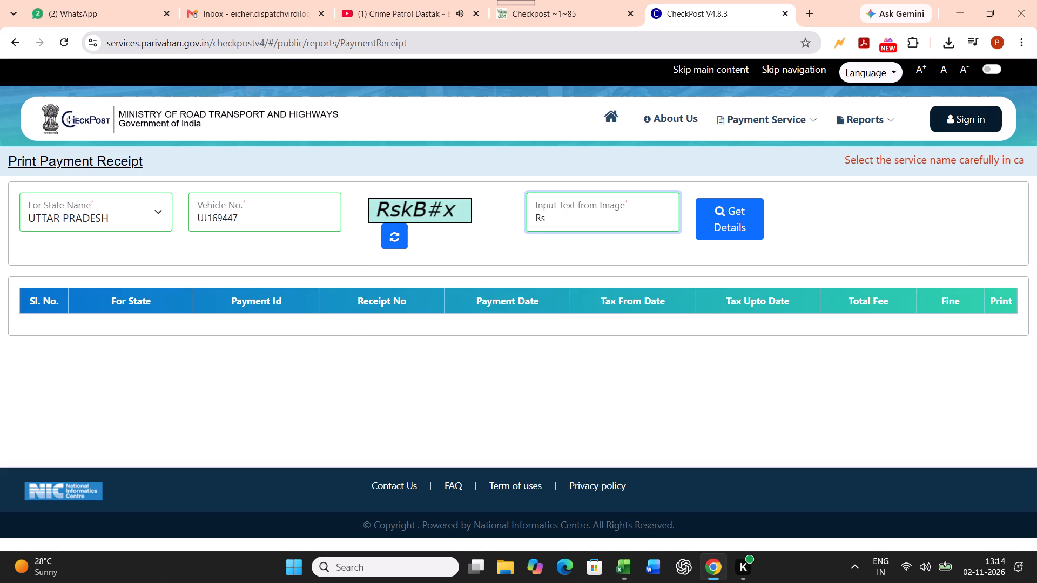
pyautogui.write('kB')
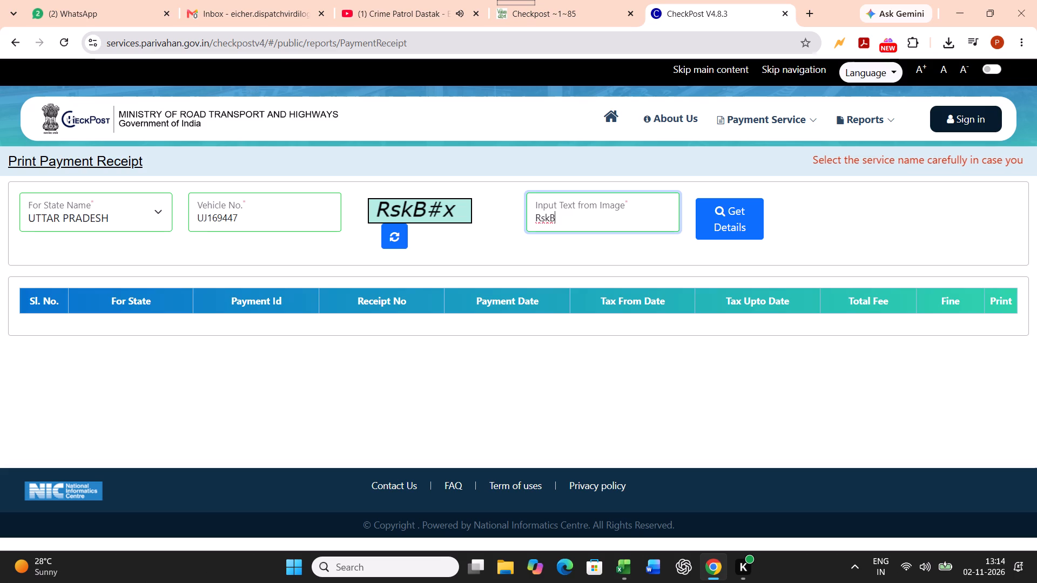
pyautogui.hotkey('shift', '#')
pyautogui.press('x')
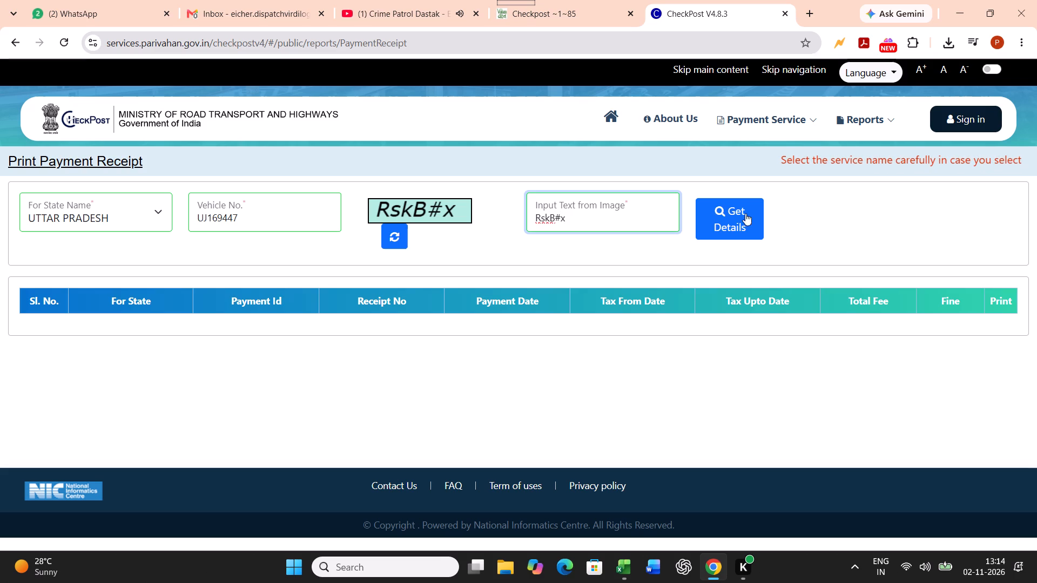
pyautogui.click(750, 222)
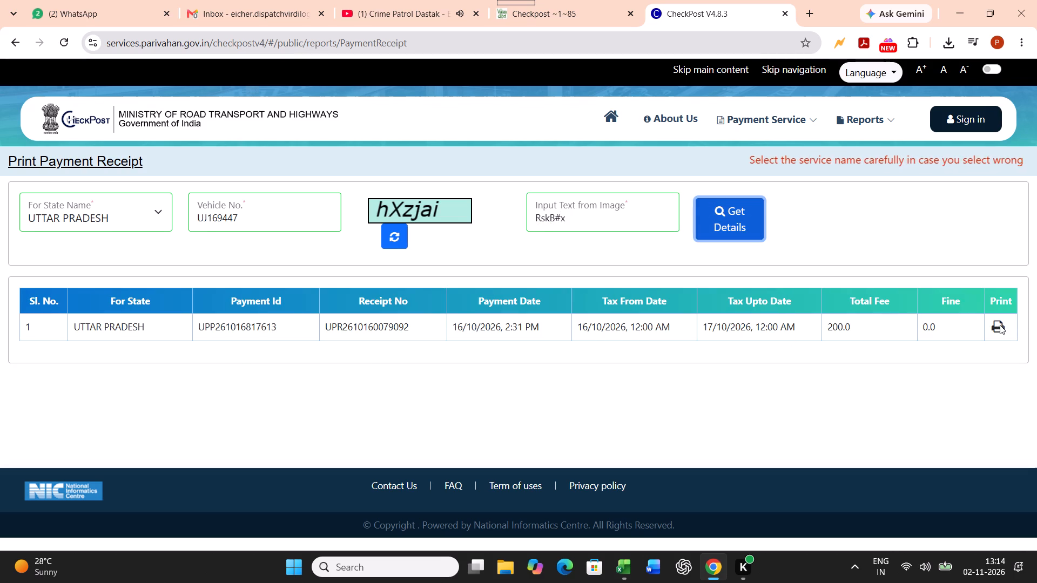
pyautogui.click(1000, 325)
pyautogui.click(552, 79)
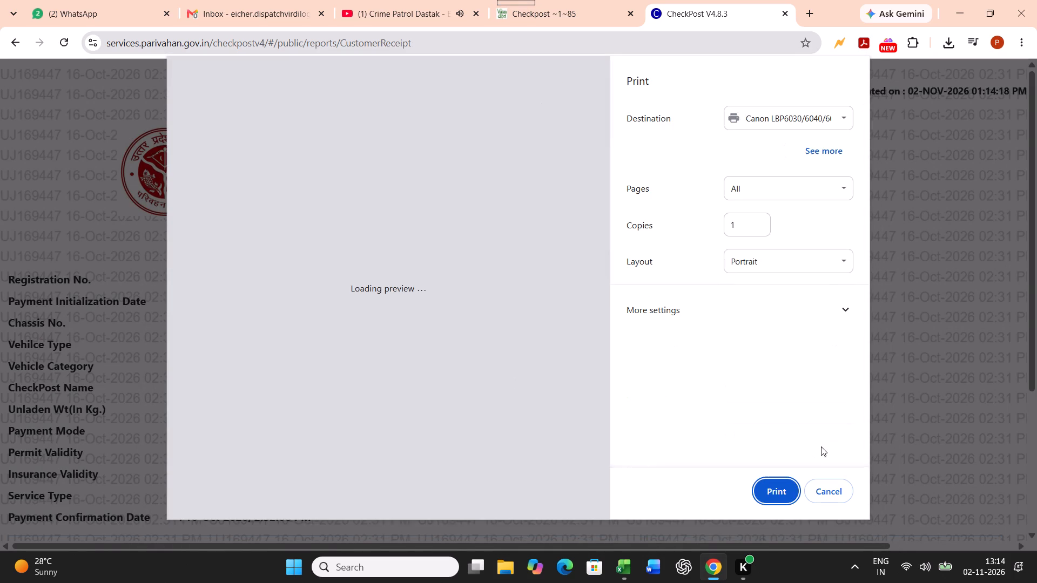
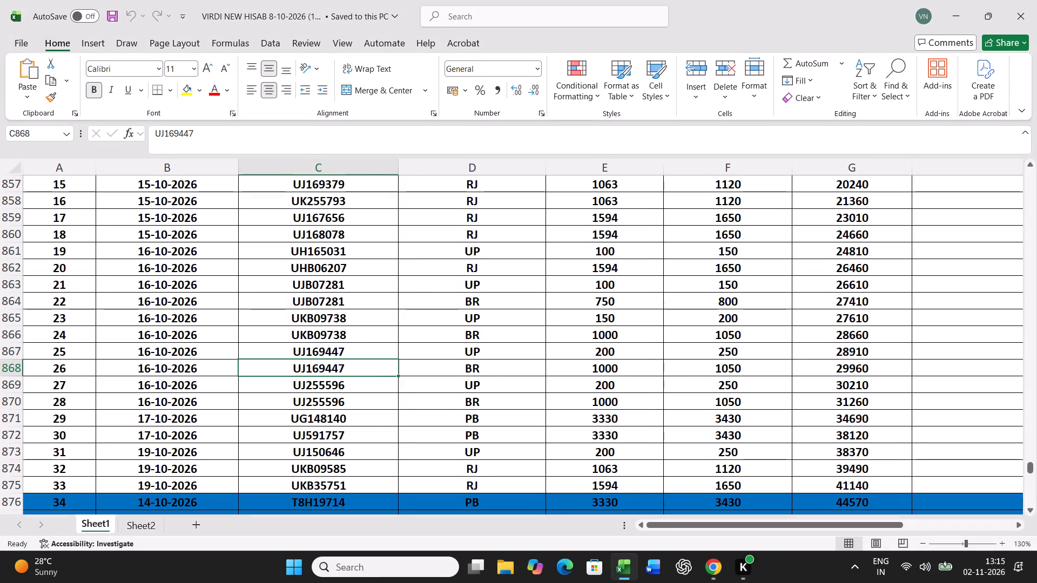
pyautogui.hotkey('ctrl', 'f')
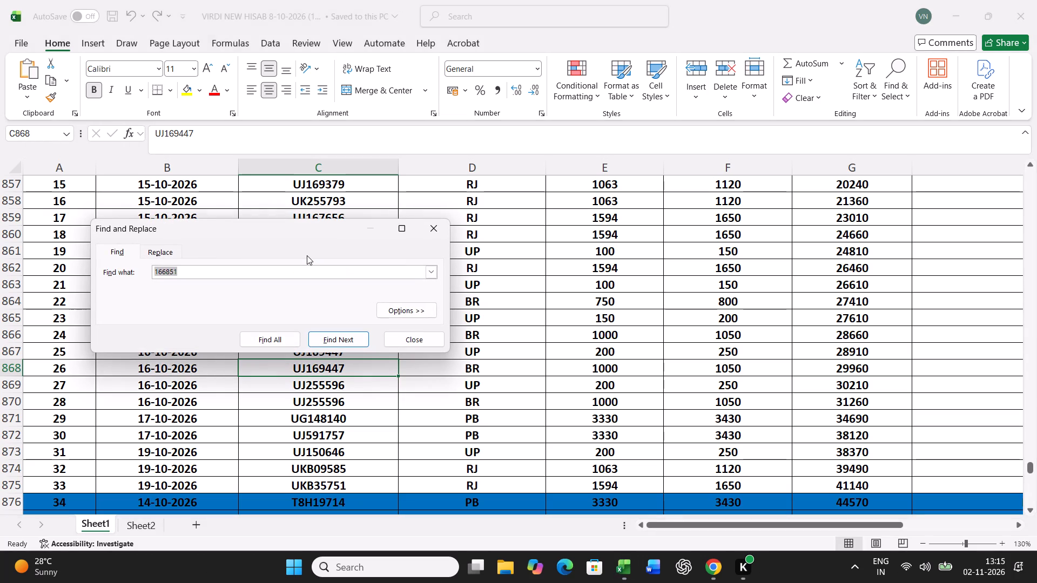
pyautogui.press('b')
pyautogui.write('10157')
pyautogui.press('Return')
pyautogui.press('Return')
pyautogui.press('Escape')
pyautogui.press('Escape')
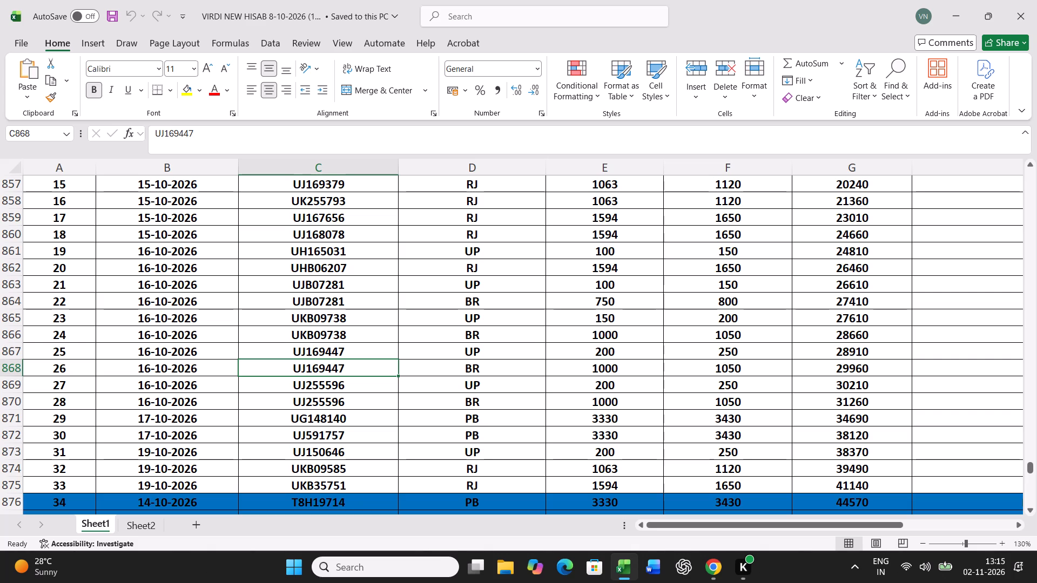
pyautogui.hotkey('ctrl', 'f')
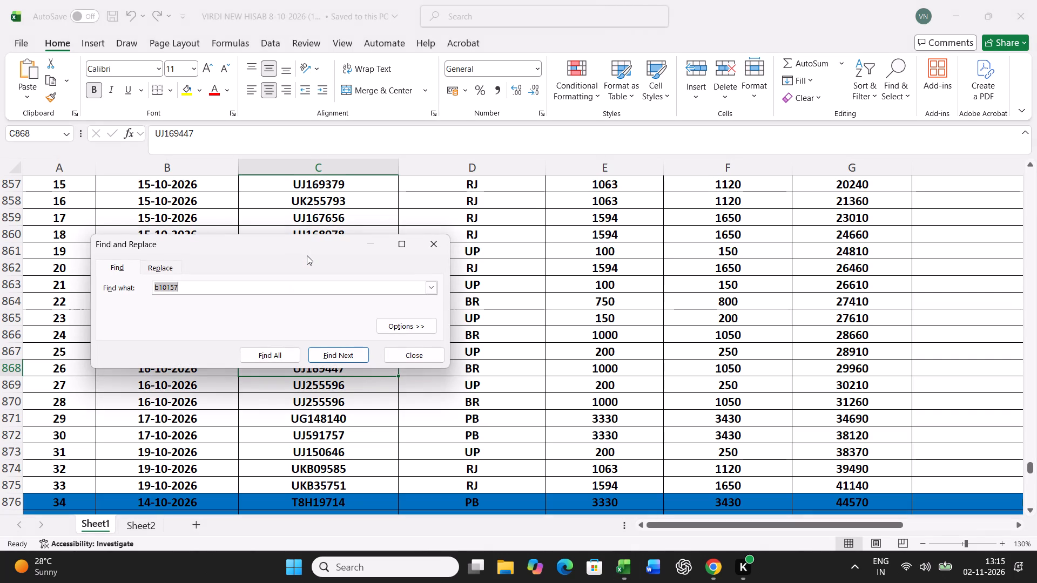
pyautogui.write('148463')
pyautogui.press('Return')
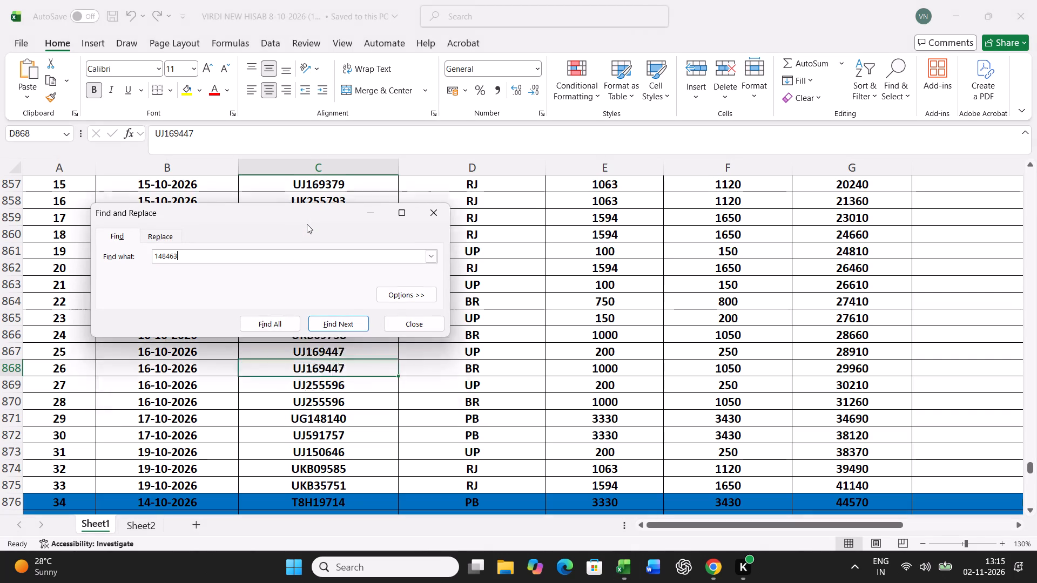
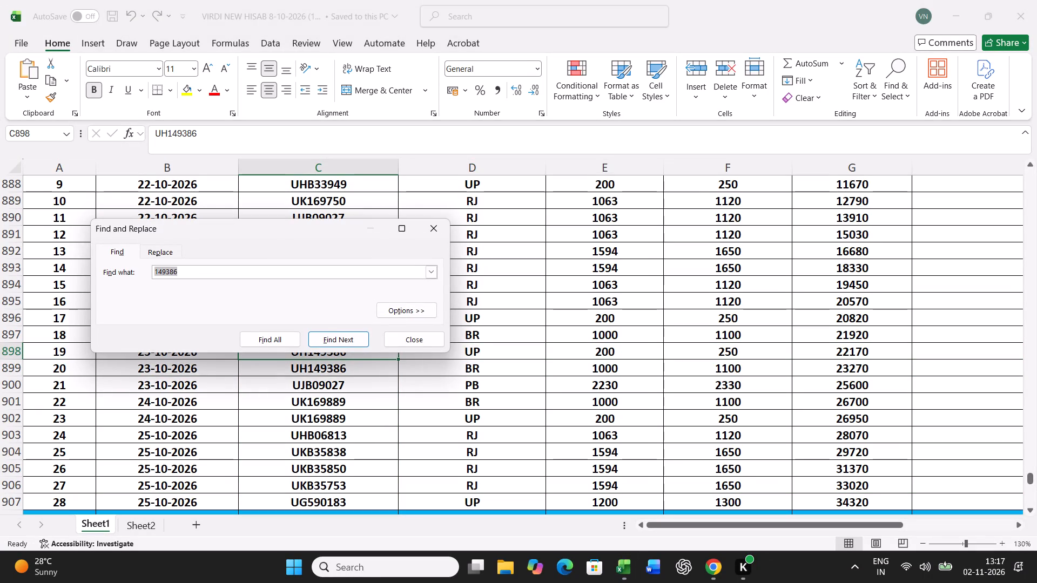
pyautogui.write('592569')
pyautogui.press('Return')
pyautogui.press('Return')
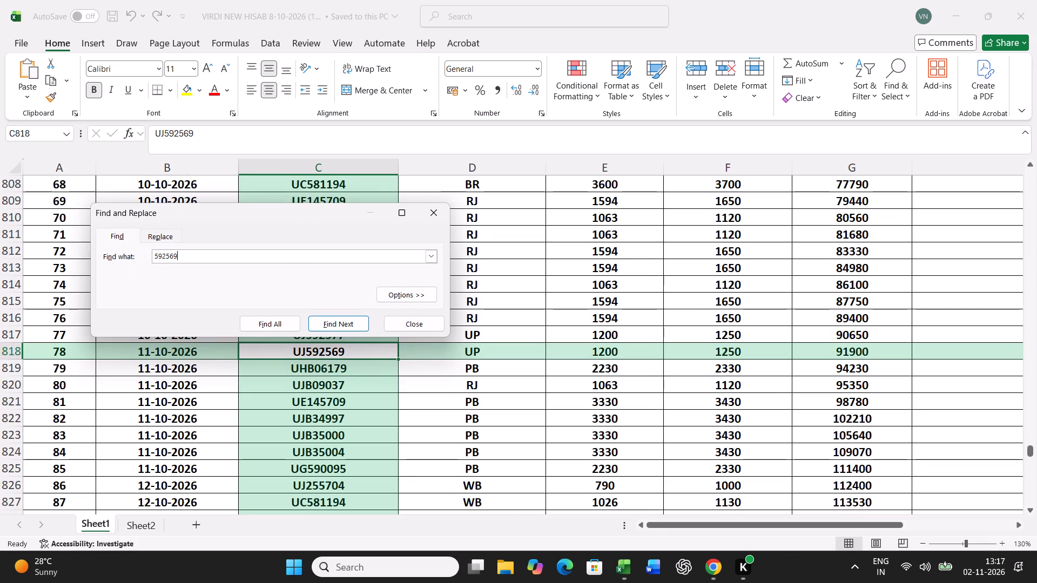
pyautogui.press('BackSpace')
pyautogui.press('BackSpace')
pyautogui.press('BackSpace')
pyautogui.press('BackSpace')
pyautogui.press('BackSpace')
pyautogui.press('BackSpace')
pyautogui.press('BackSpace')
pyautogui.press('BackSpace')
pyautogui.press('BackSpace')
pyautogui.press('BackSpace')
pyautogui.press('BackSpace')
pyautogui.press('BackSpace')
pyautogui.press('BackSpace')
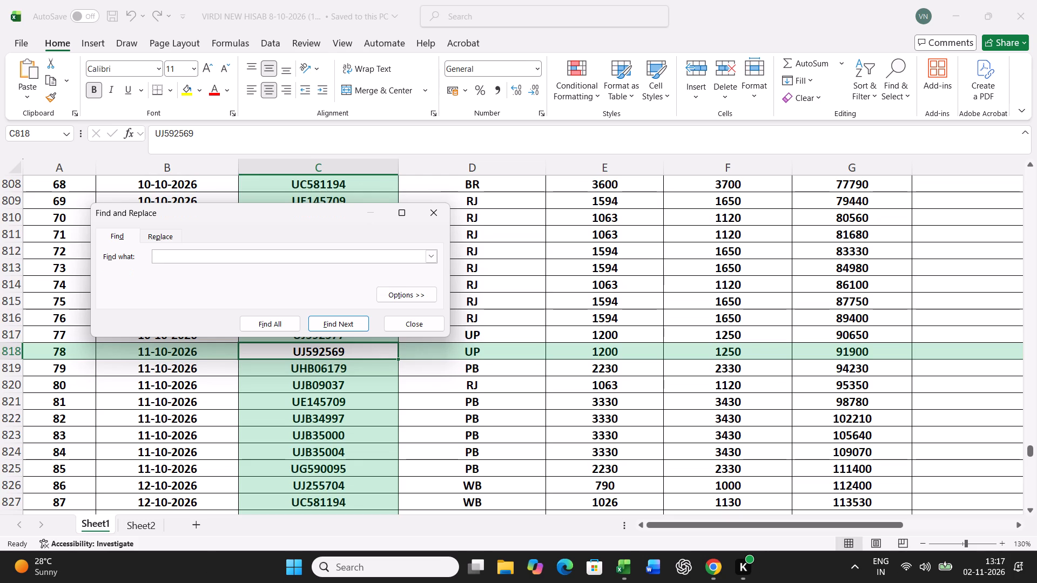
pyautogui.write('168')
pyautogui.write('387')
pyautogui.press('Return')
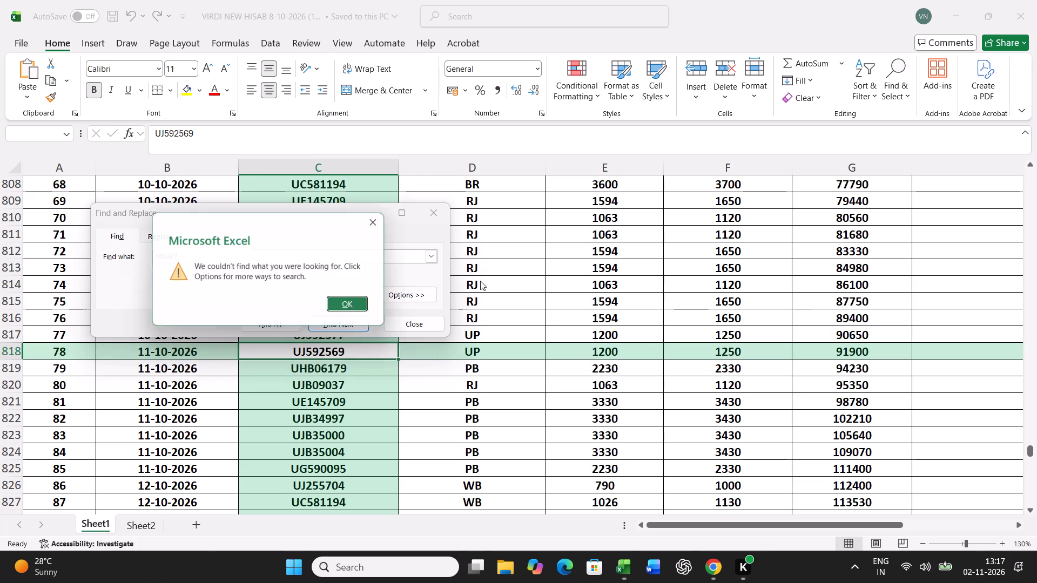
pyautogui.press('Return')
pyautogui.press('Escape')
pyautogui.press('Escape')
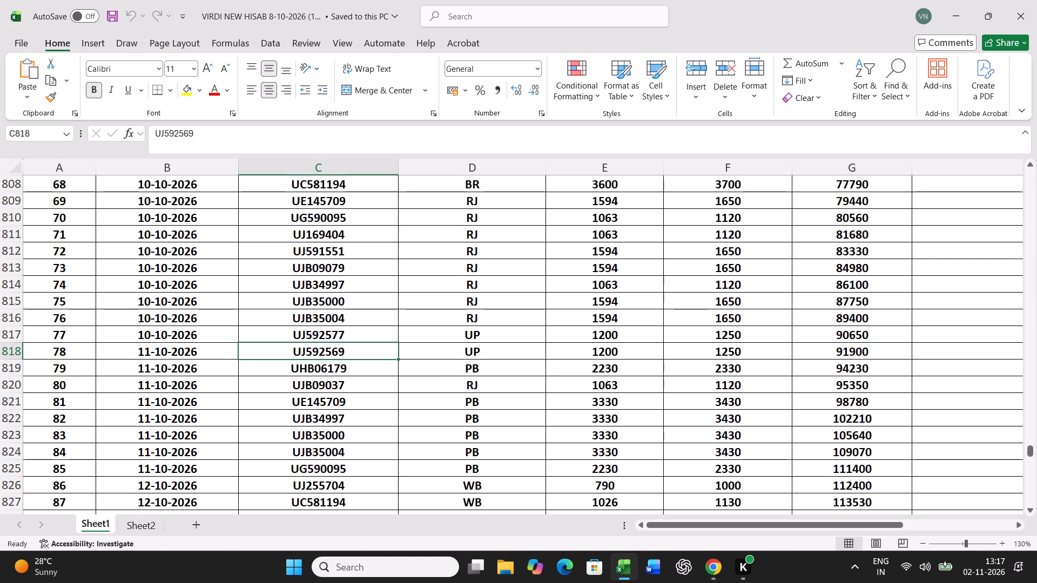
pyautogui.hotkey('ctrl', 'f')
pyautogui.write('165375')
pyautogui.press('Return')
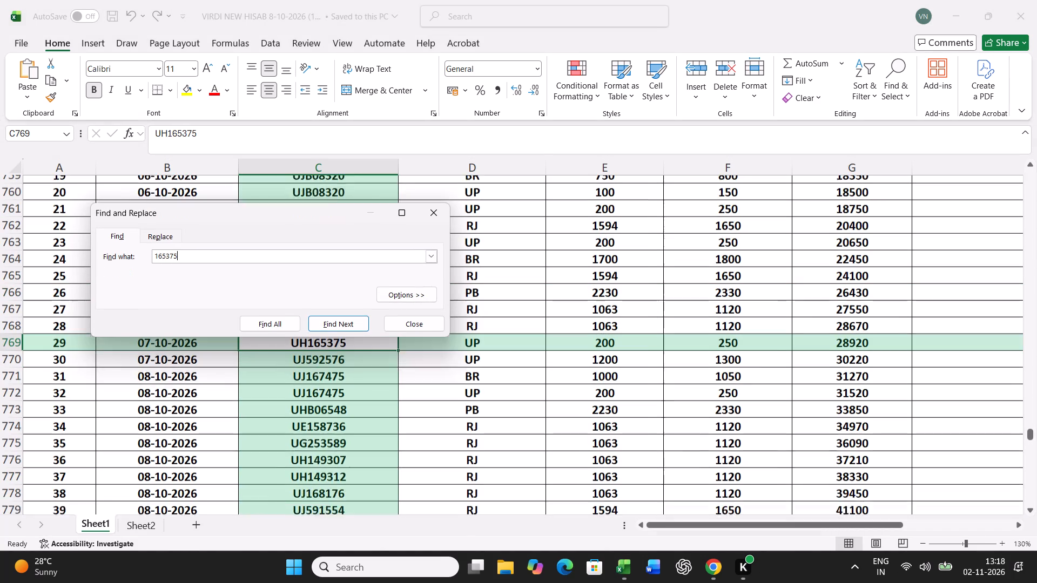